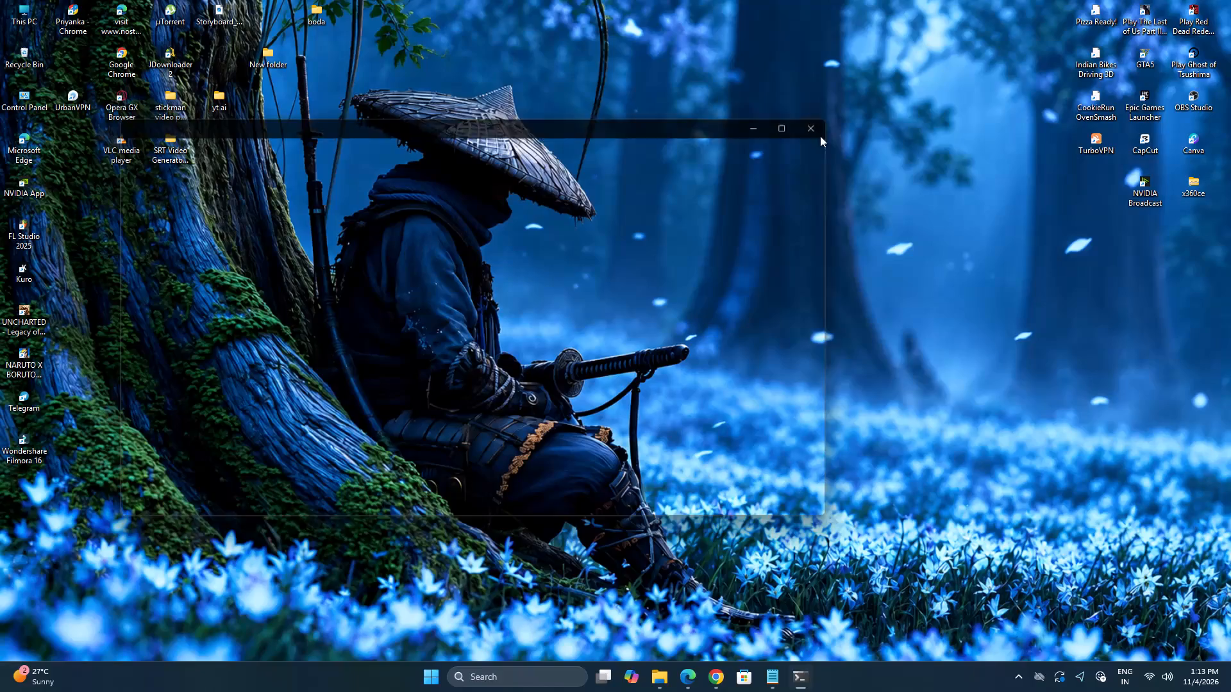
# Switch to the Microsoft Edge window with the SRT Video Generator page.
pyautogui.click(717, 628)
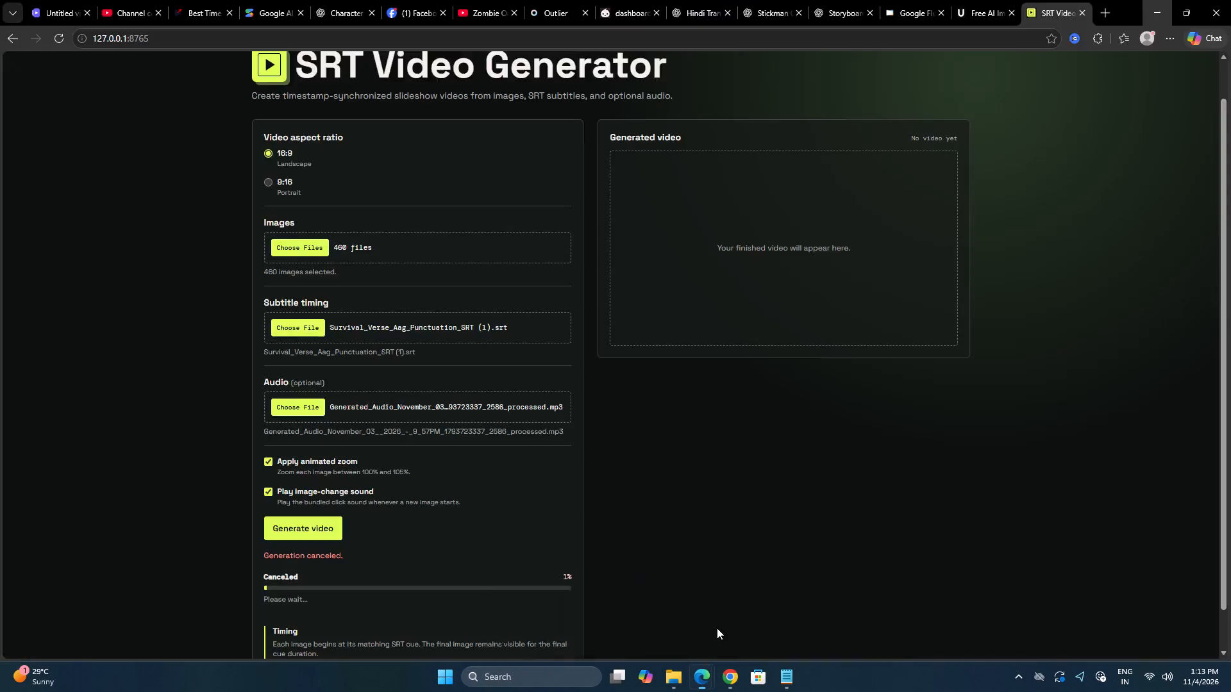
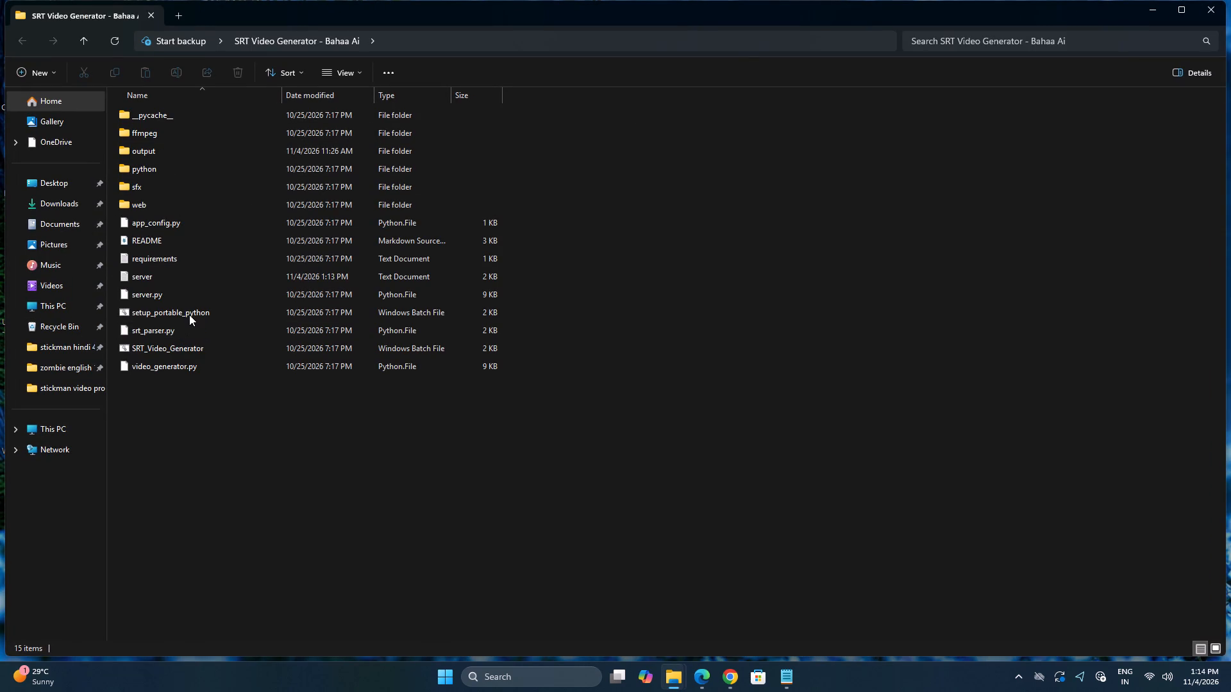
# Launch the SRT_Video_Generator batch file from the SRT Video Generator - Bahaa Ai folder.
pyautogui.doubleClick(188, 350)
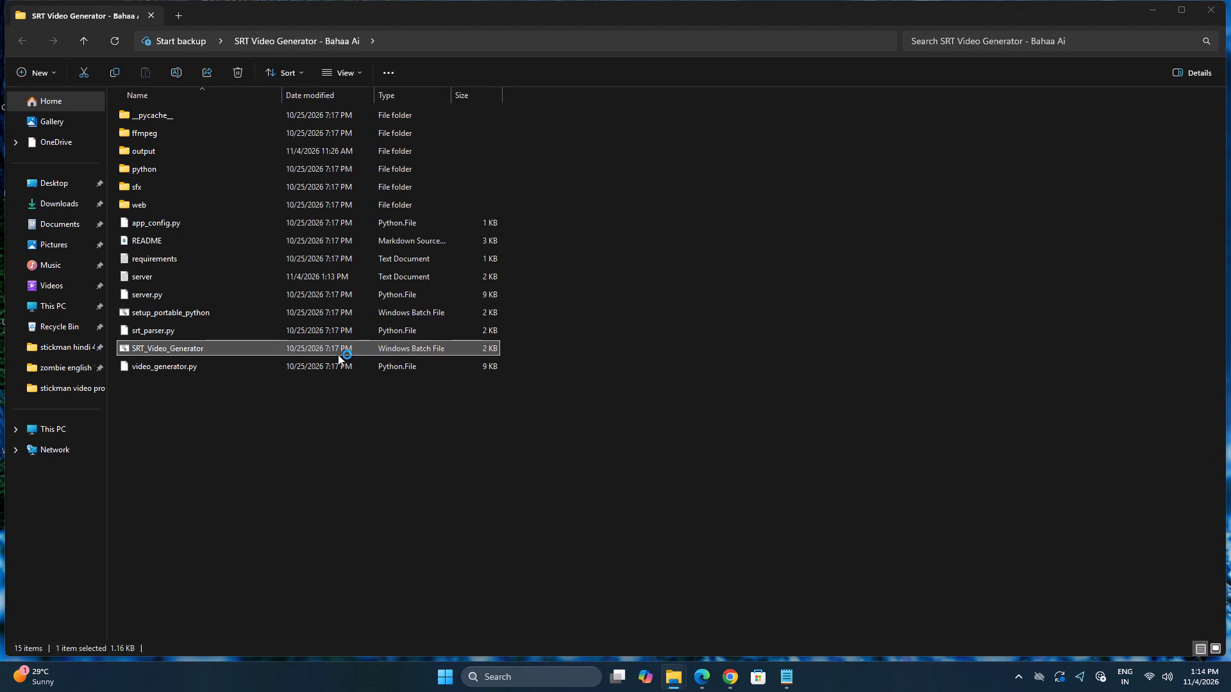
pyautogui.click(670, 345)
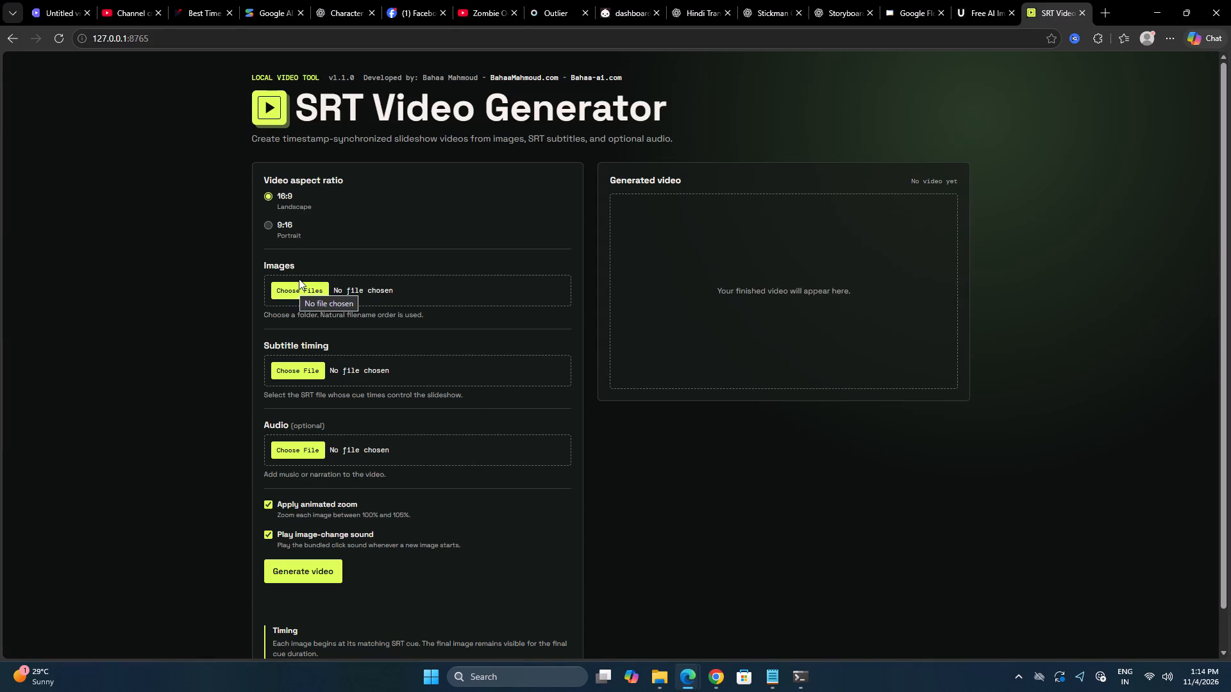
# Load the folder New folder (3) from Downloads as the slideshow images and approve its upload.
pyautogui.click(299, 279)
pyautogui.click(163, 143)
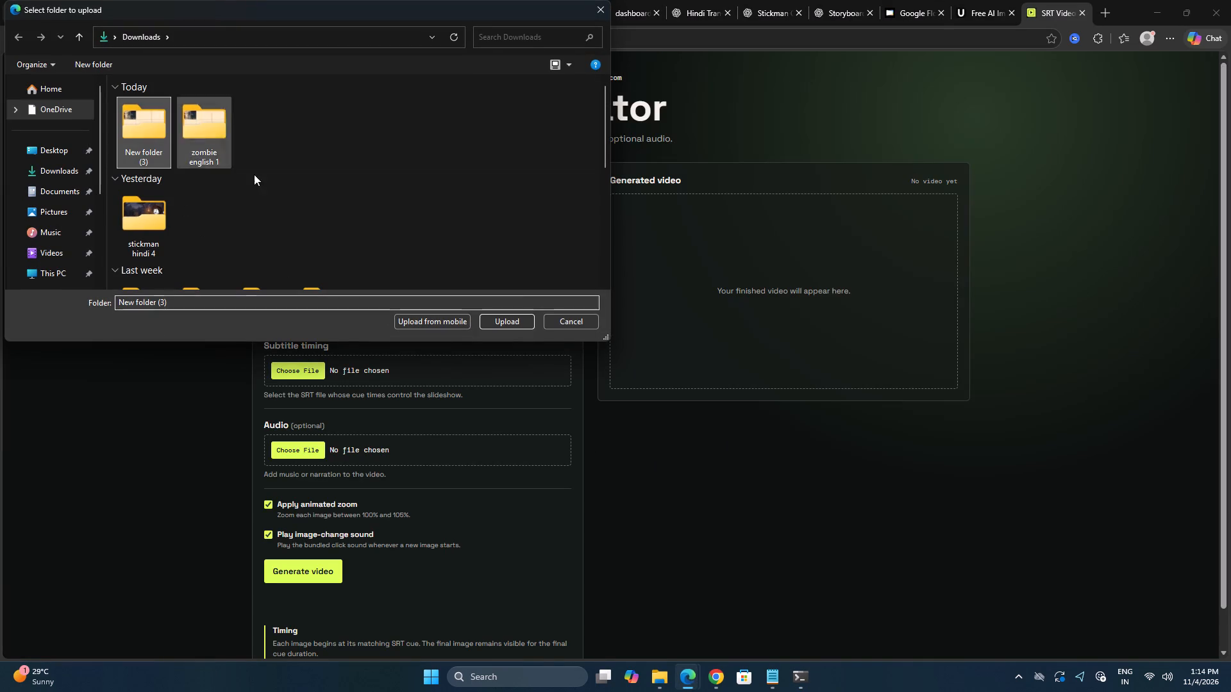
pyautogui.click(507, 321)
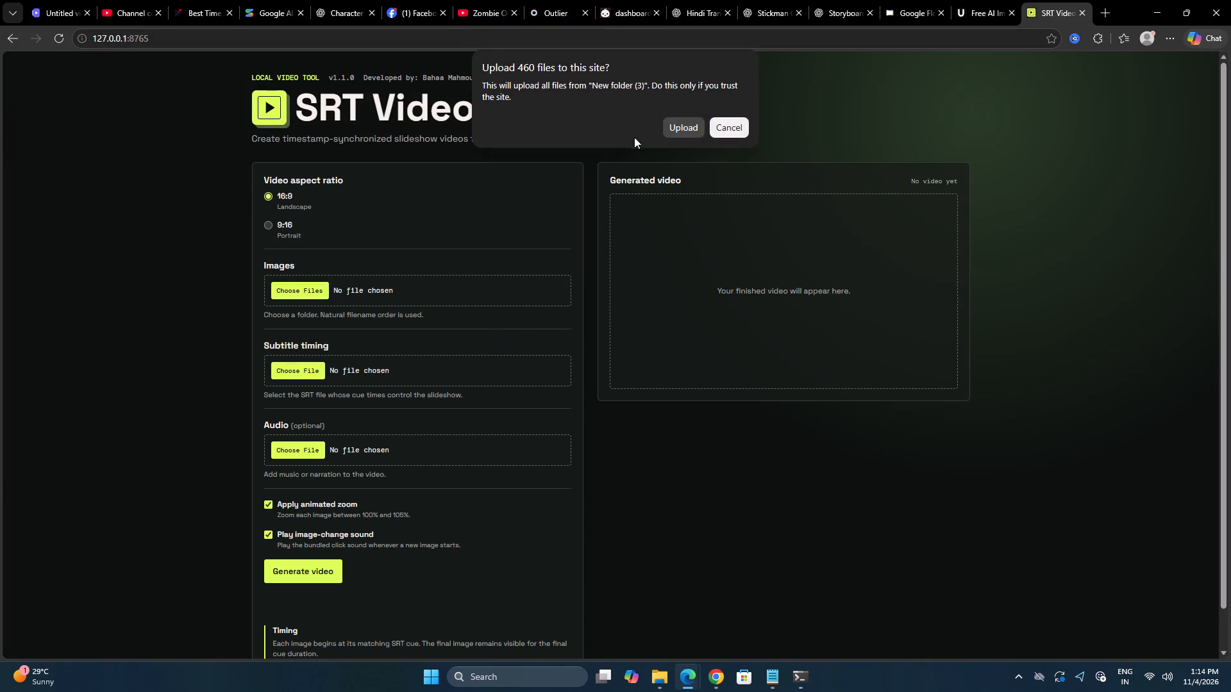
pyautogui.click(674, 130)
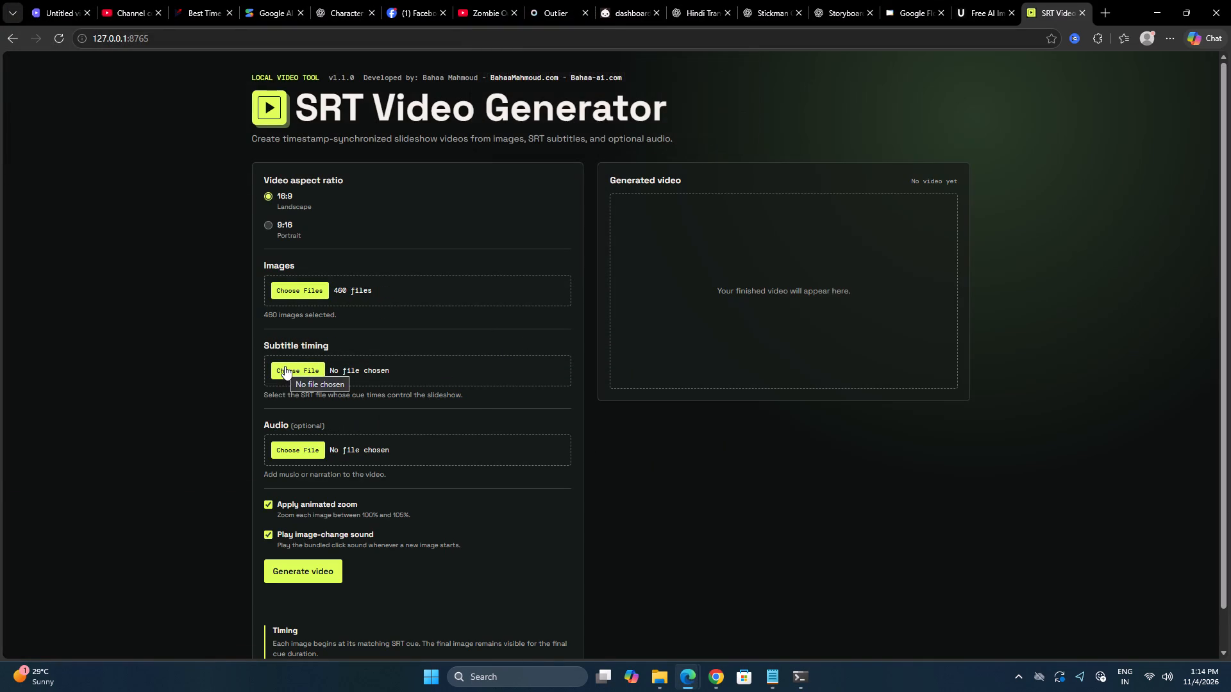
# Load Survival_Verse_Aag_Punctuation_SRT (1).srt from Downloads as the subtitle timing file.
pyautogui.click(285, 366)
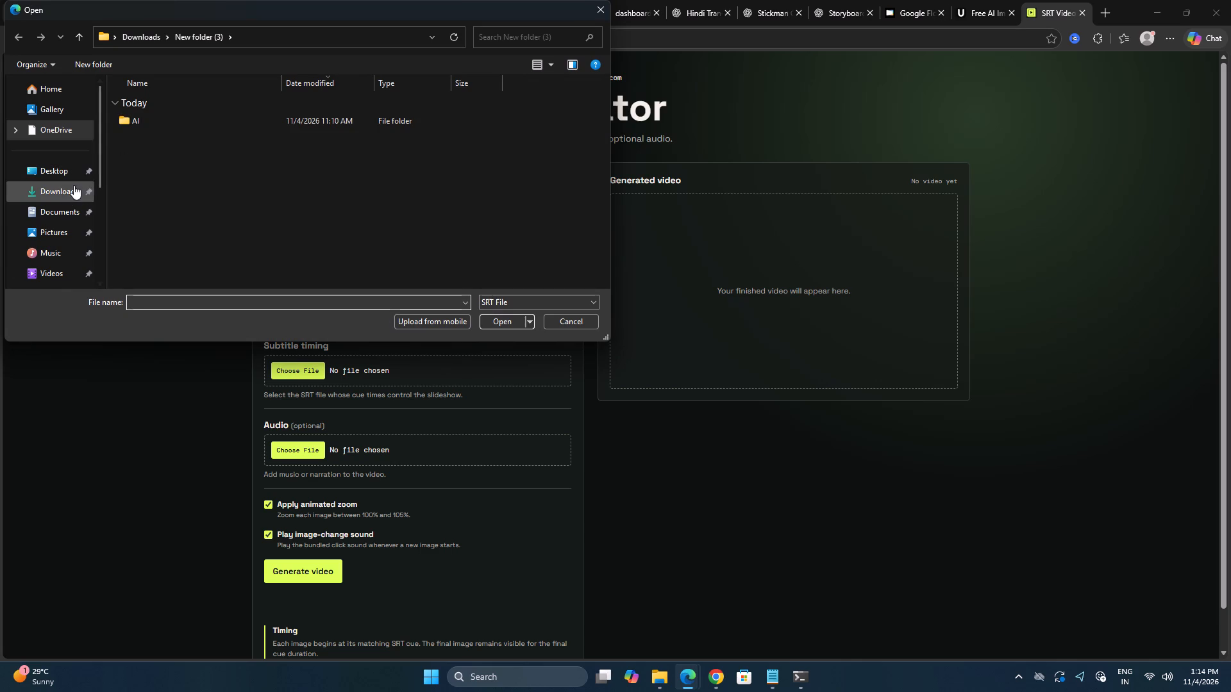
pyautogui.click(65, 194)
pyautogui.click(141, 209)
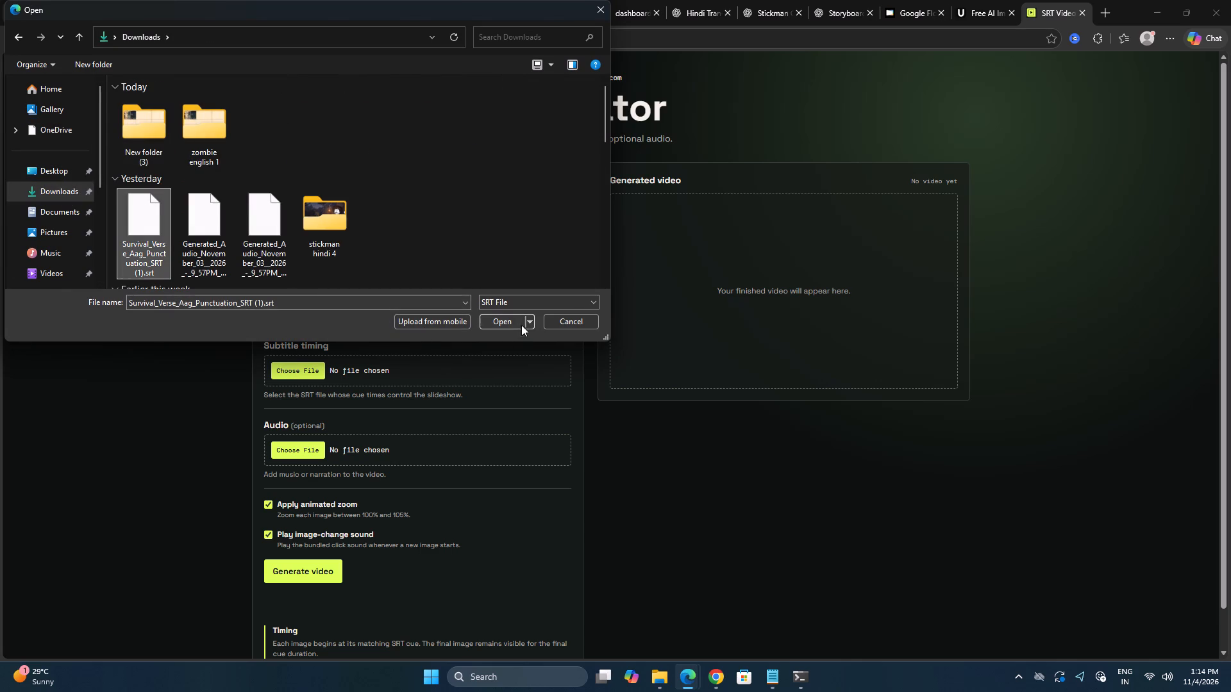
pyautogui.click(512, 323)
pyautogui.click(297, 456)
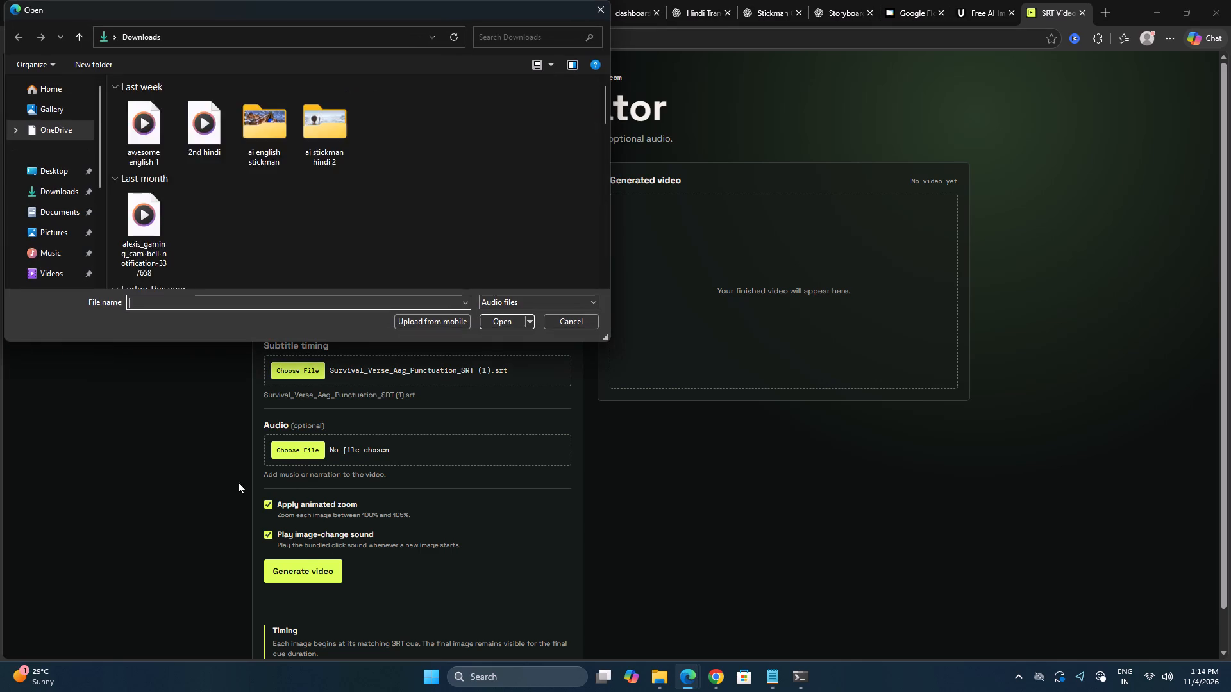
pyautogui.click(155, 229)
pyautogui.click(502, 320)
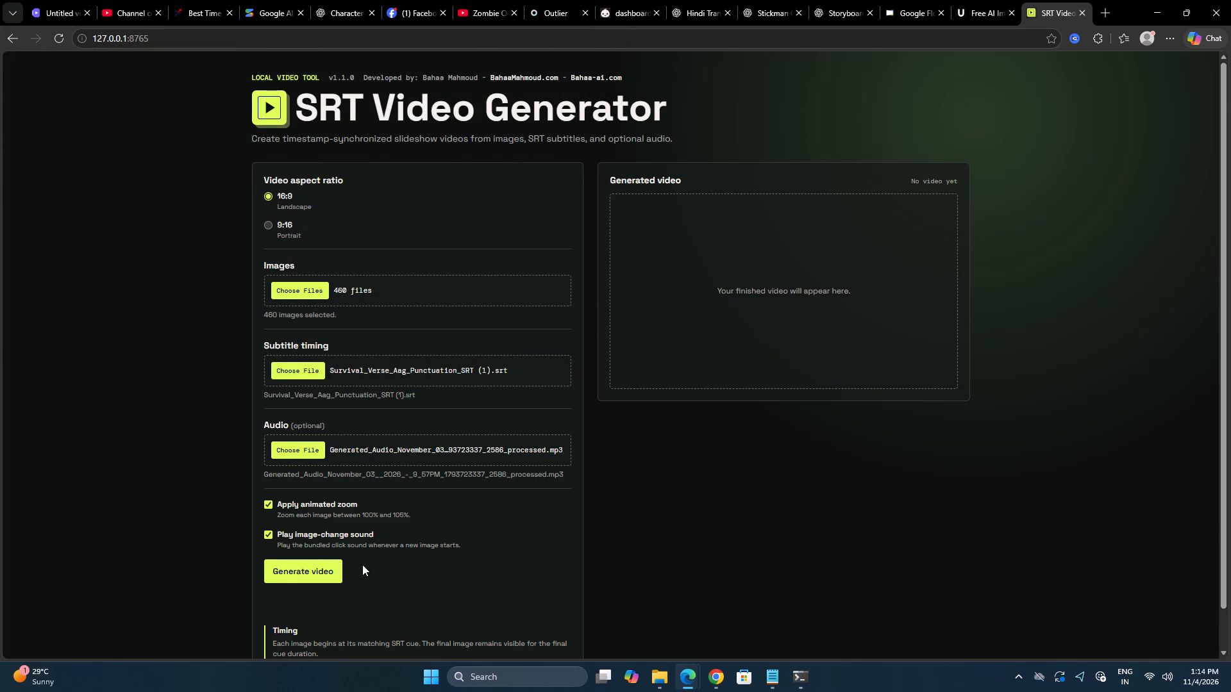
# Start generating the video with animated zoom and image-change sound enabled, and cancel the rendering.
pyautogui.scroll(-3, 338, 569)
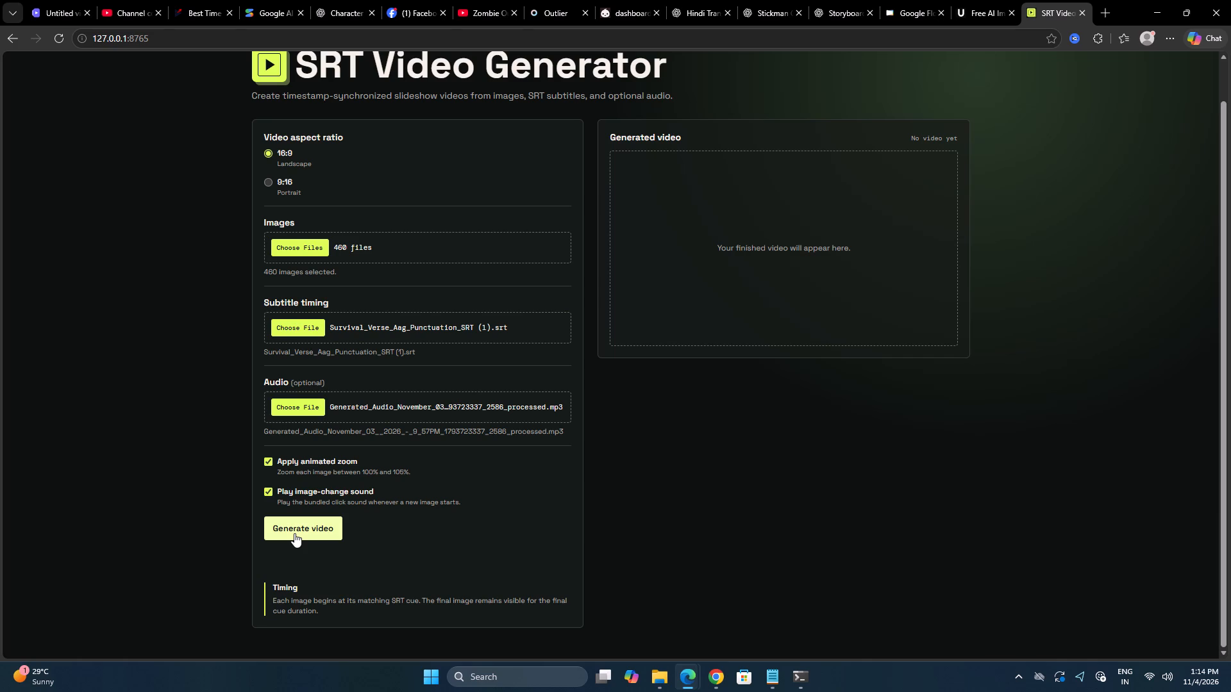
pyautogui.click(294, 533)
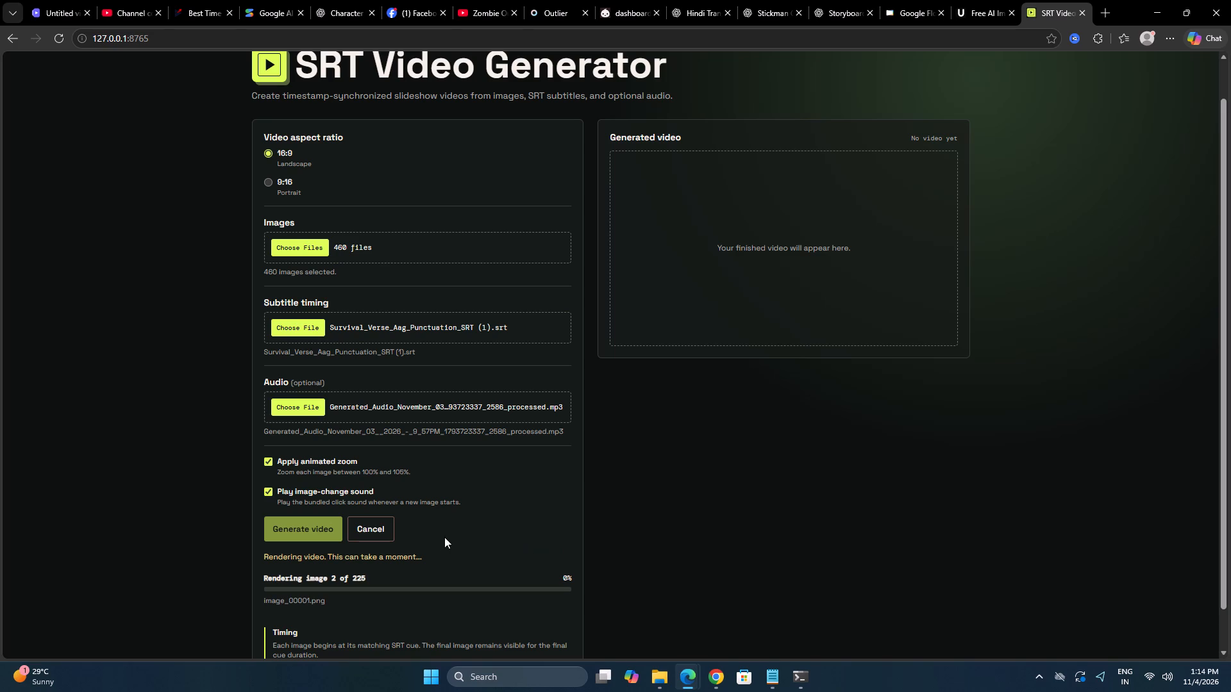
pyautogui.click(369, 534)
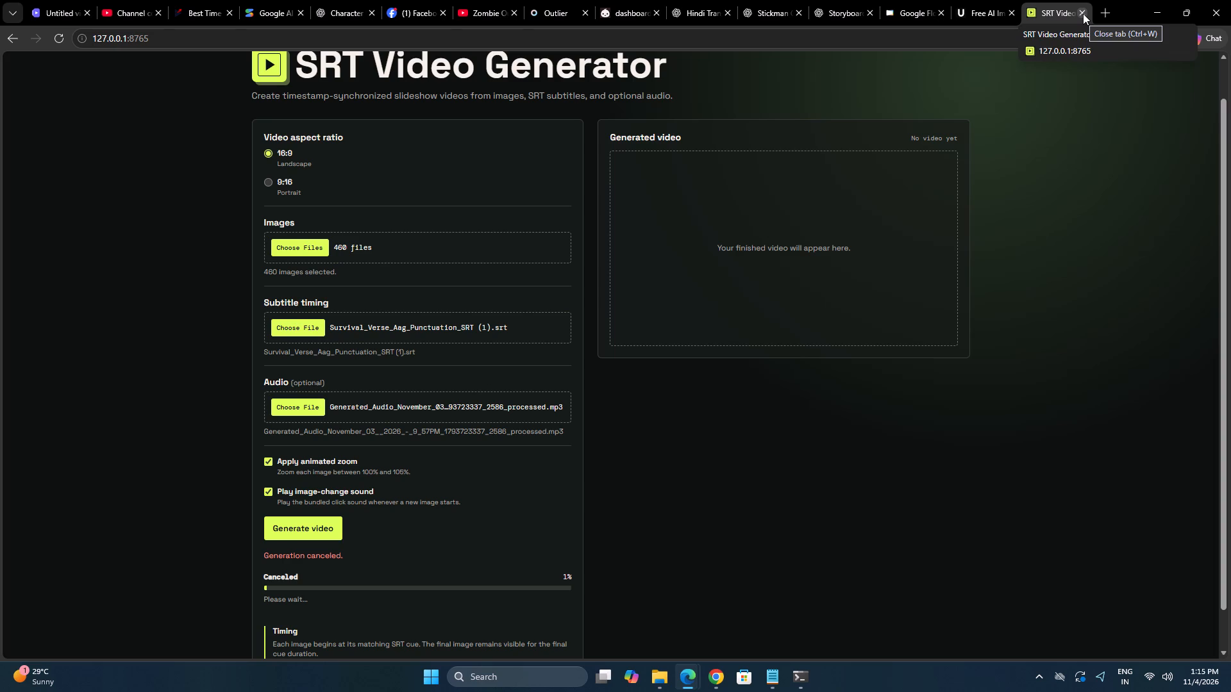
# Minimize the browser and close the terminal window running the local video server.
pyautogui.click(1157, 12)
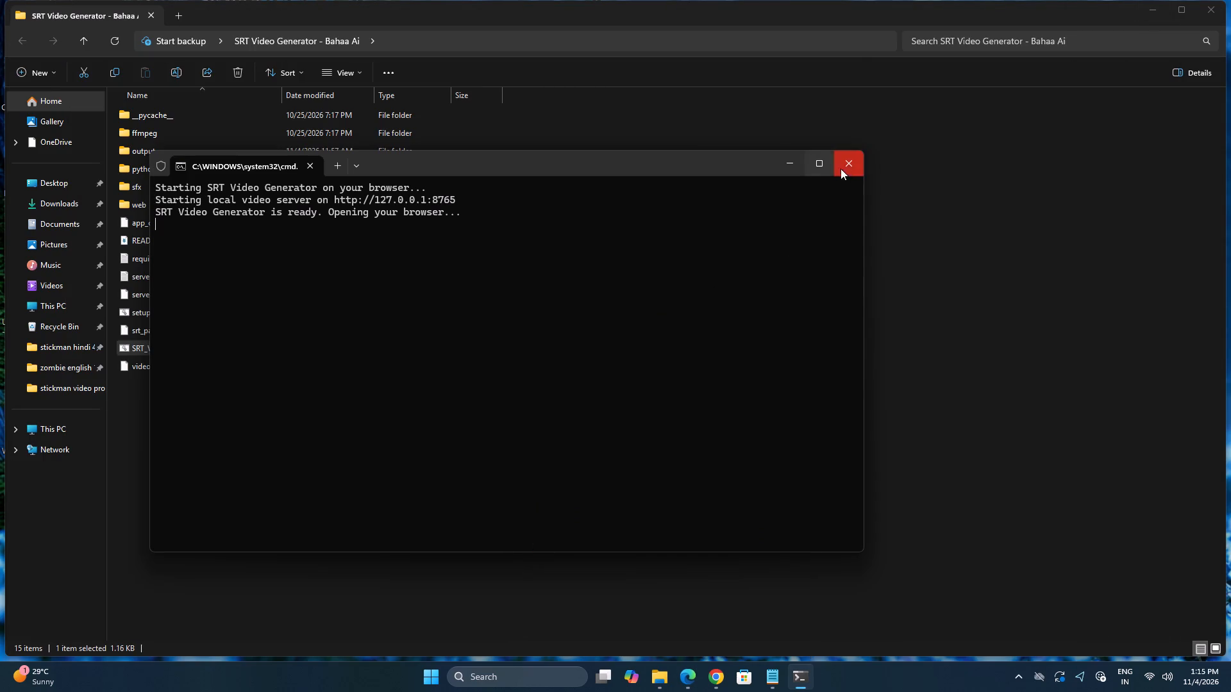
pyautogui.click(848, 166)
# Switch back to the Microsoft Edge window with the SRT Video Generator page.
pyautogui.click(705, 681)
pyautogui.click(717, 604)
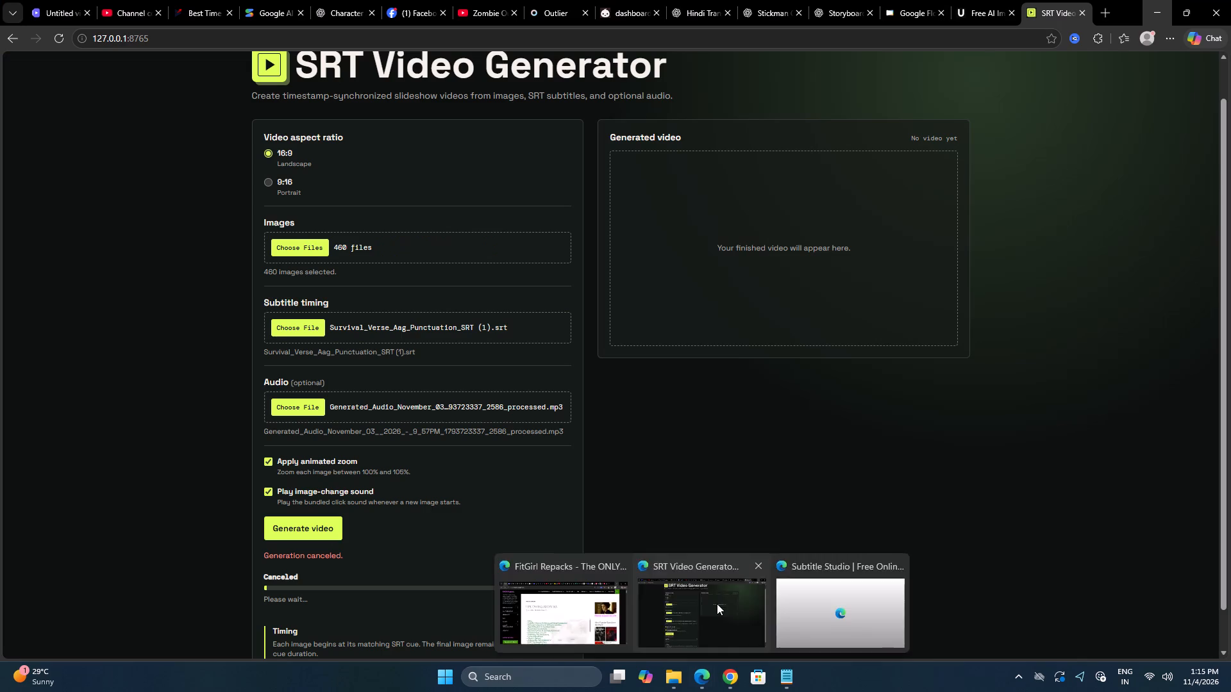
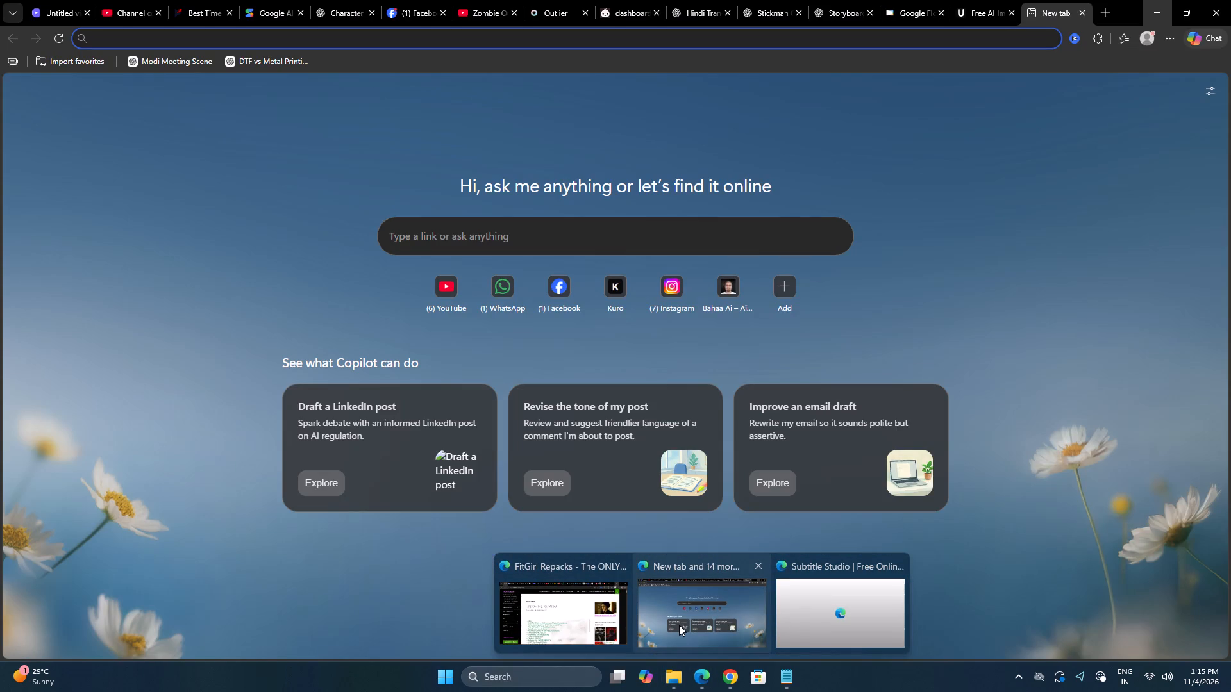
# Minimize the browser and launch CapCut from the desktop.
pyautogui.click(679, 625)
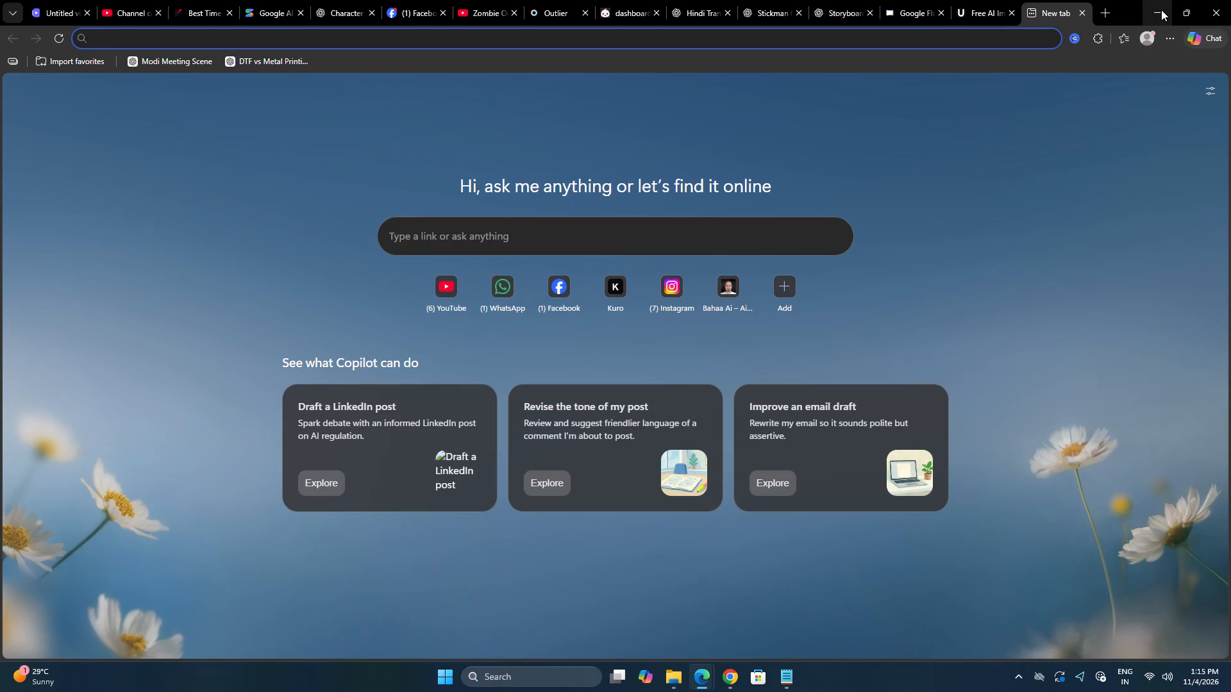
pyautogui.click(1161, 10)
pyautogui.rightClick(758, 79)
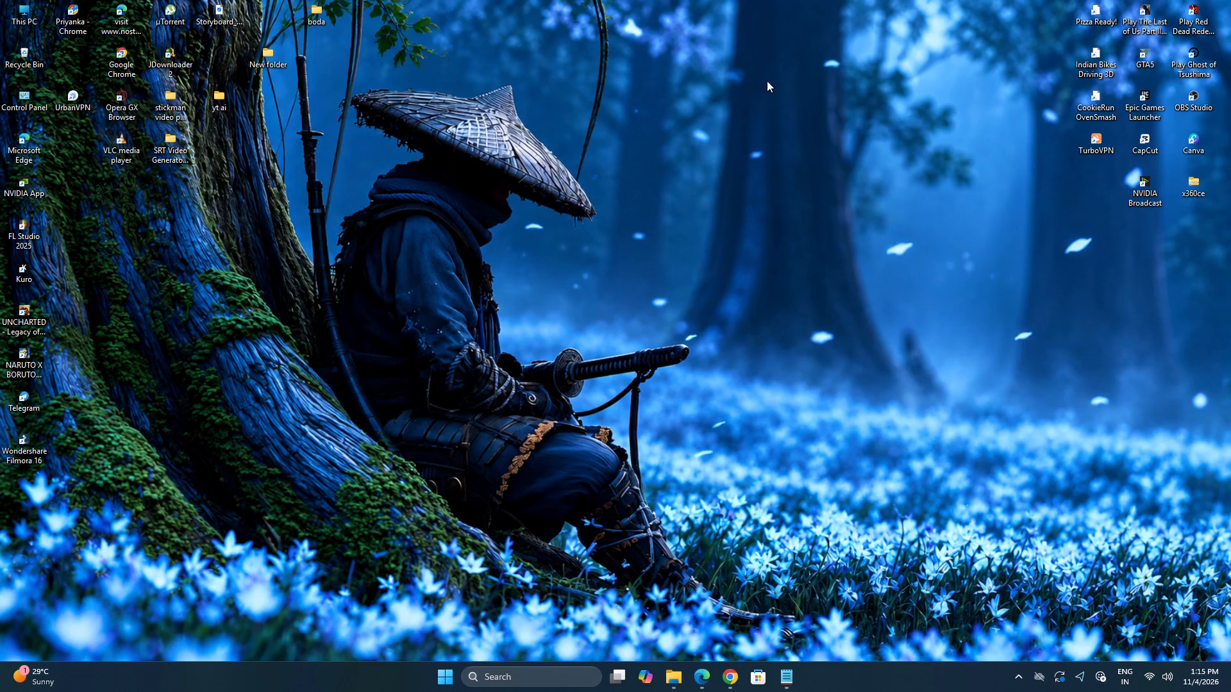
pyautogui.click(810, 140)
pyautogui.doubleClick(1147, 147)
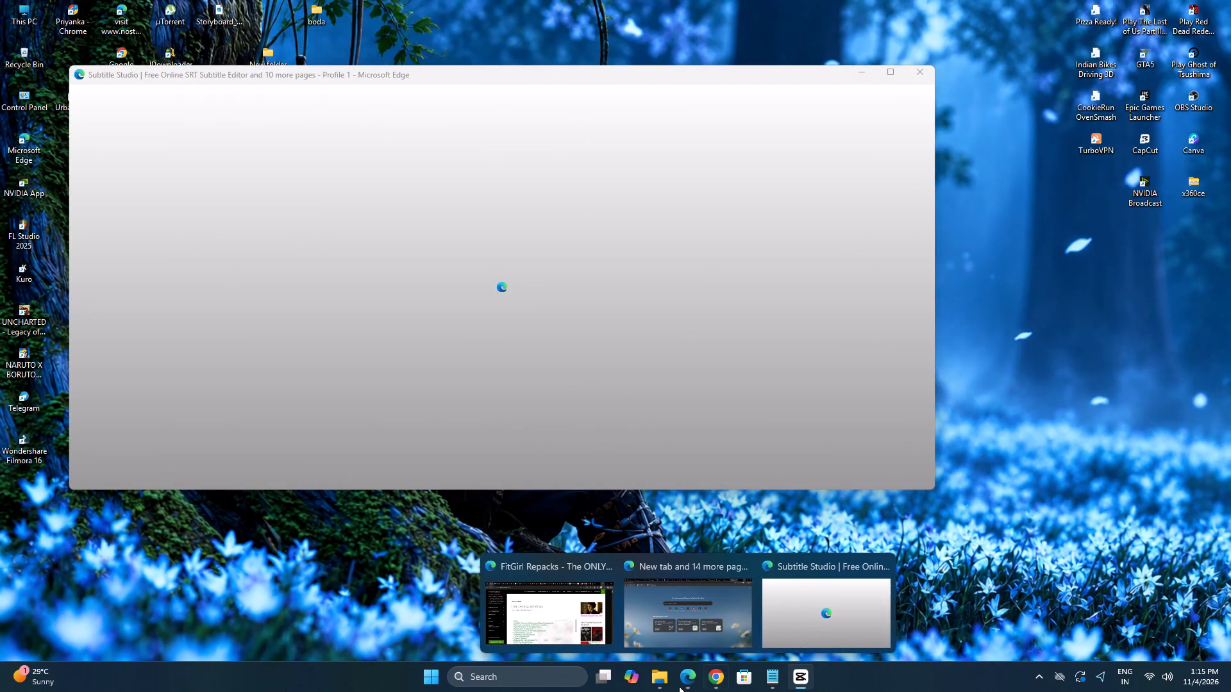
# Open Survival_Verse_Aag_Punctuation_SRT (1).srt from the Downloads folder in Notepad, for this one time only.
pyautogui.click(662, 676)
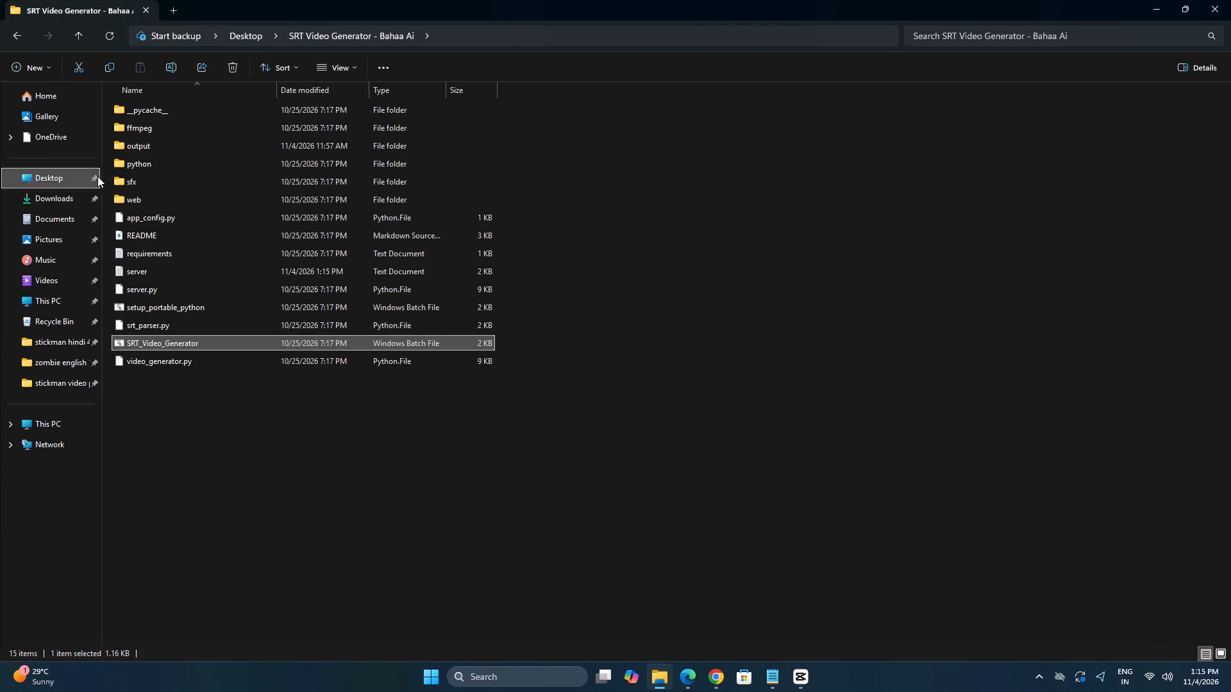
pyautogui.click(65, 202)
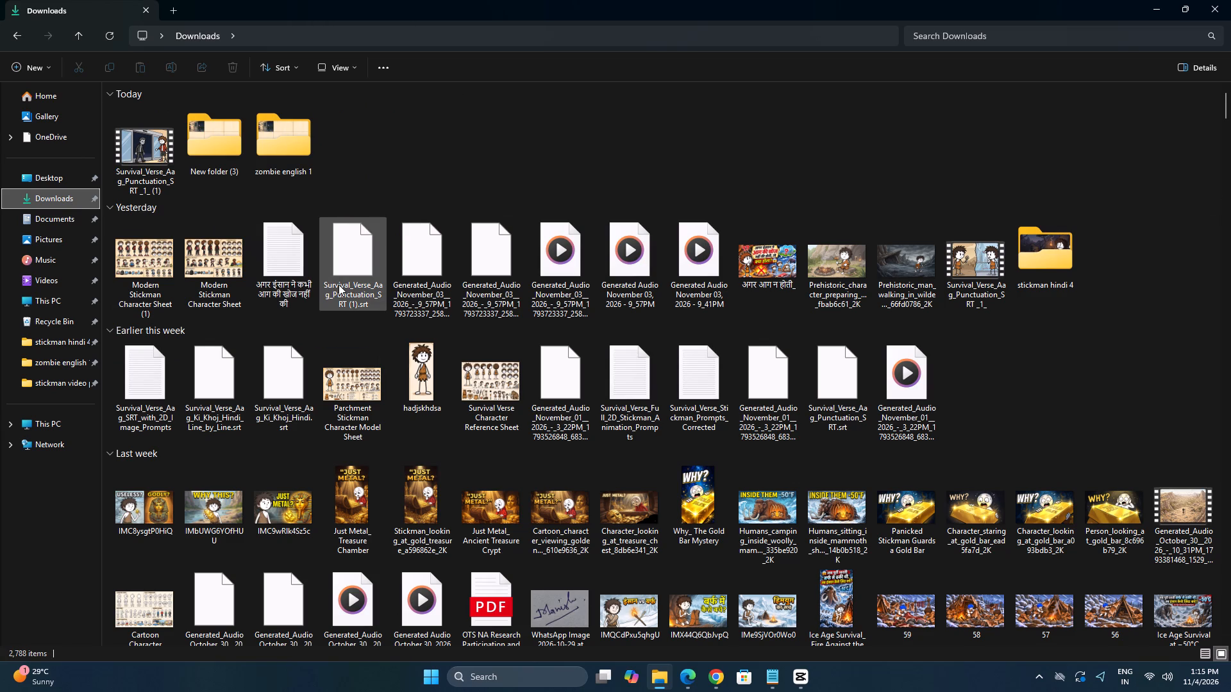
pyautogui.doubleClick(339, 284)
pyautogui.click(562, 233)
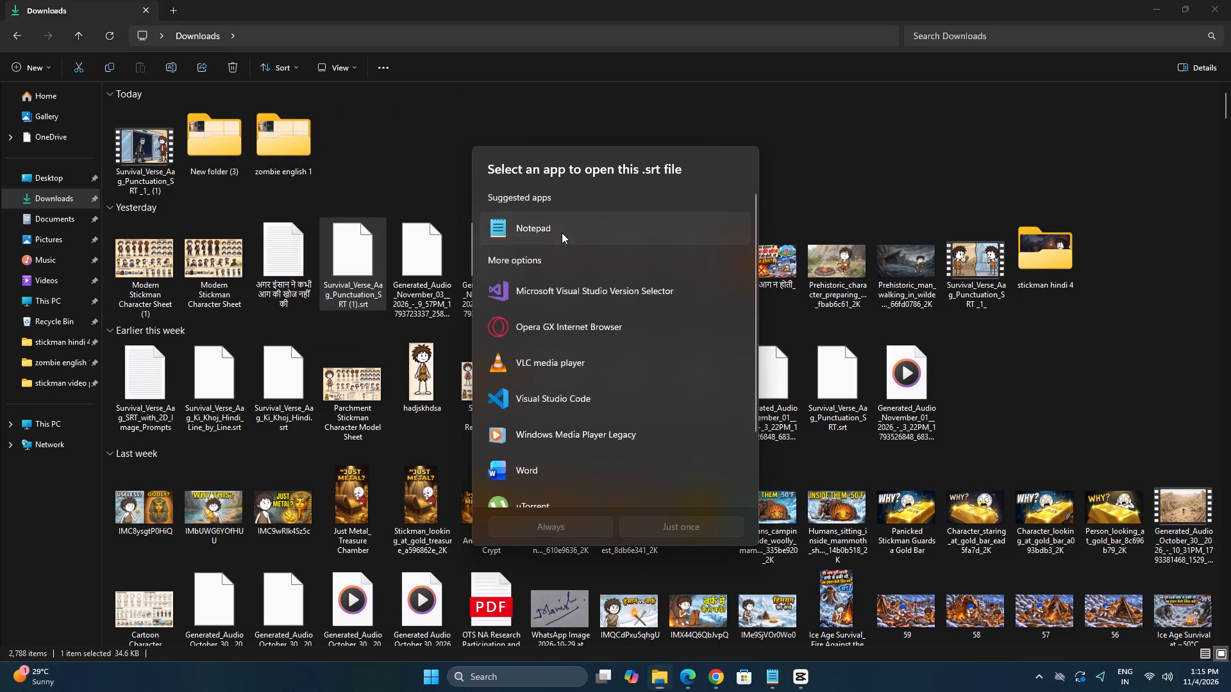
pyautogui.click(662, 528)
# Examine the Hindi subtitle entries and their timecodes through to the end of the file, and close that file.
pyautogui.scroll(-5, 624, 349)
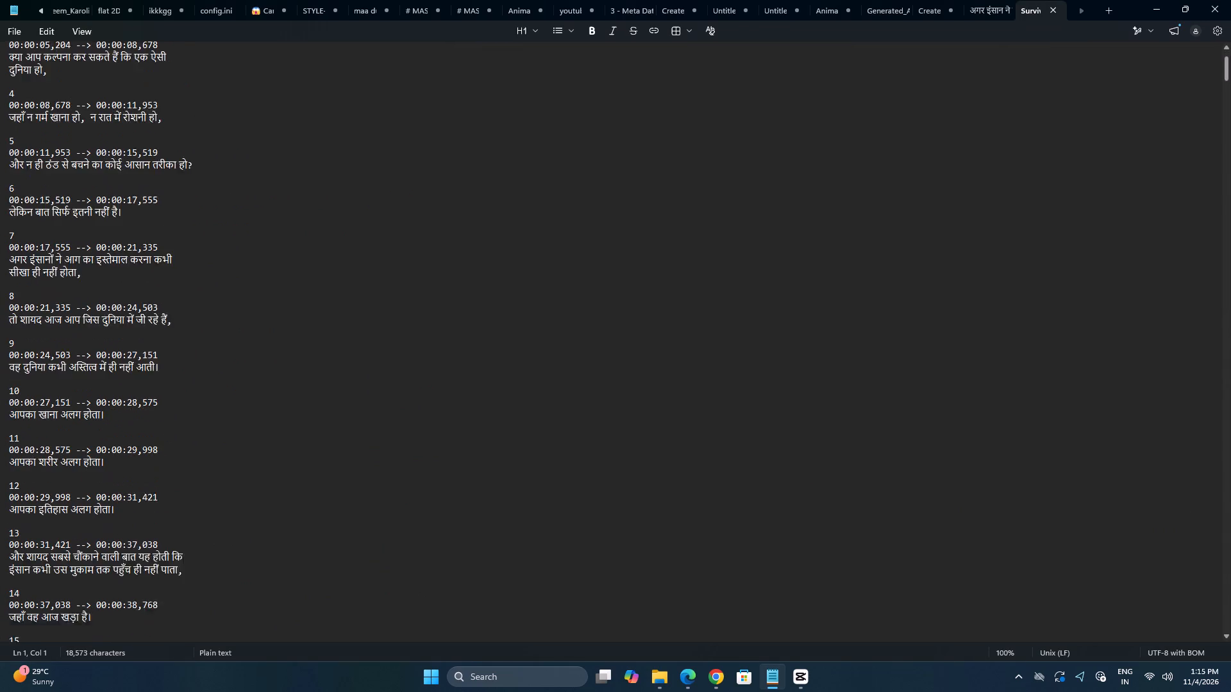
pyautogui.moveTo(1225, 73); pyautogui.dragTo(1221, 191)
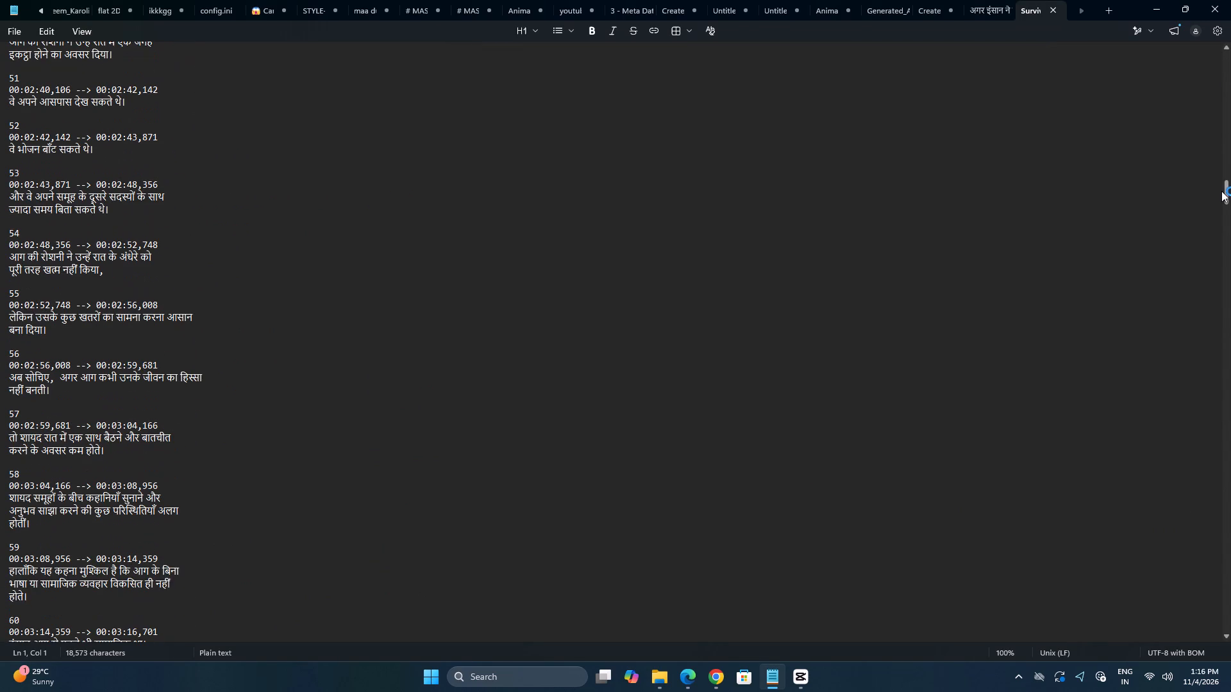
pyautogui.moveTo(1221, 191); pyautogui.dragTo(1230, 334)
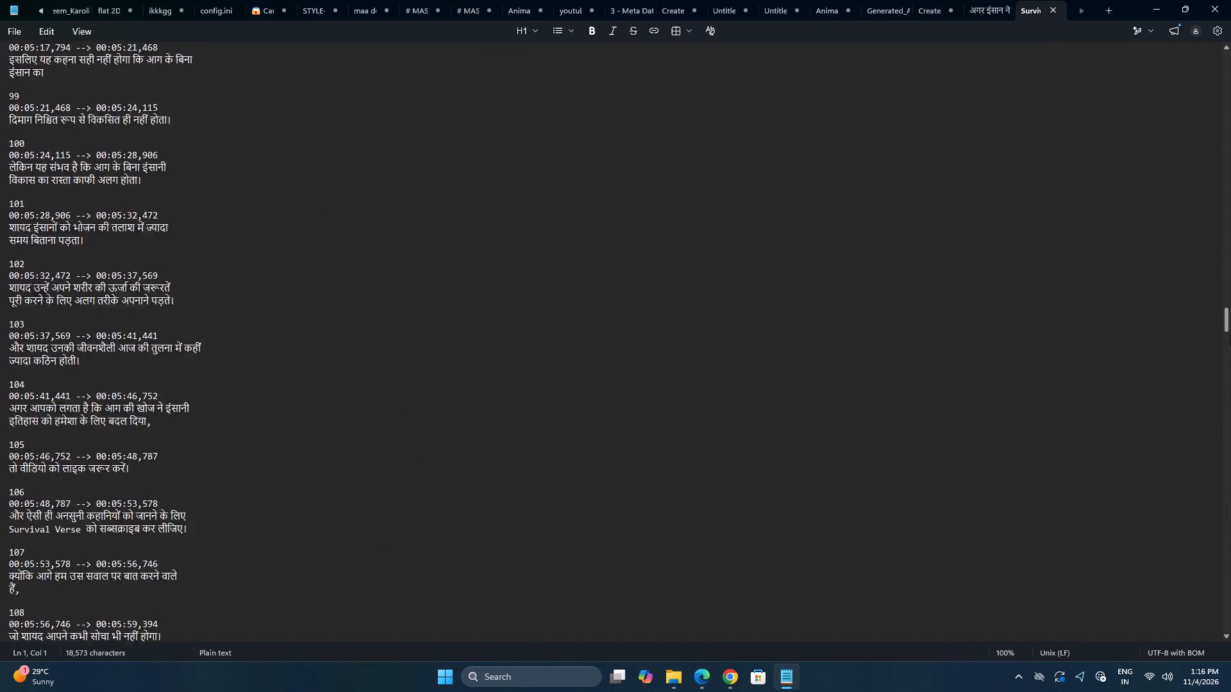
pyautogui.moveTo(1230, 334); pyautogui.dragTo(1230, 367)
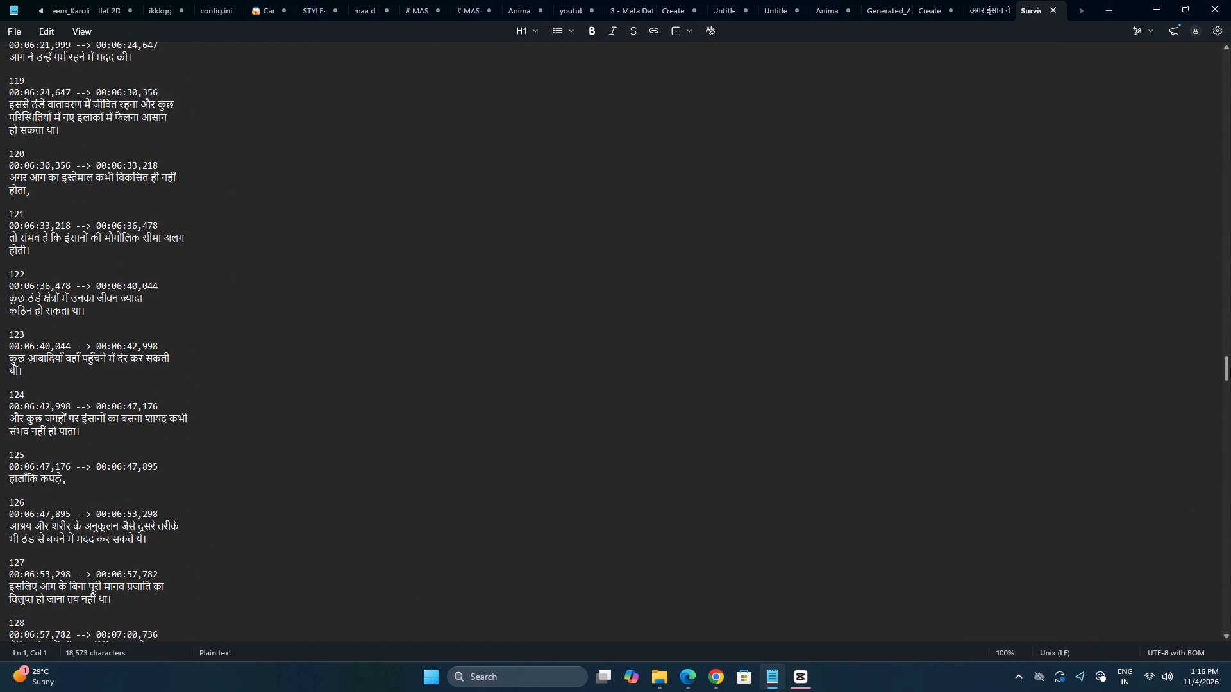
pyautogui.moveTo(1230, 367); pyautogui.dragTo(1230, 458)
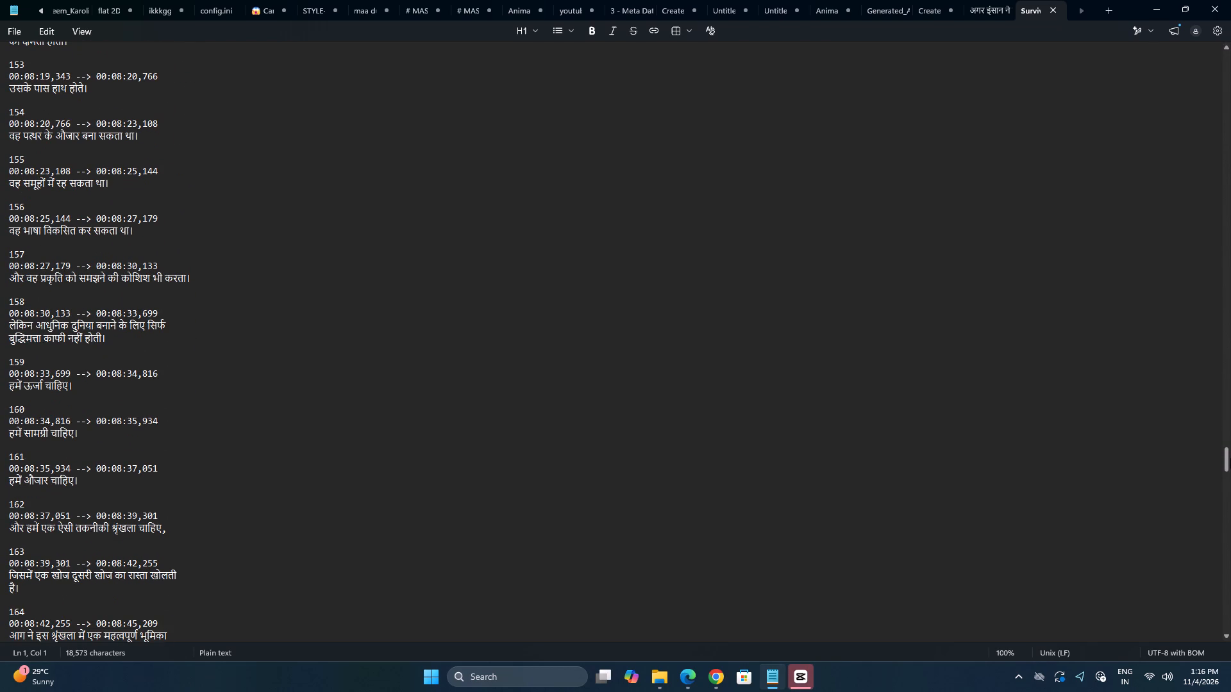
pyautogui.moveTo(1230, 458); pyautogui.dragTo(1230, 504)
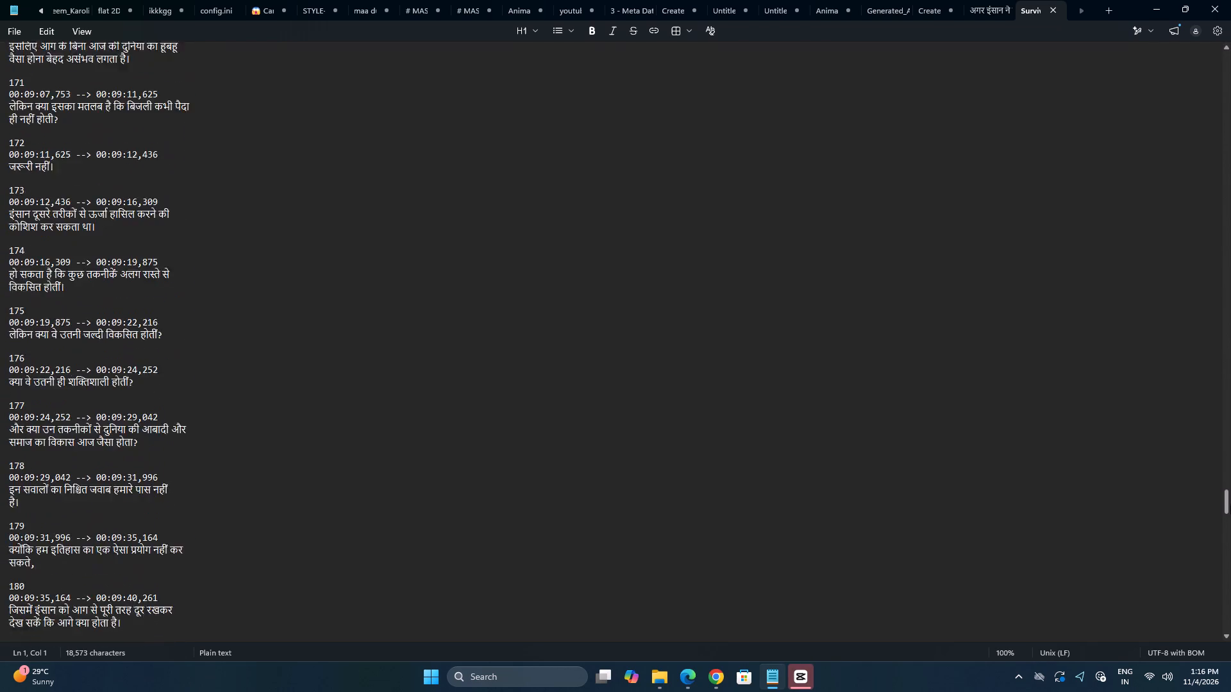
pyautogui.moveTo(1230, 504); pyautogui.dragTo(1230, 546)
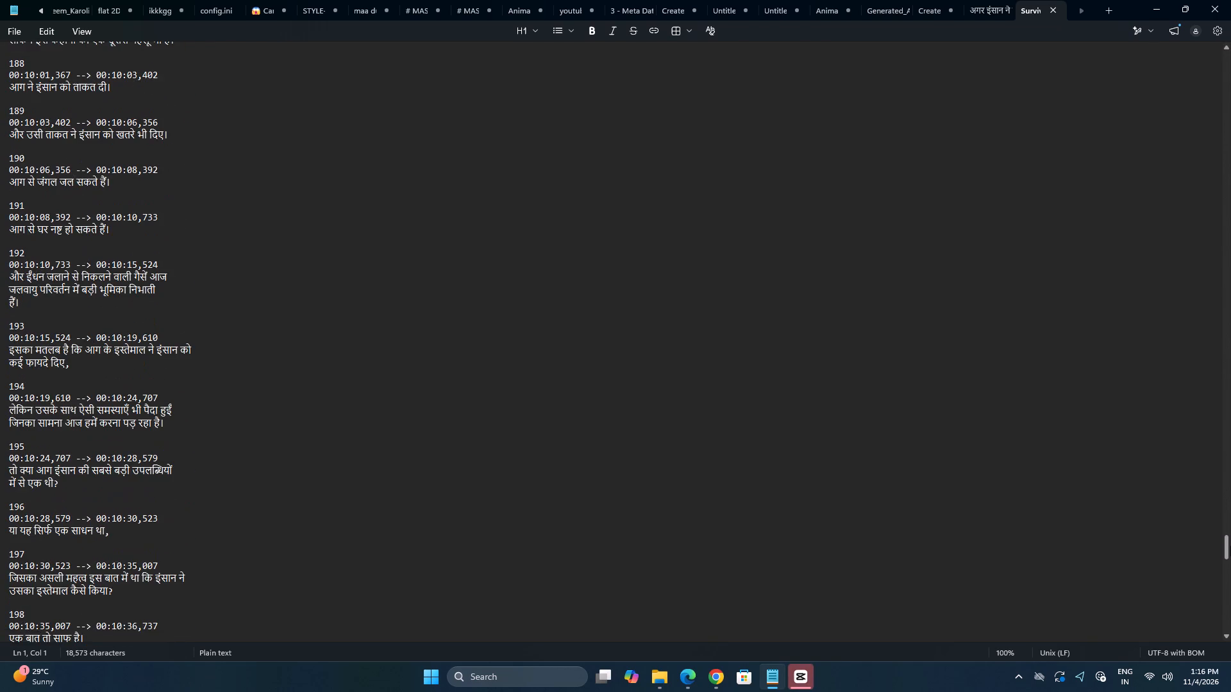
pyautogui.moveTo(1230, 546); pyautogui.dragTo(1230, 577)
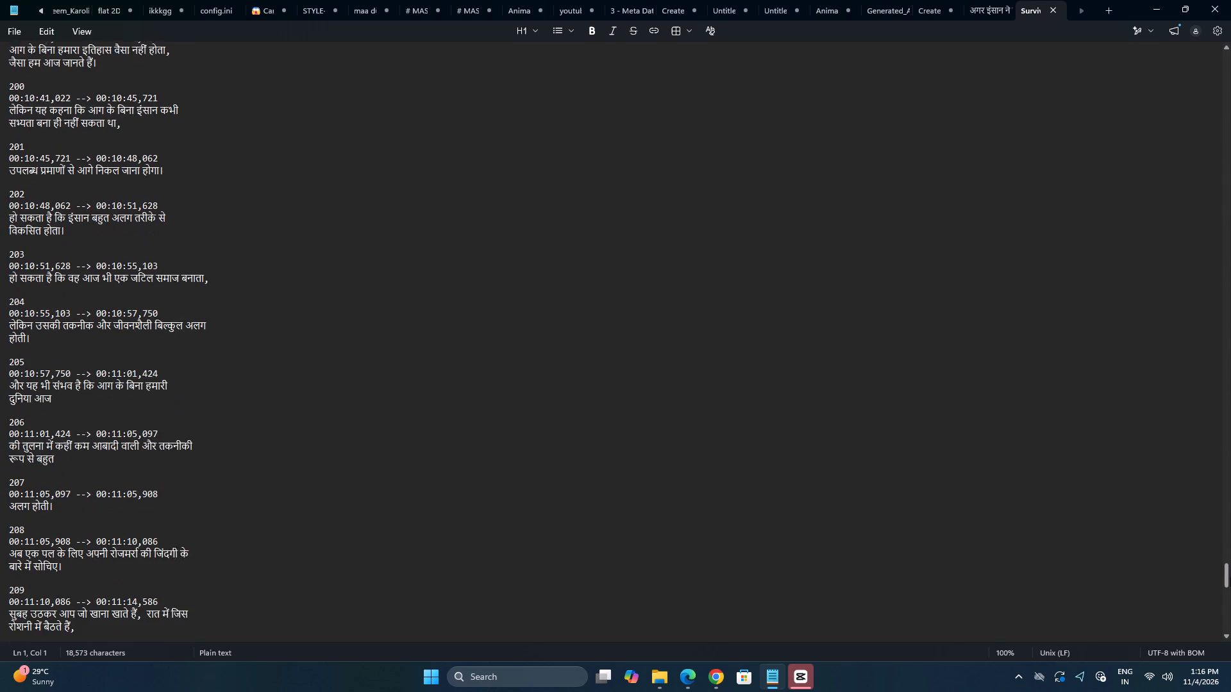
pyautogui.moveTo(1230, 577); pyautogui.dragTo(1230, 576)
pyautogui.scroll(-8, 617, 341)
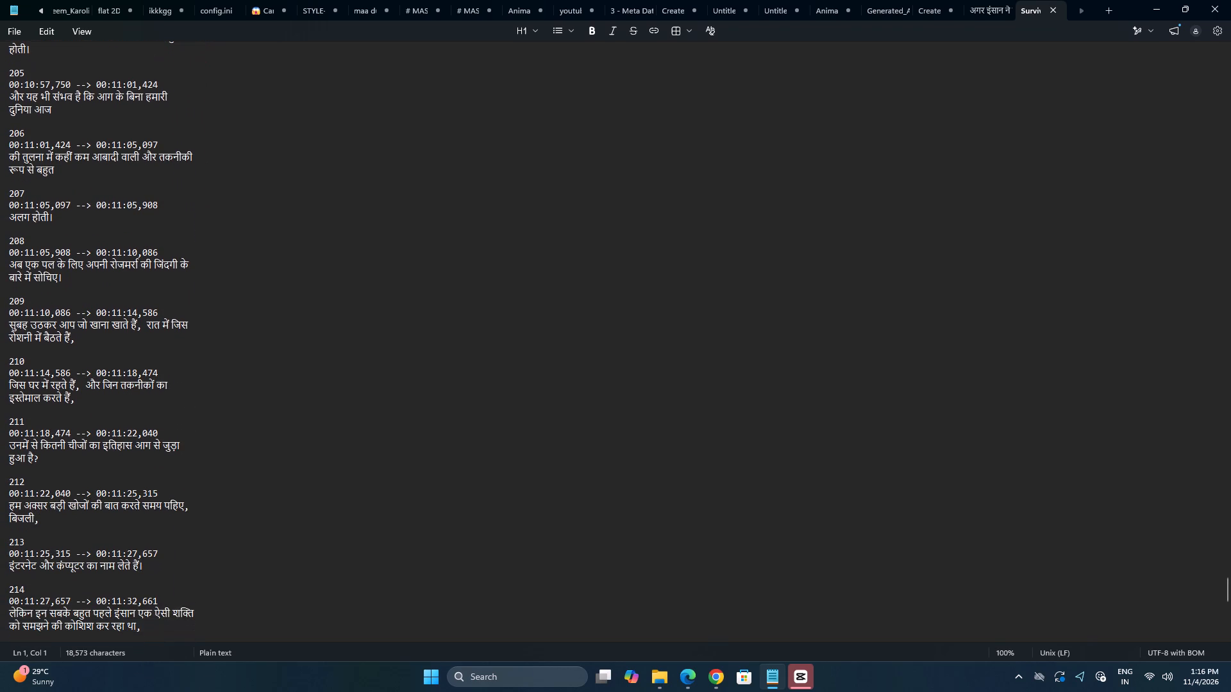
pyautogui.scroll(-6, 613, 340)
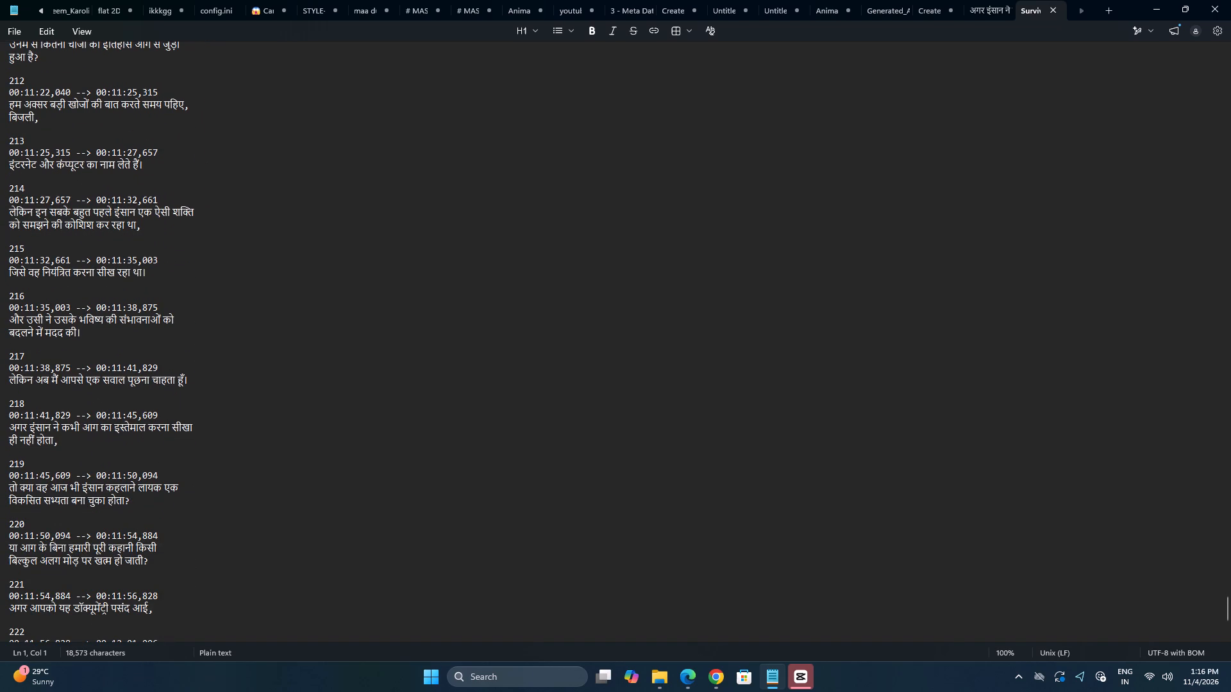
pyautogui.click(1053, 8)
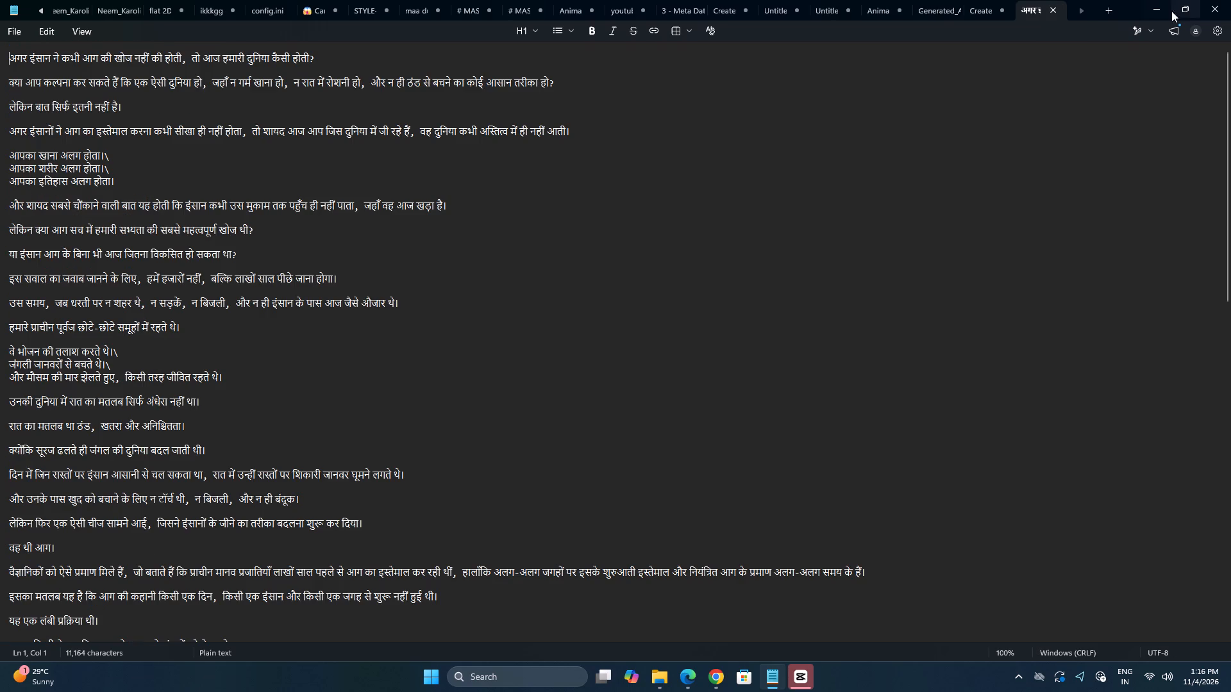
# Check the end of the storyboard panel prompts document, add a blank document, and minimize Notepad.
pyautogui.click(986, 6)
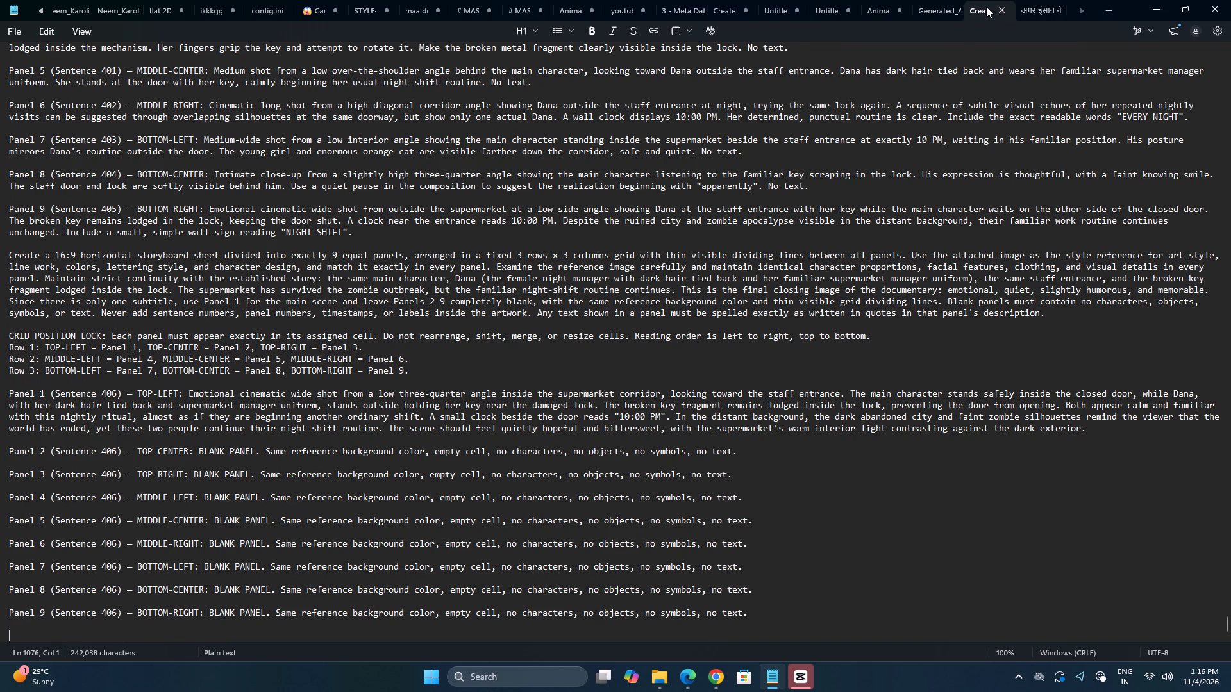
pyautogui.scroll(-5, 912, 338)
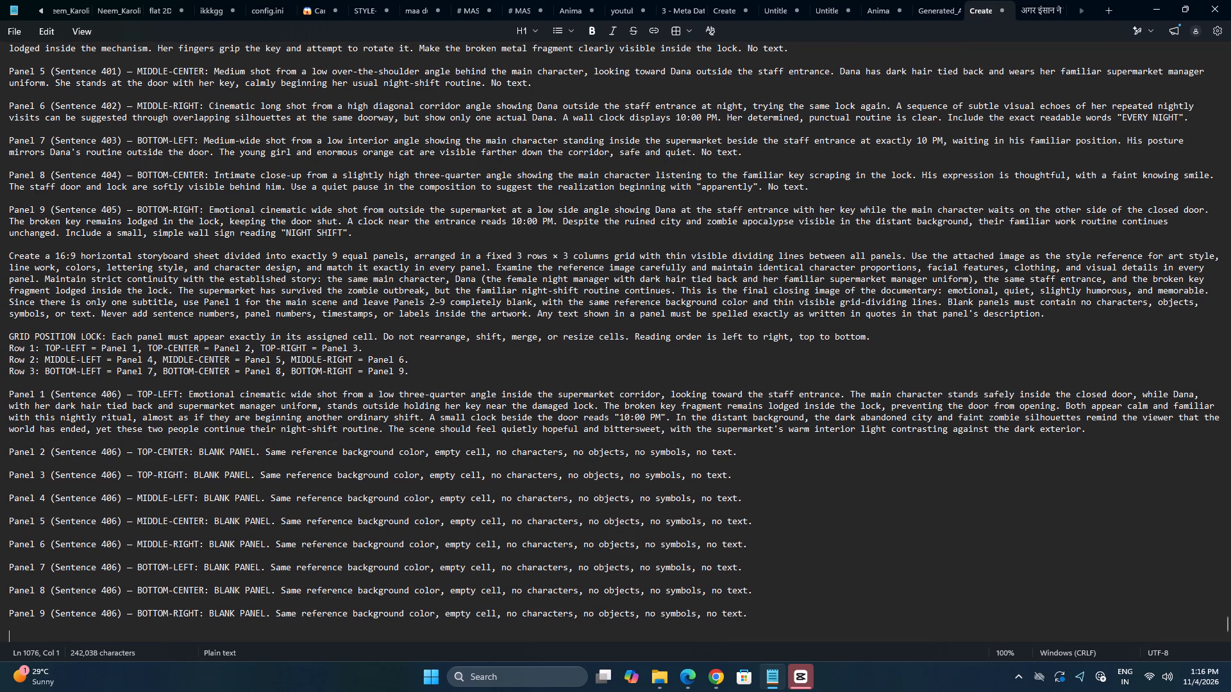
pyautogui.scroll(2, 912, 338)
pyautogui.scroll(-3, 912, 338)
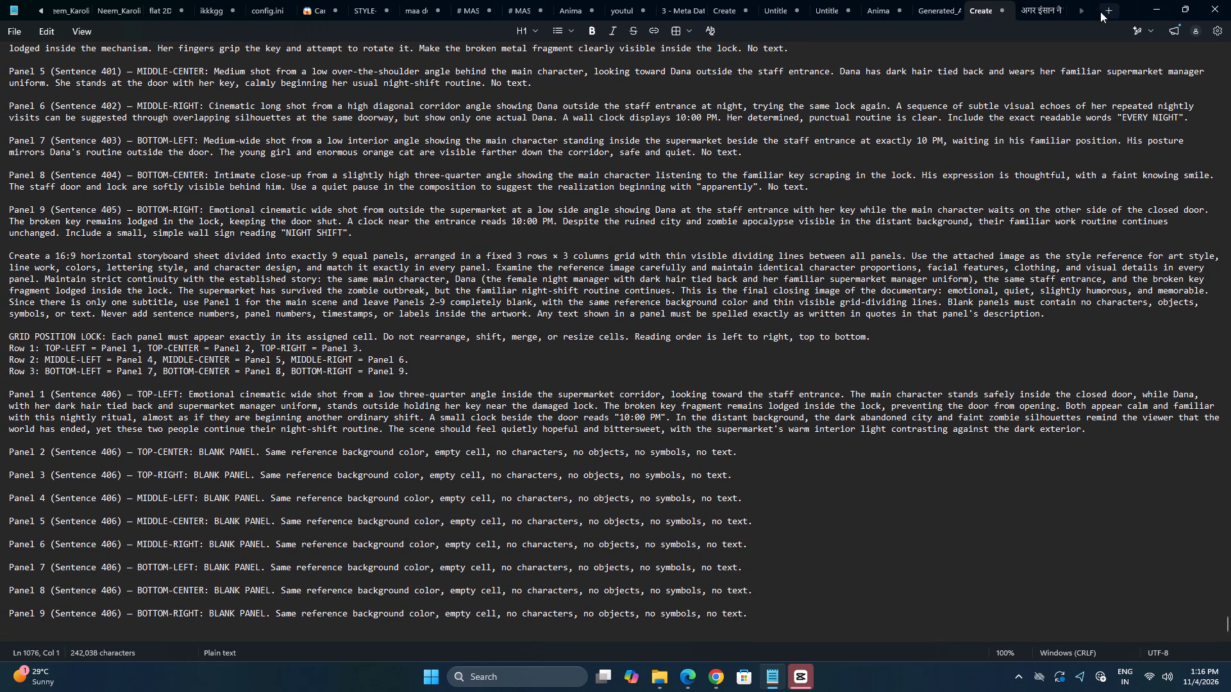
pyautogui.click(1099, 13)
pyautogui.click(1151, 5)
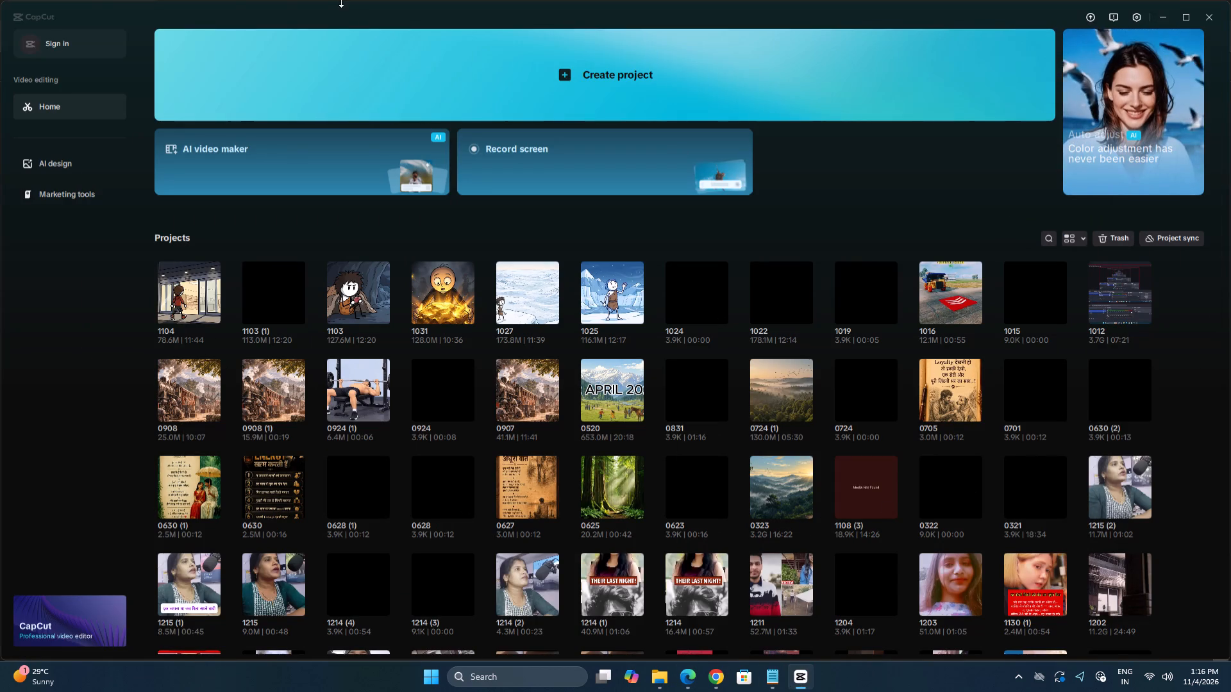
# Switch to CapCut, open project 1104, and move along its timeline to inspect the video around the middle.
pyautogui.click(185, 310)
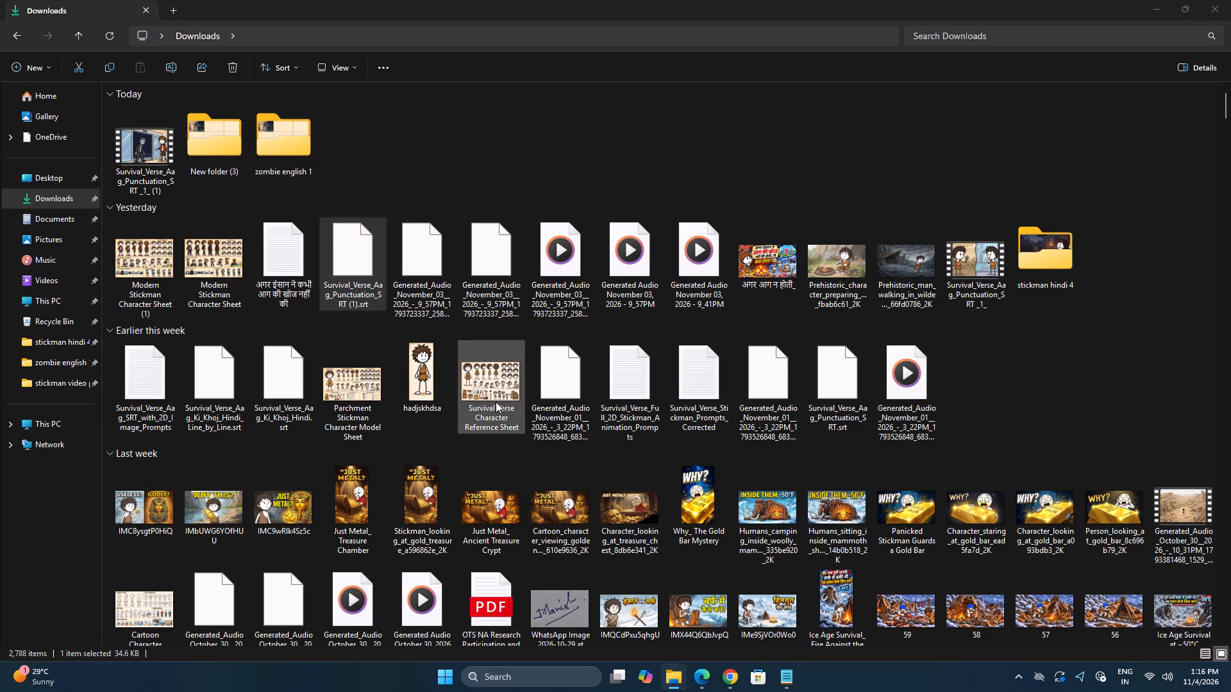
pyautogui.click(470, 459)
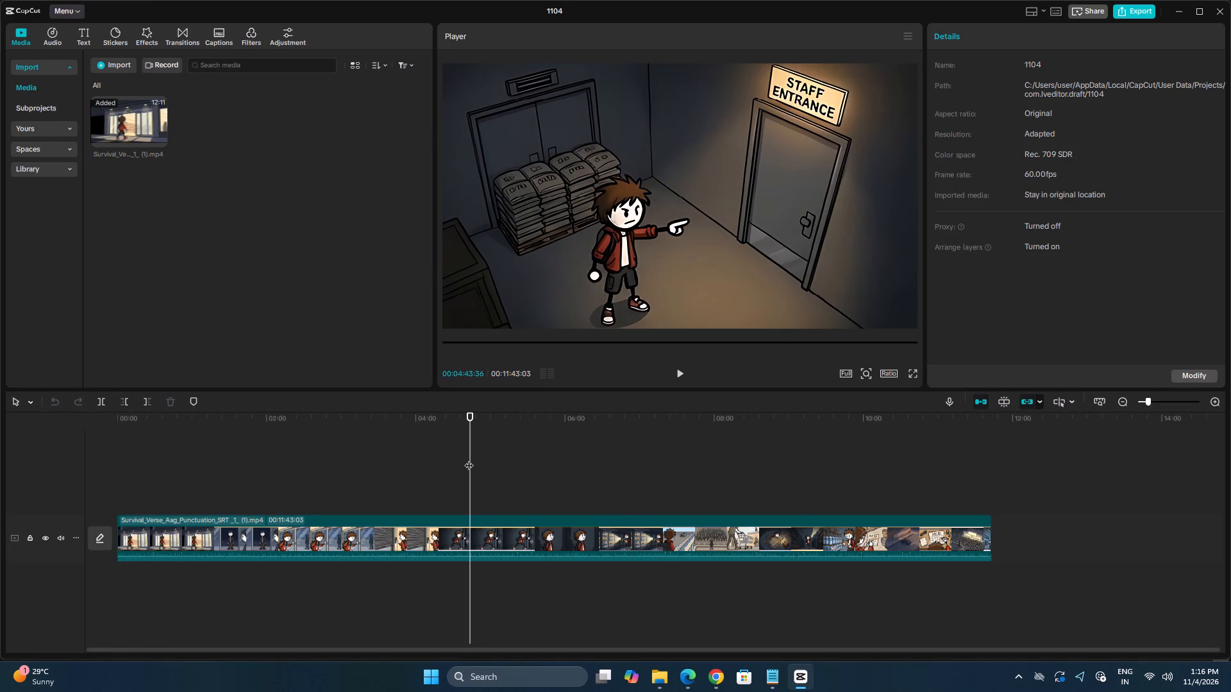
pyautogui.moveTo(469, 452); pyautogui.dragTo(458, 456)
pyautogui.click(664, 680)
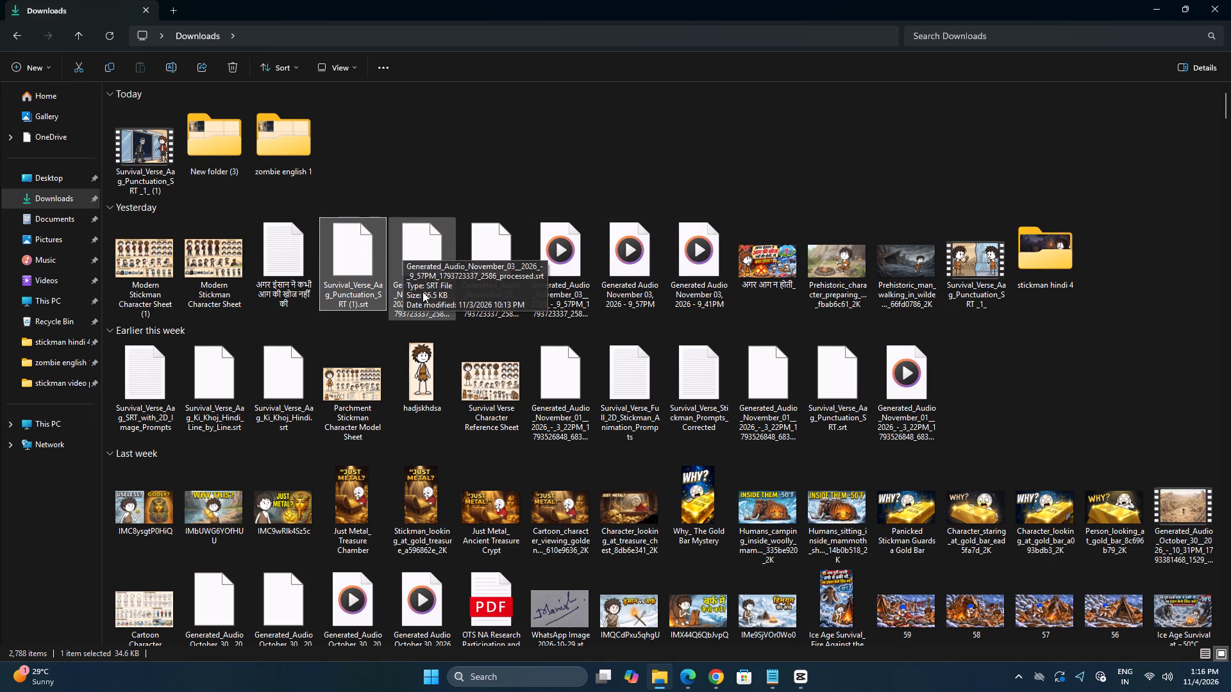
pyautogui.click(414, 250)
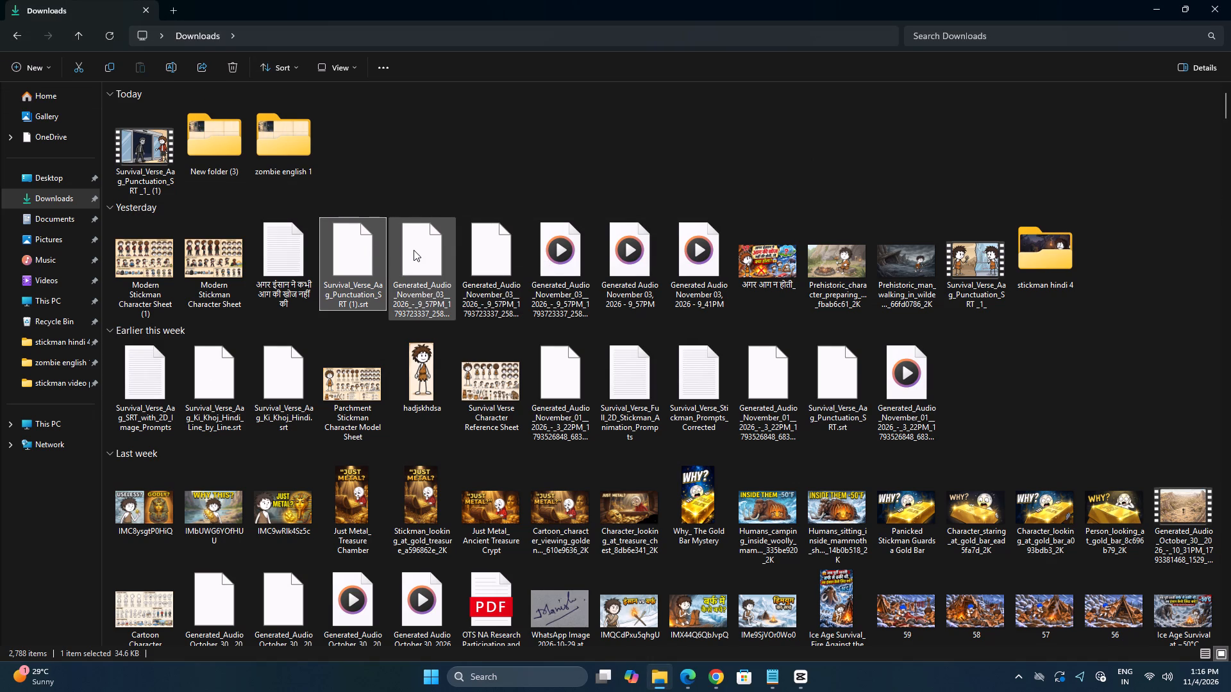
pyautogui.doubleClick(414, 250)
pyautogui.click(584, 229)
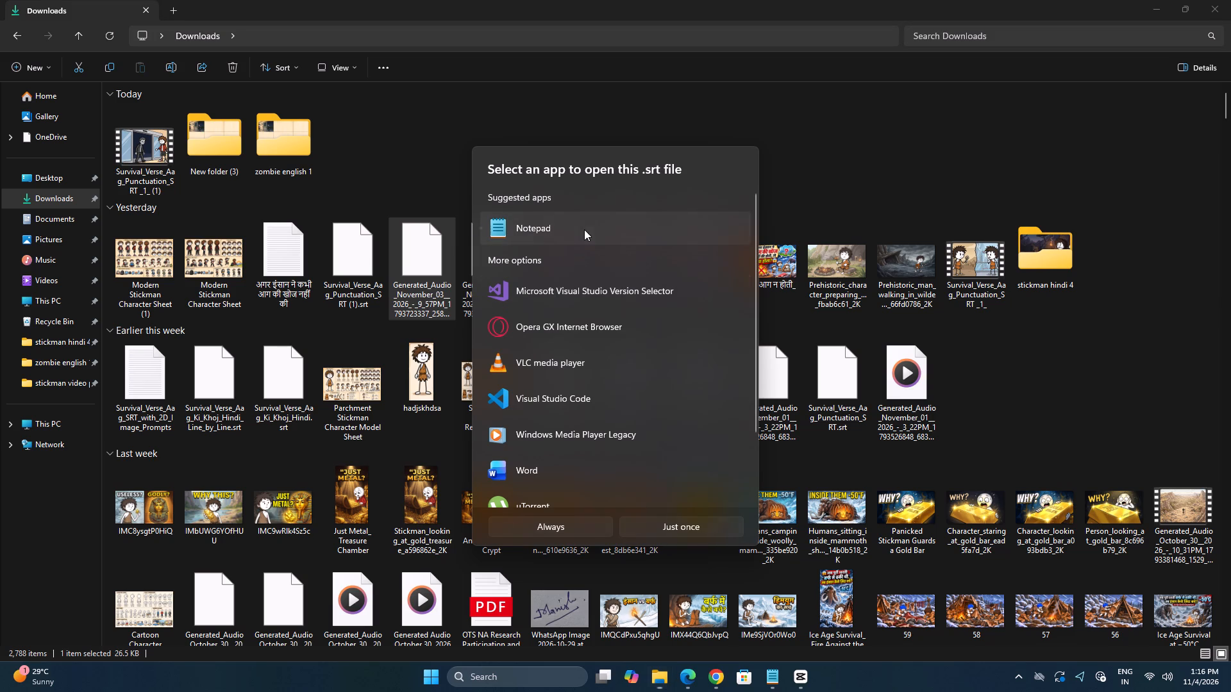
pyautogui.click(648, 529)
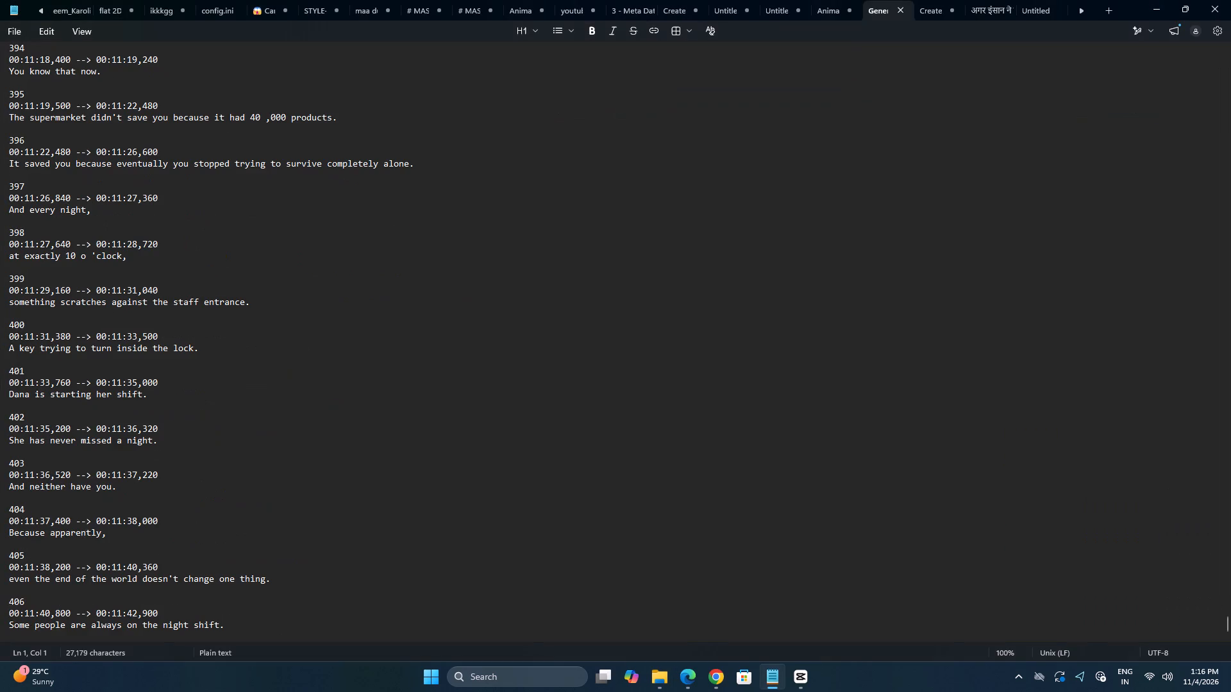
pyautogui.scroll(-7, 514, 449)
pyautogui.click(1219, 3)
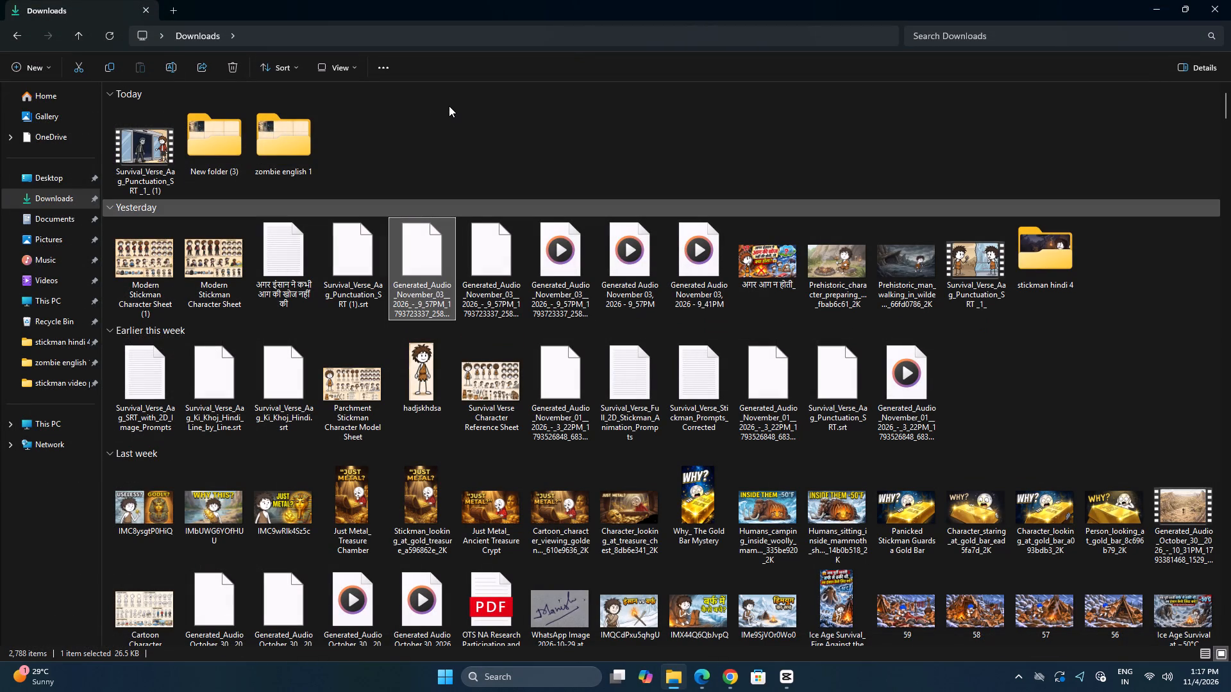
# Open the second Generated_Audio_November_03 9_57PM SRT file from Downloads in Notepad and check its last subtitle timecodes.
pyautogui.doubleClick(494, 304)
pyautogui.click(555, 232)
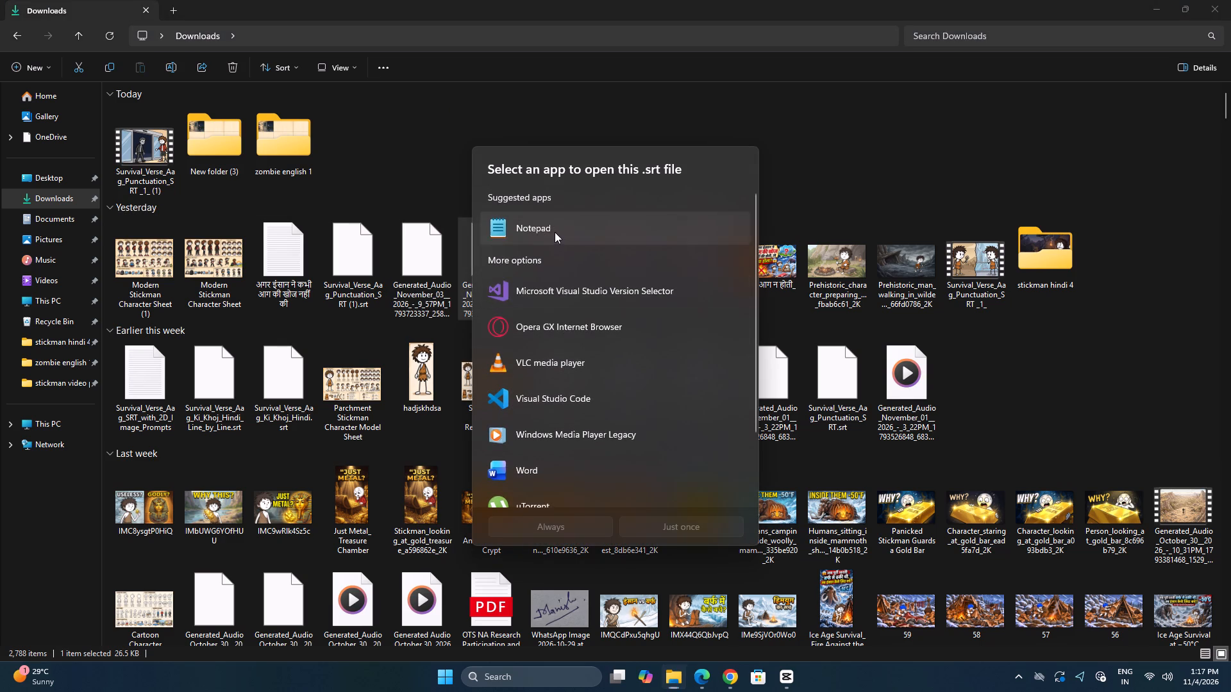
pyautogui.click(669, 527)
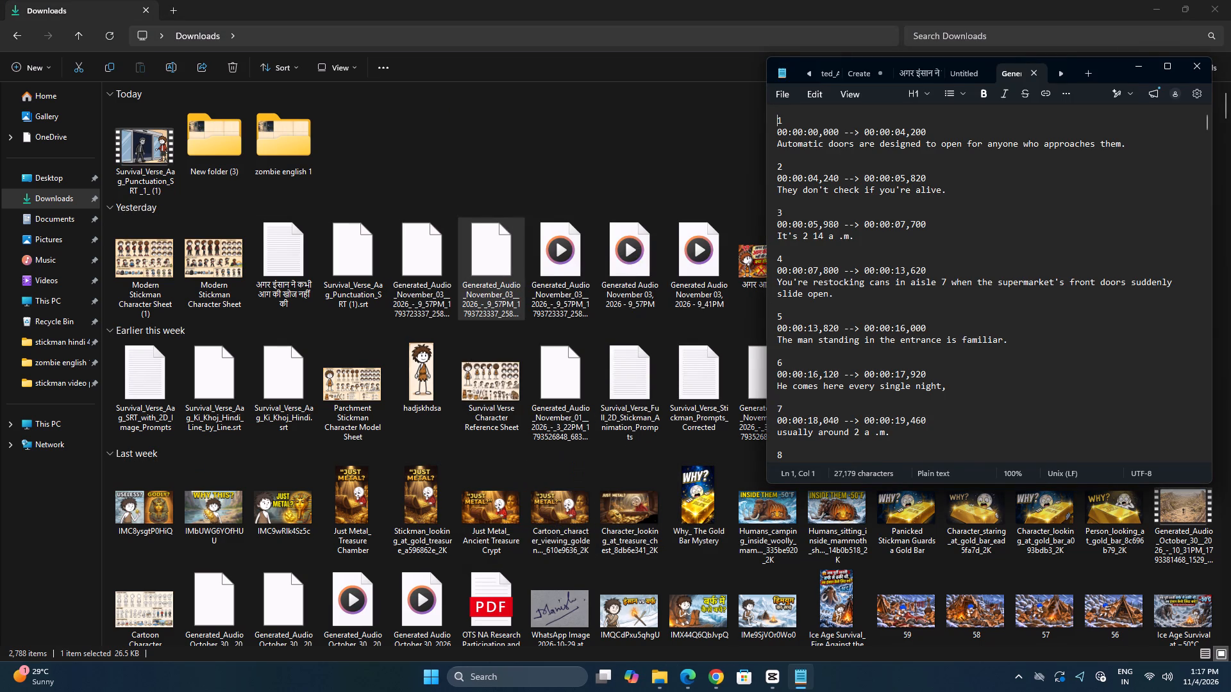
pyautogui.moveTo(1208, 119); pyautogui.dragTo(1214, 333)
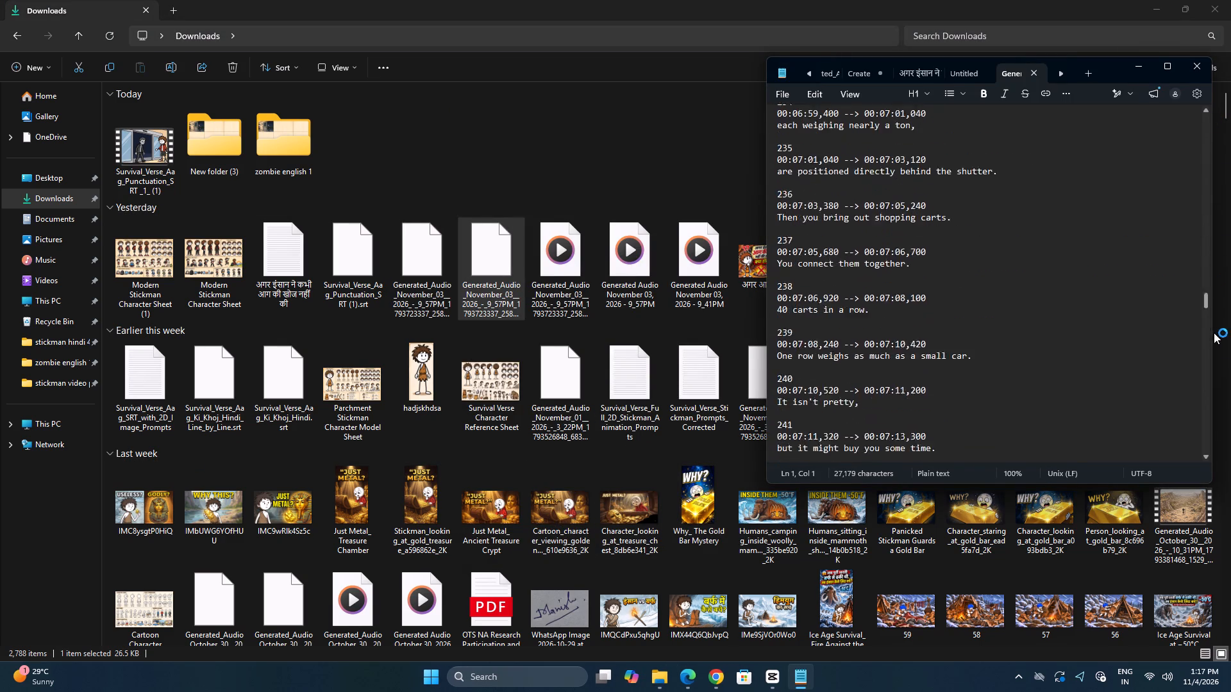
pyautogui.moveTo(1214, 333); pyautogui.dragTo(1211, 455)
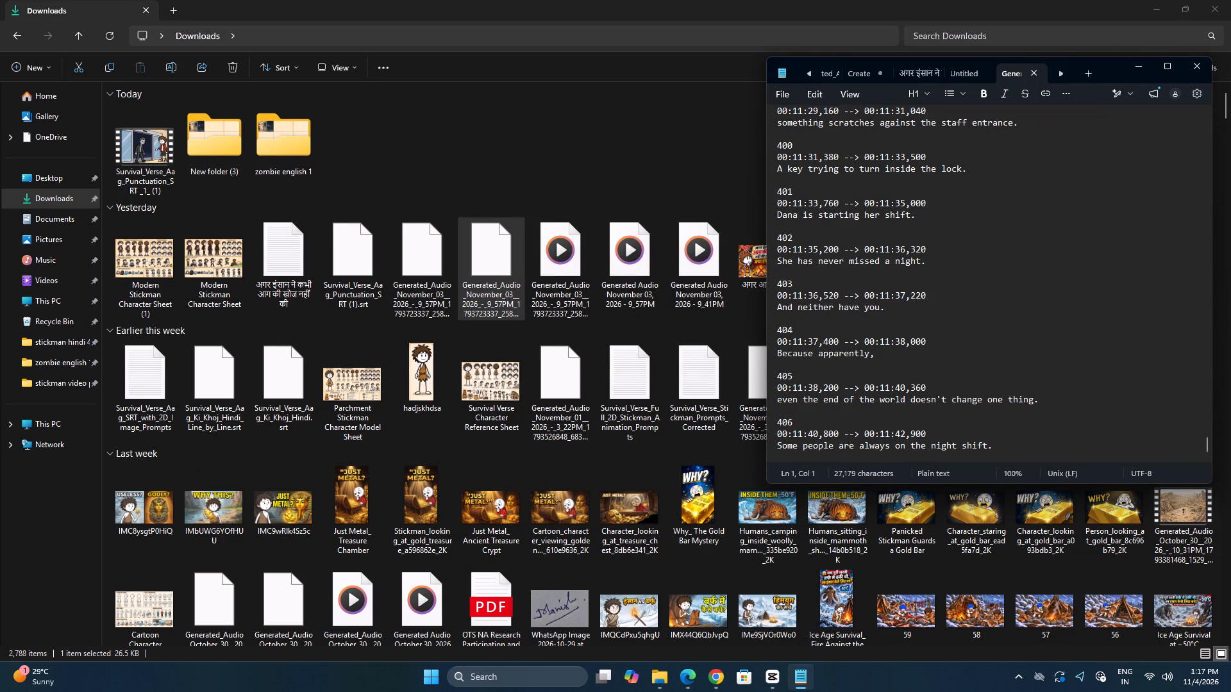
pyautogui.scroll(-2, 1105, 431)
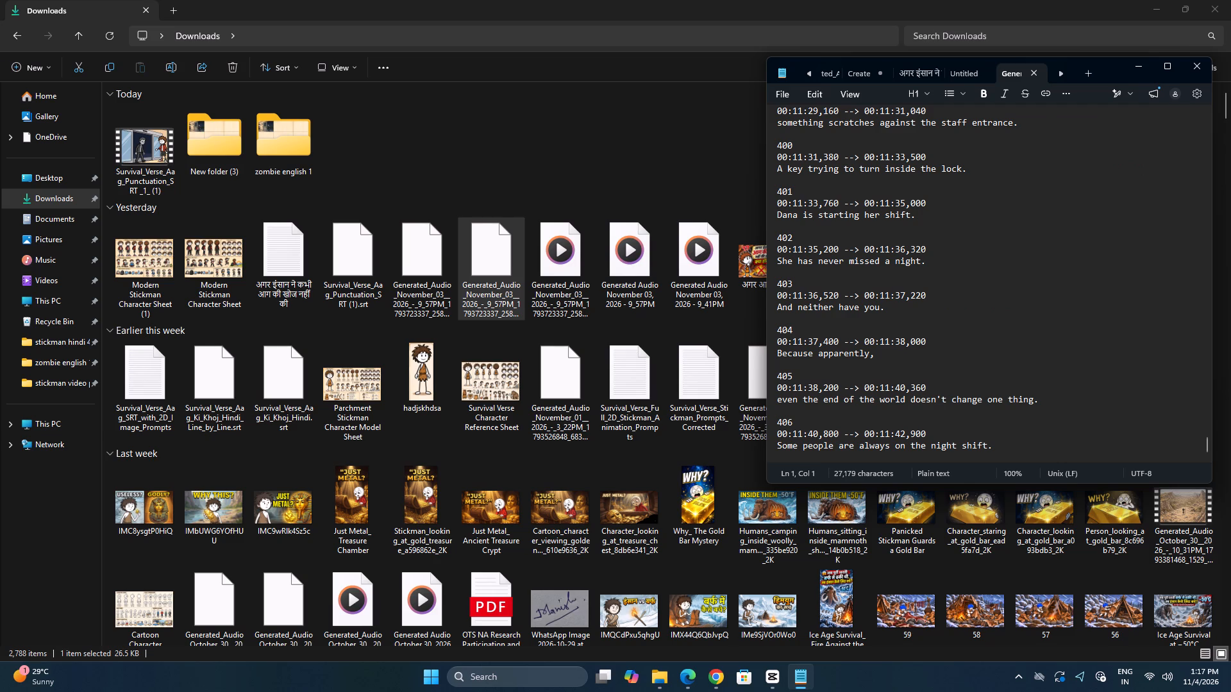
# Maximize Notepad and examine the SRT's final entries, then the subtitle timecodes around 00:06:40.
pyautogui.click(1165, 66)
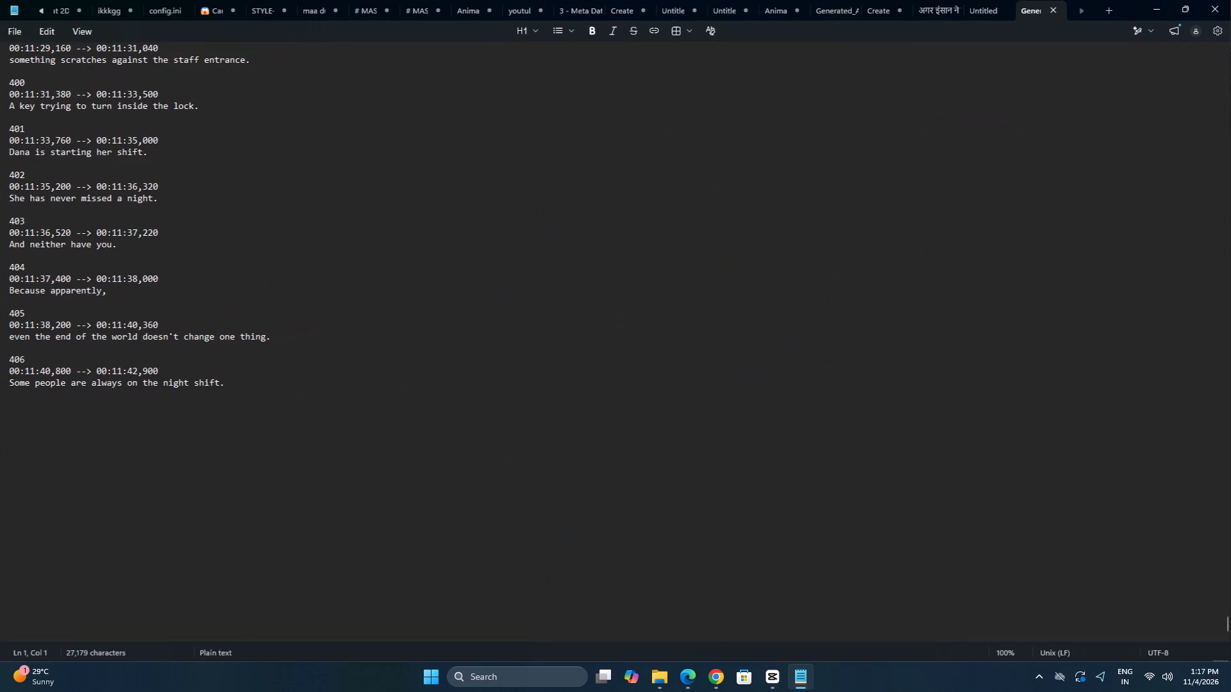
pyautogui.scroll(-9, 424, 311)
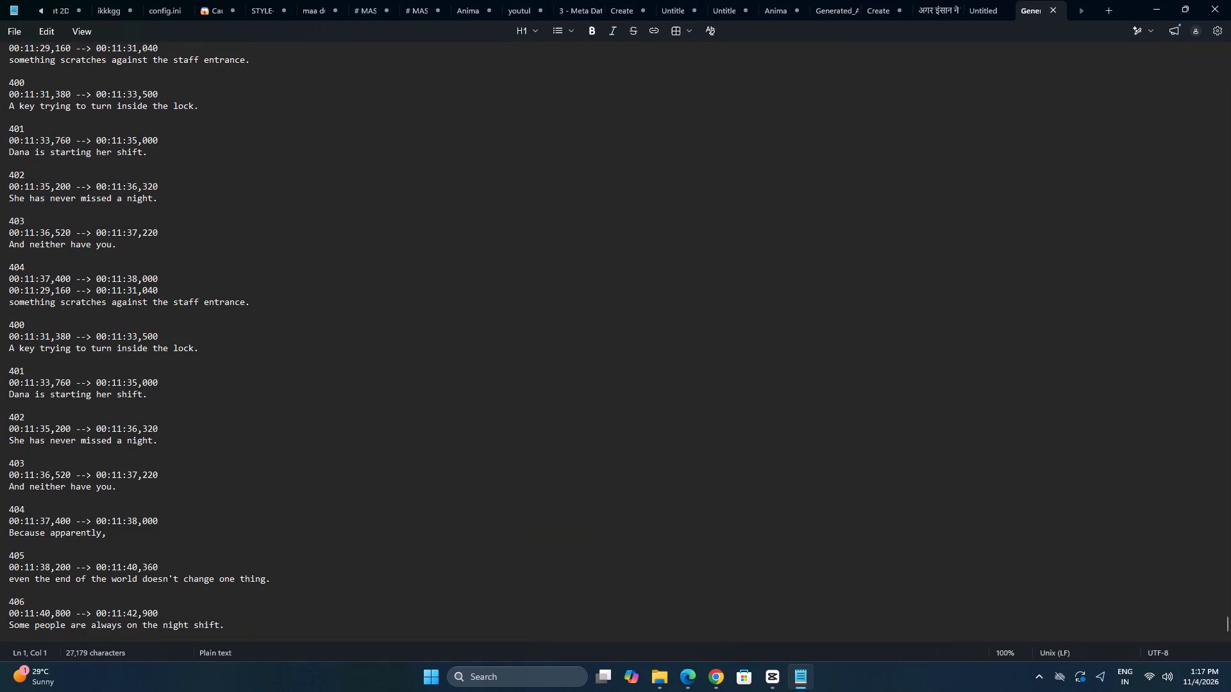
pyautogui.scroll(-3, 1021, 247)
pyautogui.scroll(-4, 781, 278)
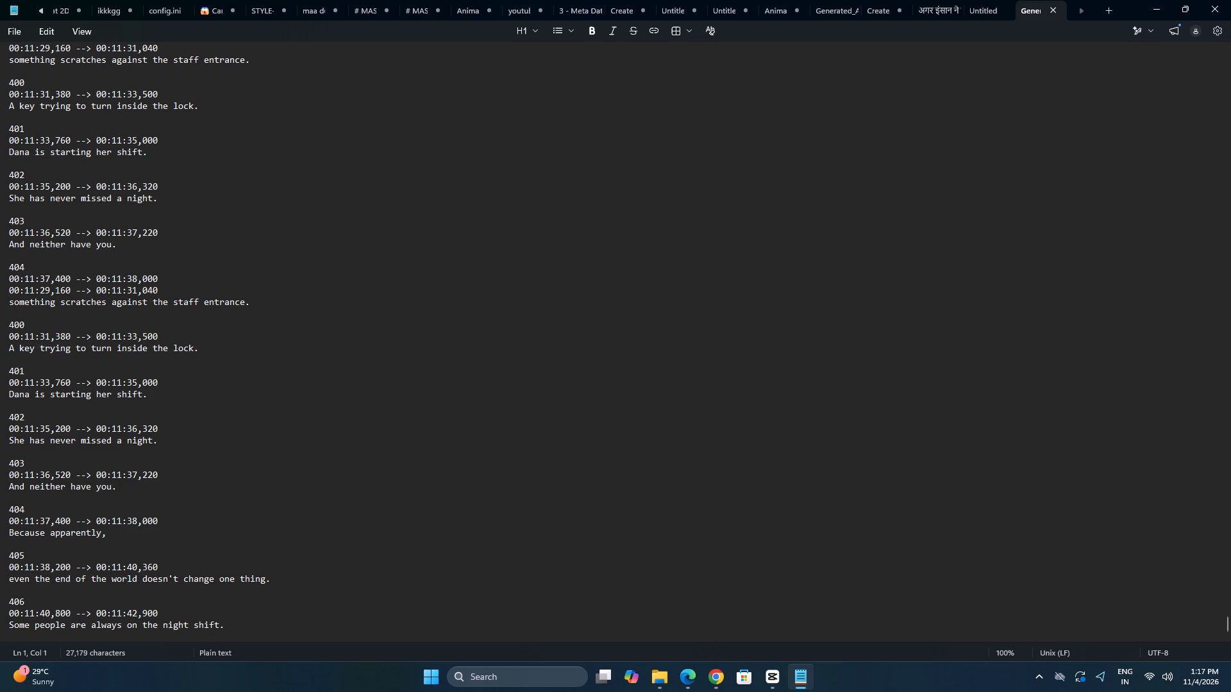
pyautogui.scroll(-2, 781, 278)
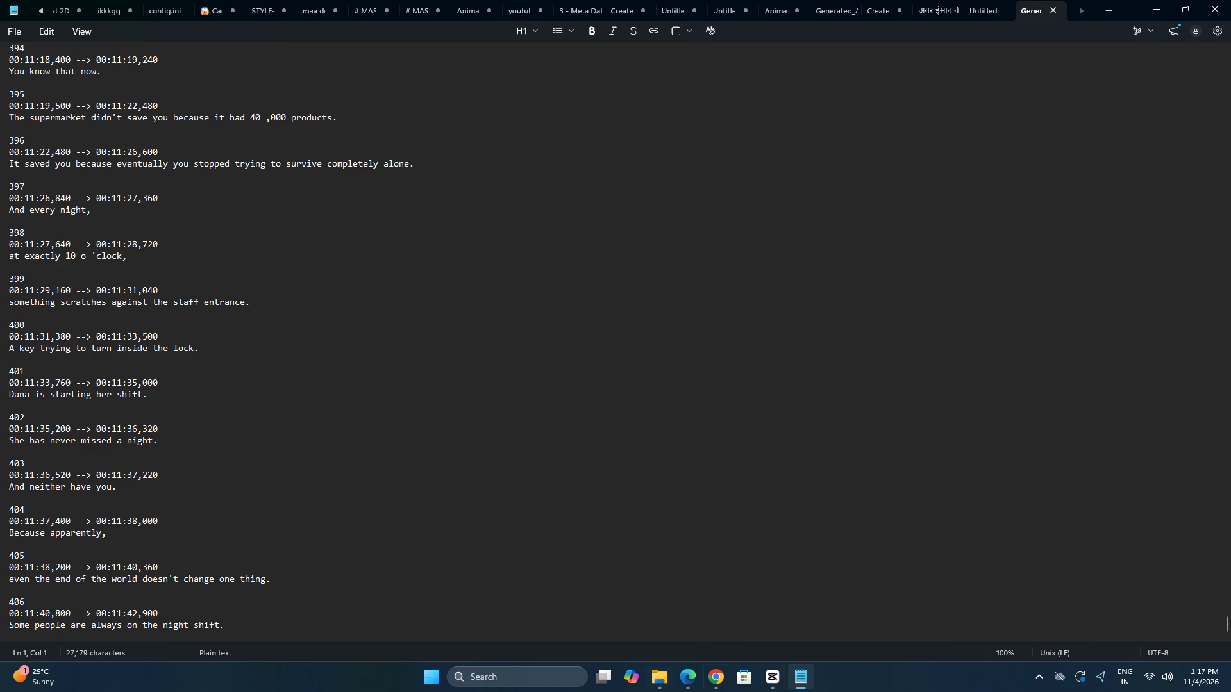
pyautogui.scroll(5, 1128, 396)
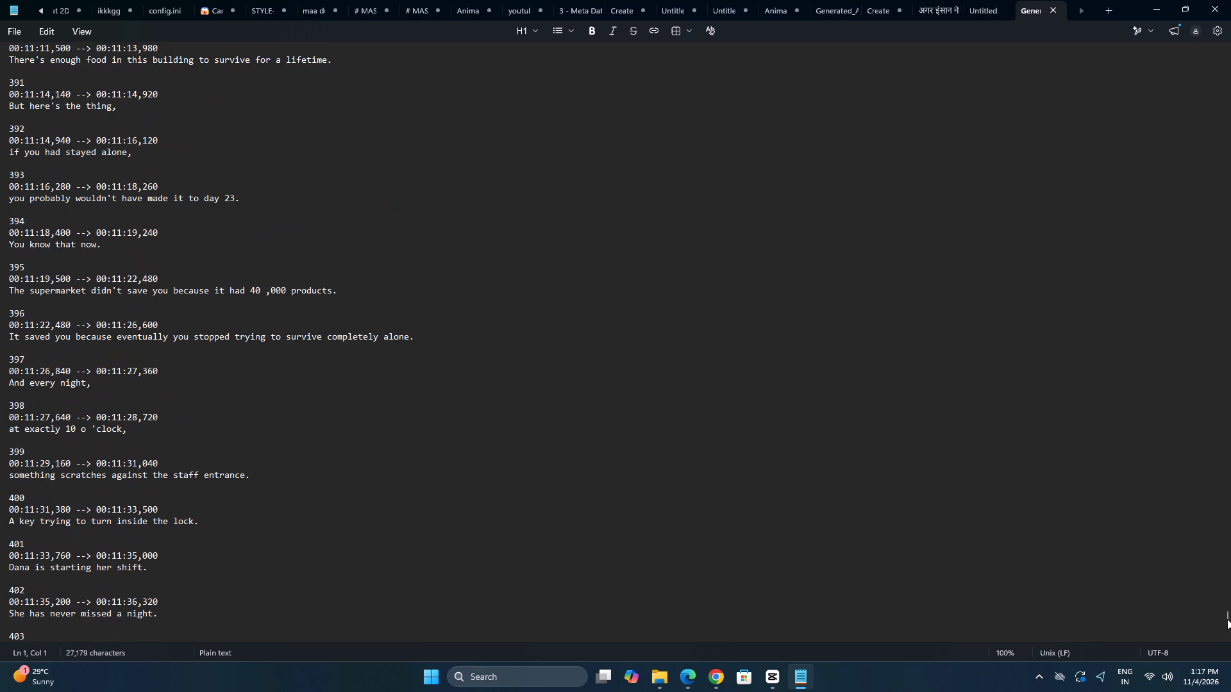
pyautogui.moveTo(1227, 619); pyautogui.dragTo(1212, 383)
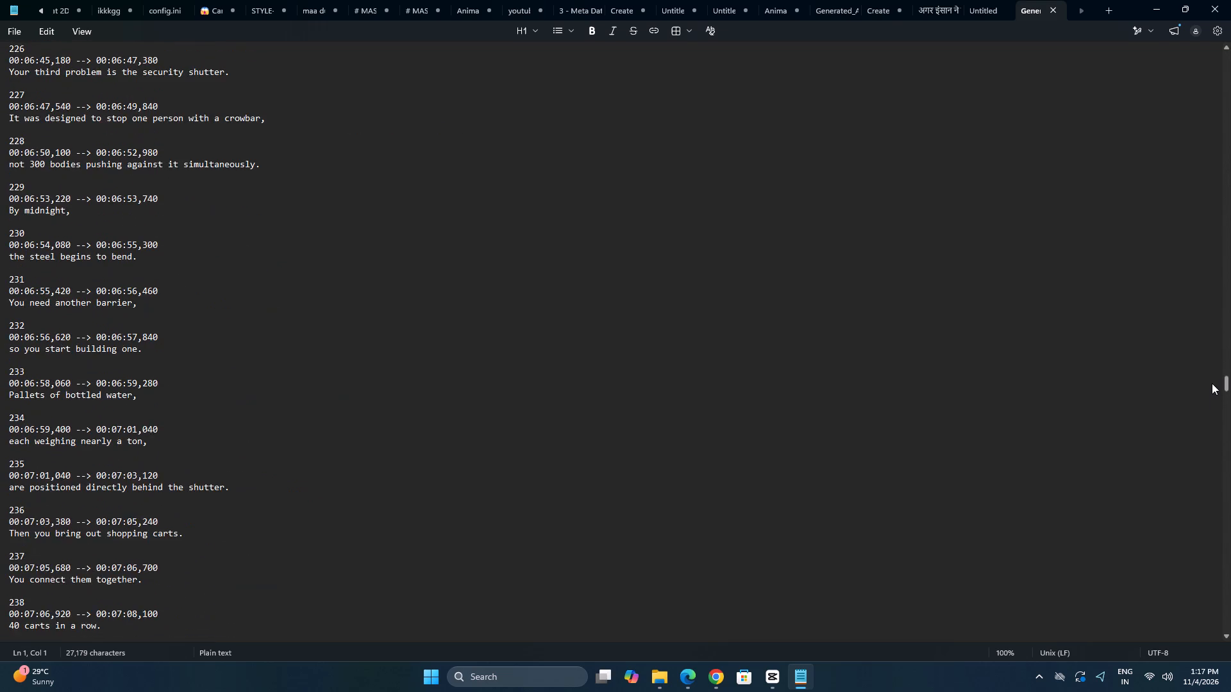
pyautogui.moveTo(1212, 383); pyautogui.dragTo(1210, 375)
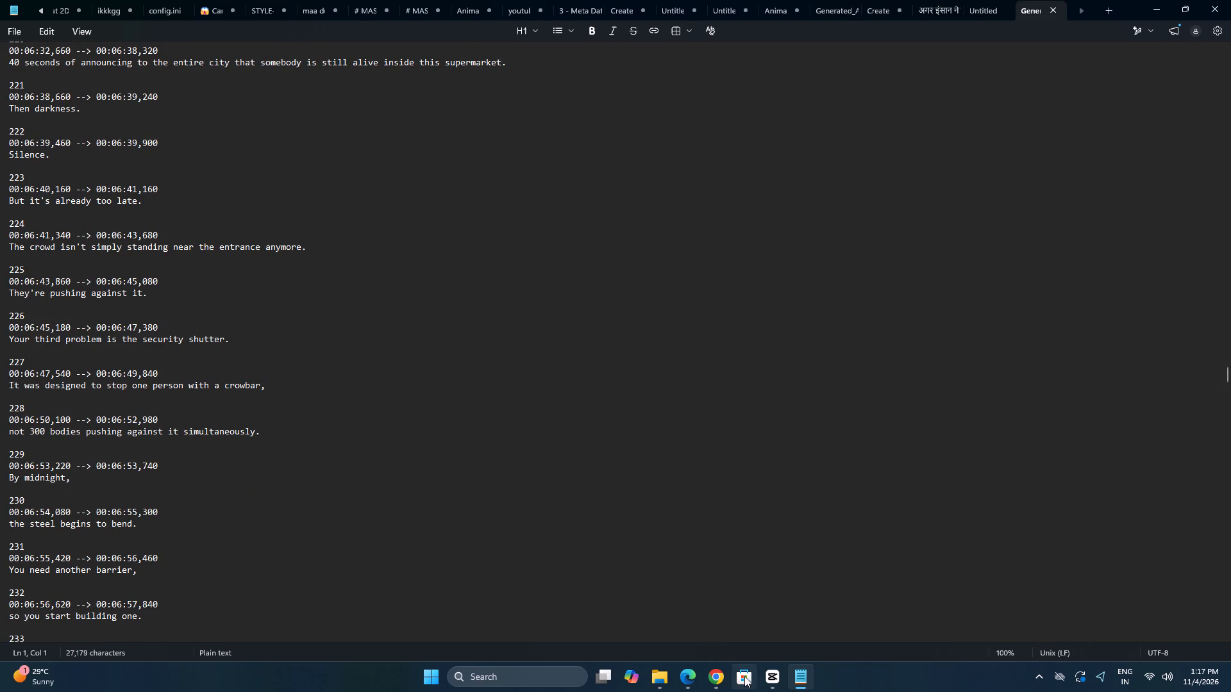
# Switch to CapCut and move through project 1104's video to about 00:06:39, playing from there to compare it with the subtitles.
pyautogui.click(772, 675)
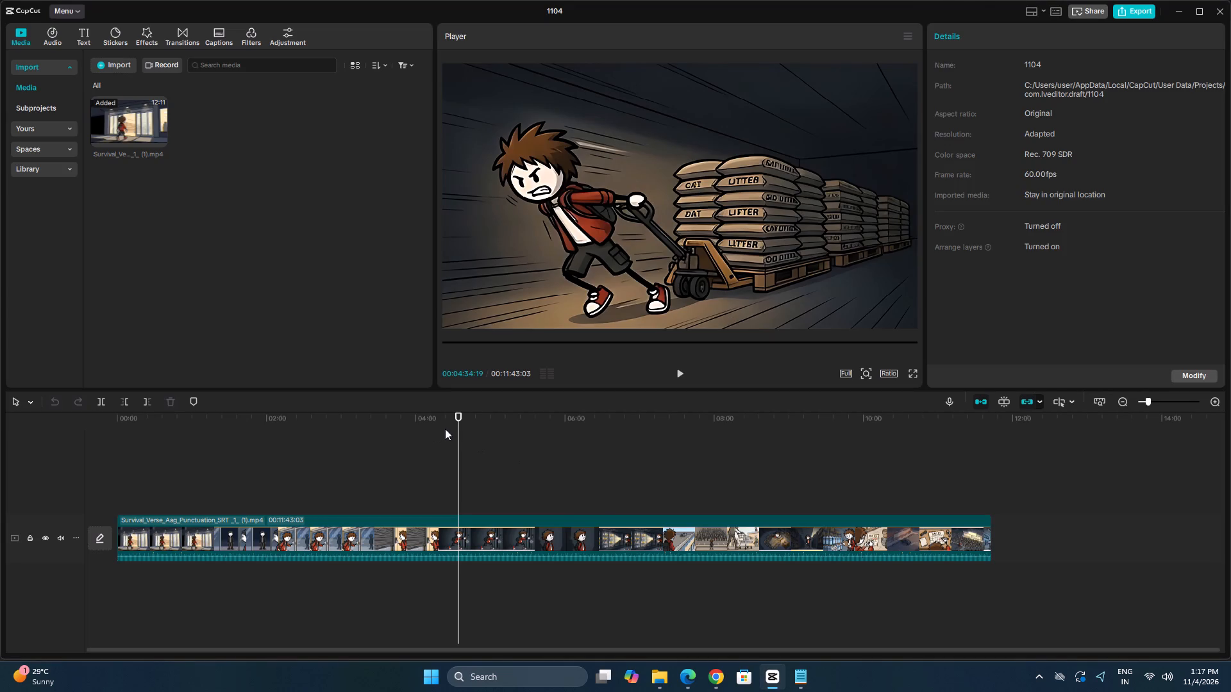
pyautogui.moveTo(451, 428); pyautogui.dragTo(580, 440)
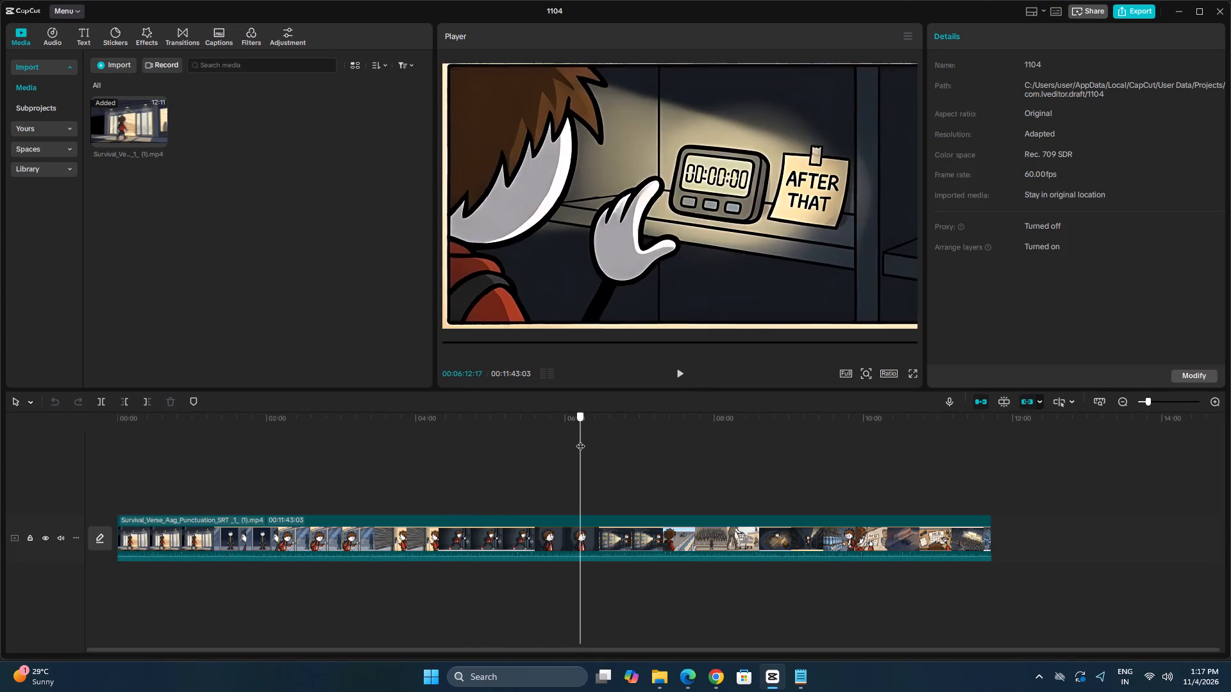
pyautogui.moveTo(580, 440); pyautogui.dragTo(597, 441)
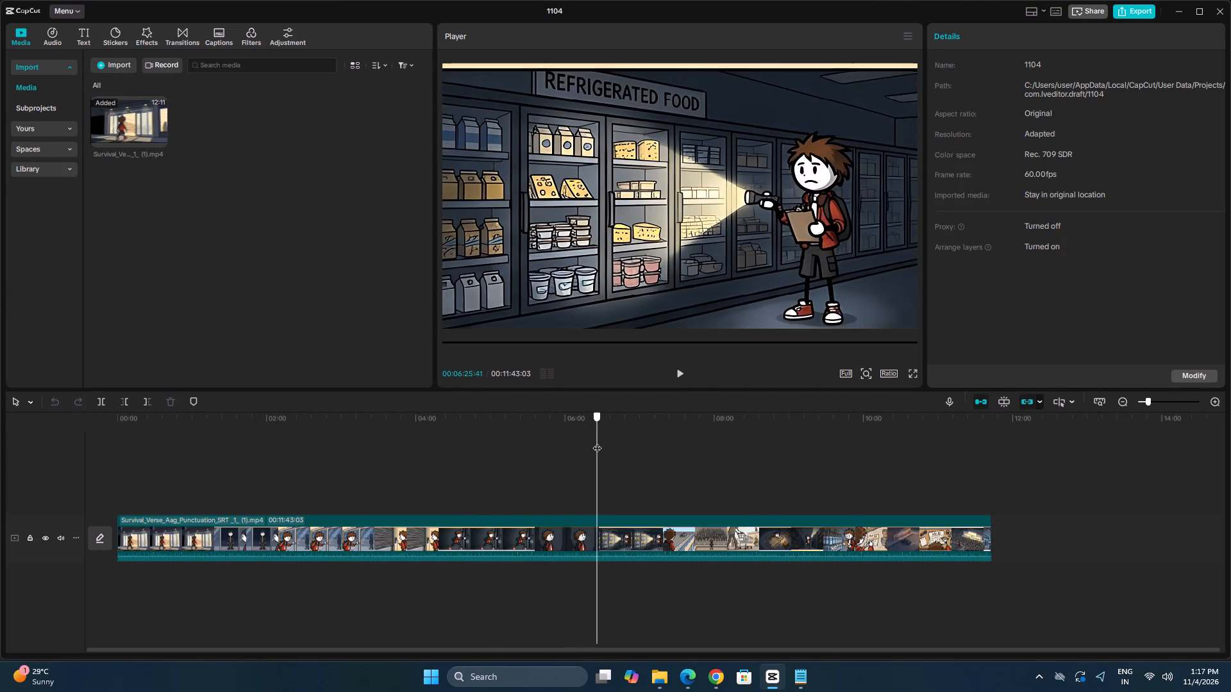
pyautogui.moveTo(597, 441); pyautogui.dragTo(612, 445)
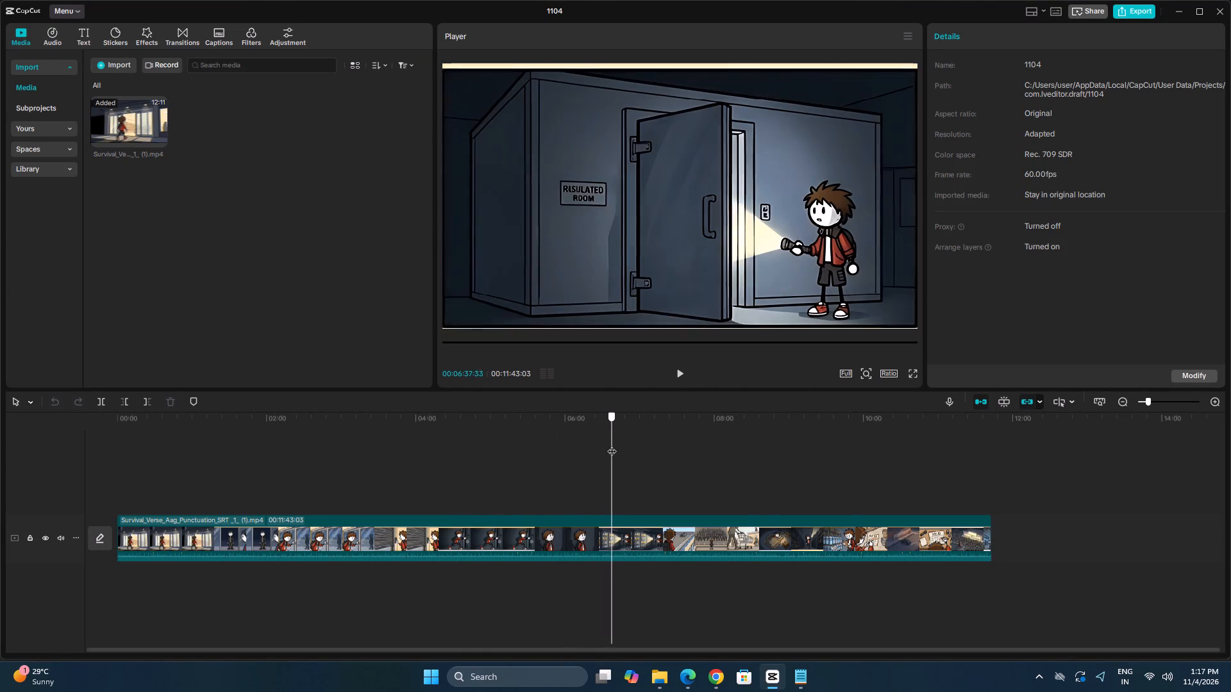
pyautogui.moveTo(612, 445); pyautogui.dragTo(614, 445)
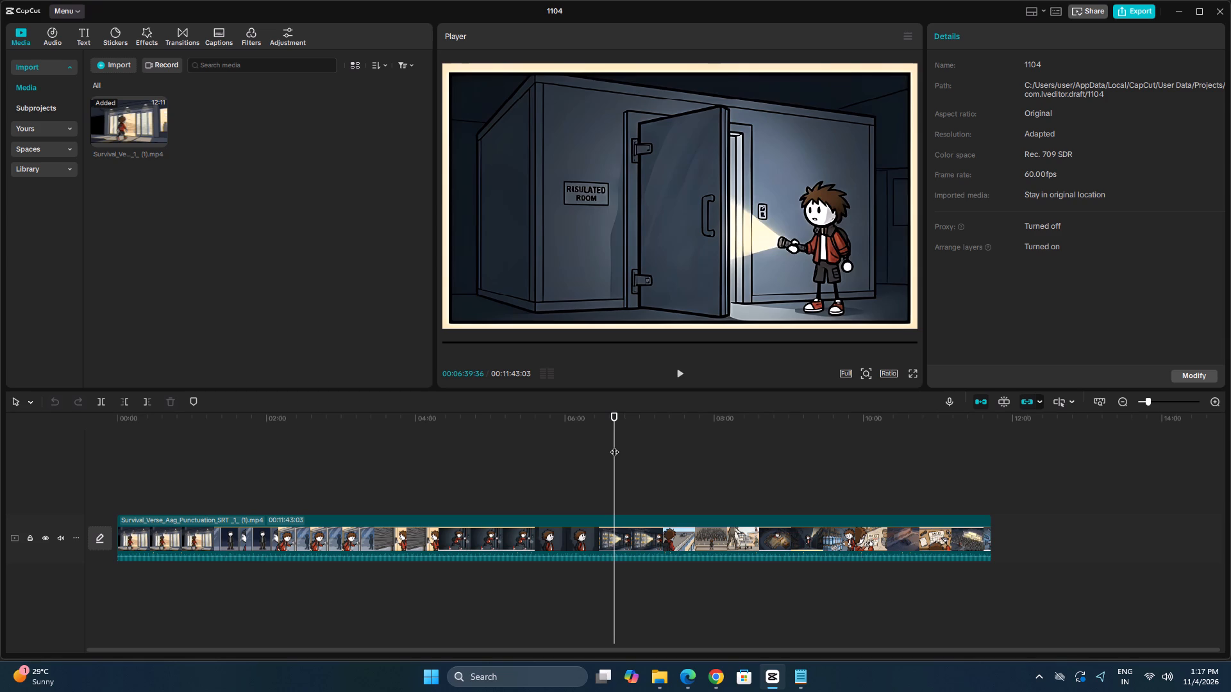
pyautogui.press('space')
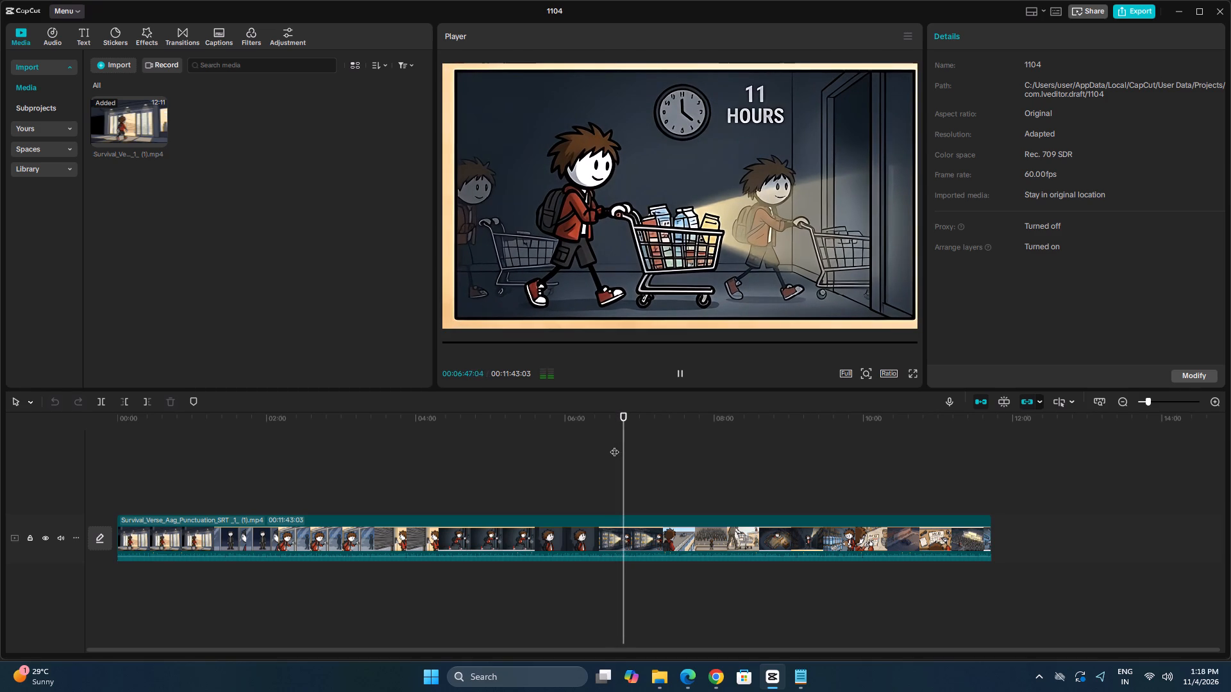
pyautogui.press('space')
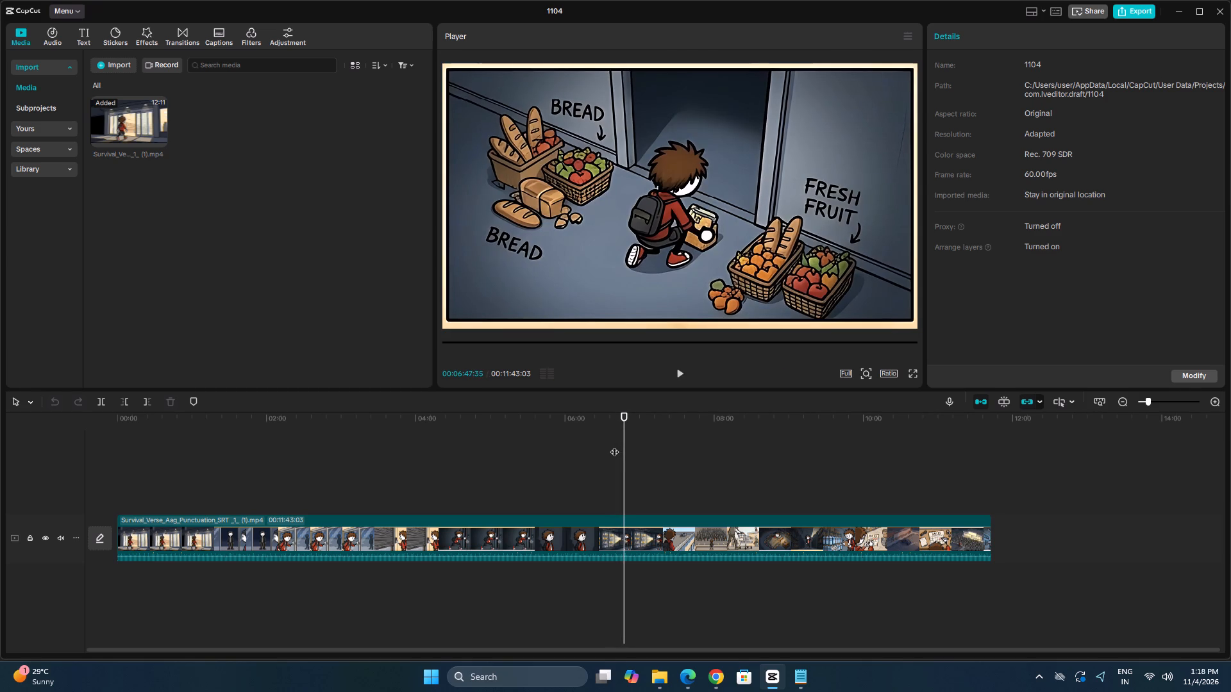
pyautogui.press('space')
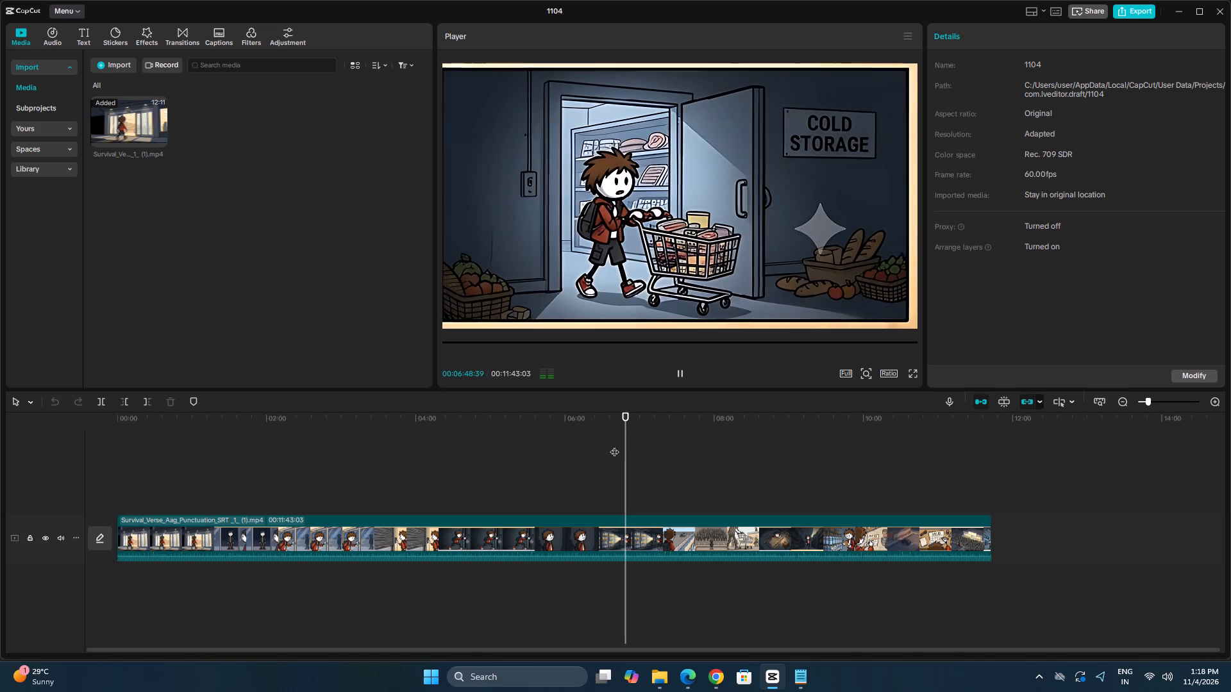
pyautogui.press('space')
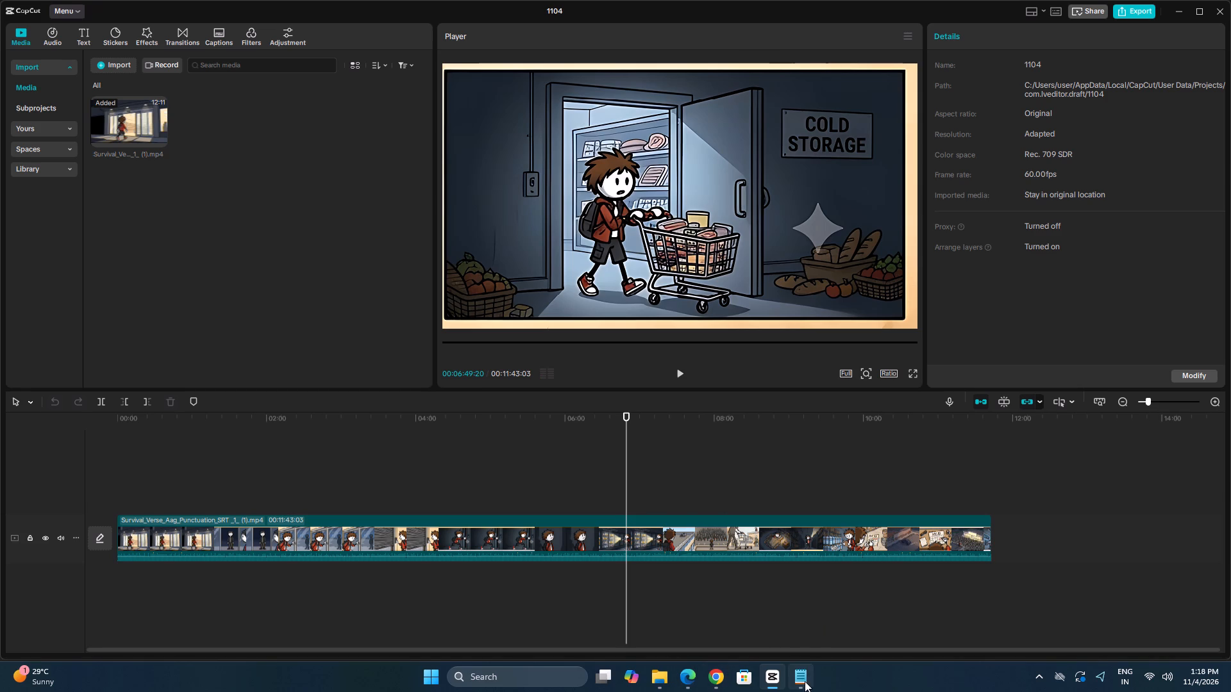
# Close project 1104 and minimize CapCut and Notepad to get back to the Downloads folder.
pyautogui.click(1216, 11)
pyautogui.click(1159, 19)
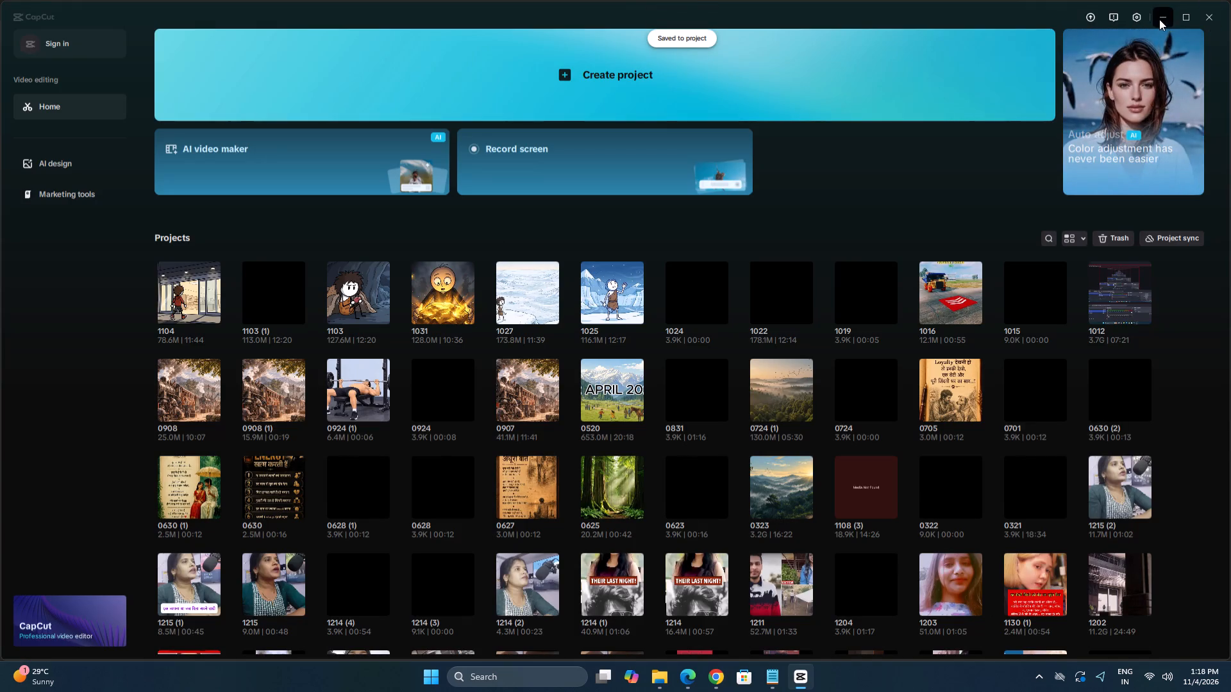
pyautogui.click(1157, 4)
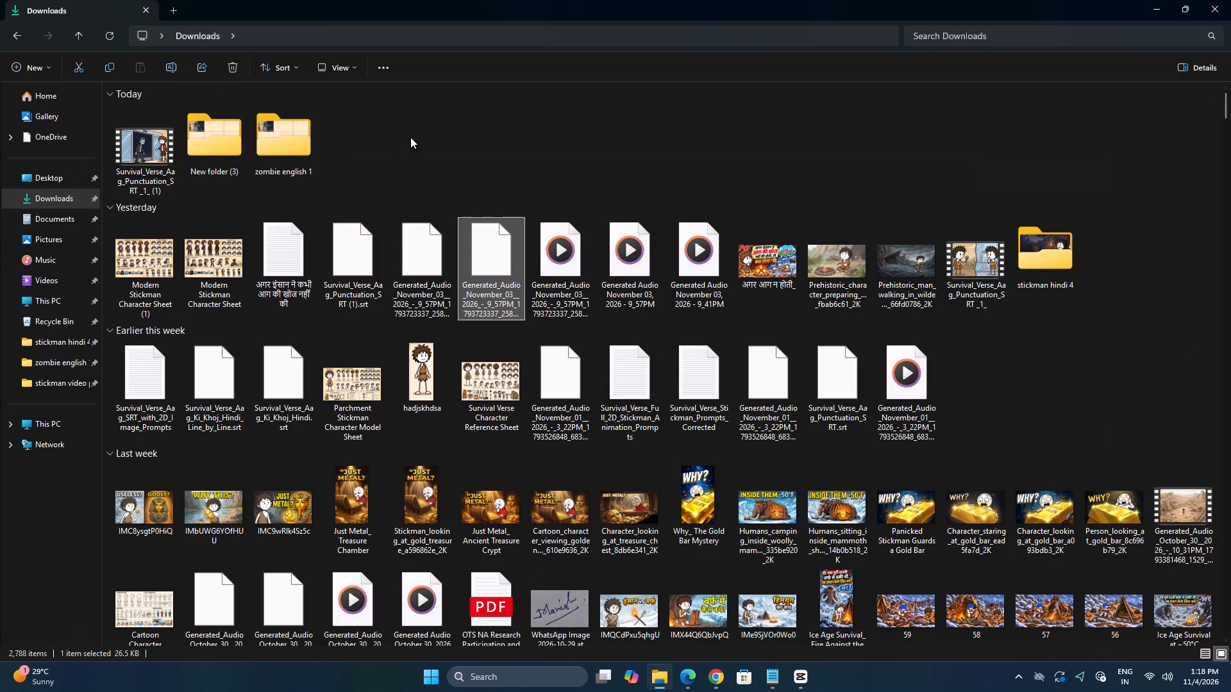
# Create a new folder in Downloads, keeping its default name.
pyautogui.rightClick(443, 138)
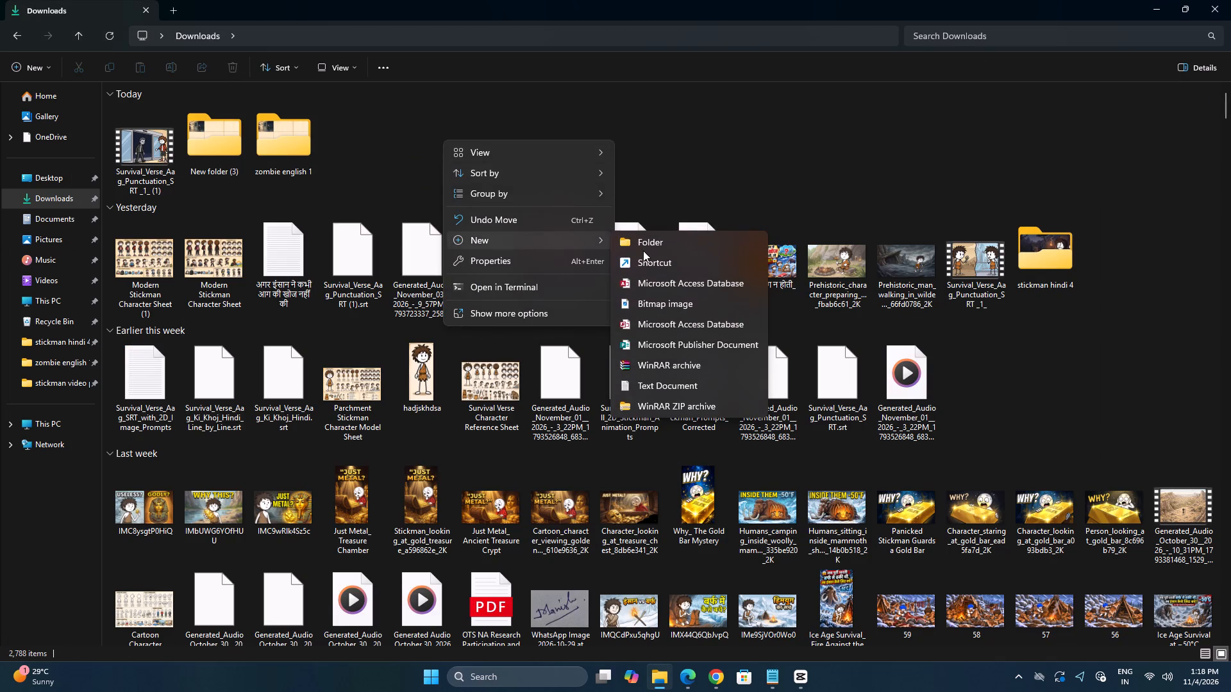
pyautogui.click(643, 251)
pyautogui.click(464, 128)
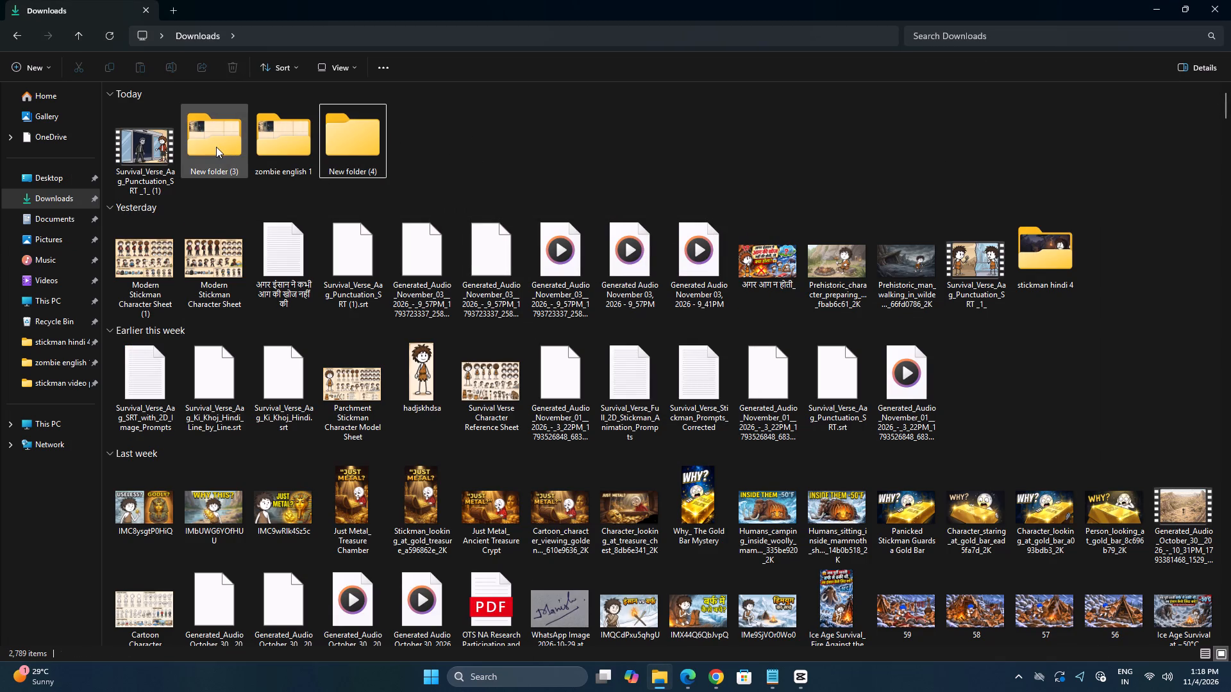
# Open the AI subfolder inside New folder (3) and go to the last images in it.
pyautogui.doubleClick(216, 147)
pyautogui.scroll(-11, 738, 598)
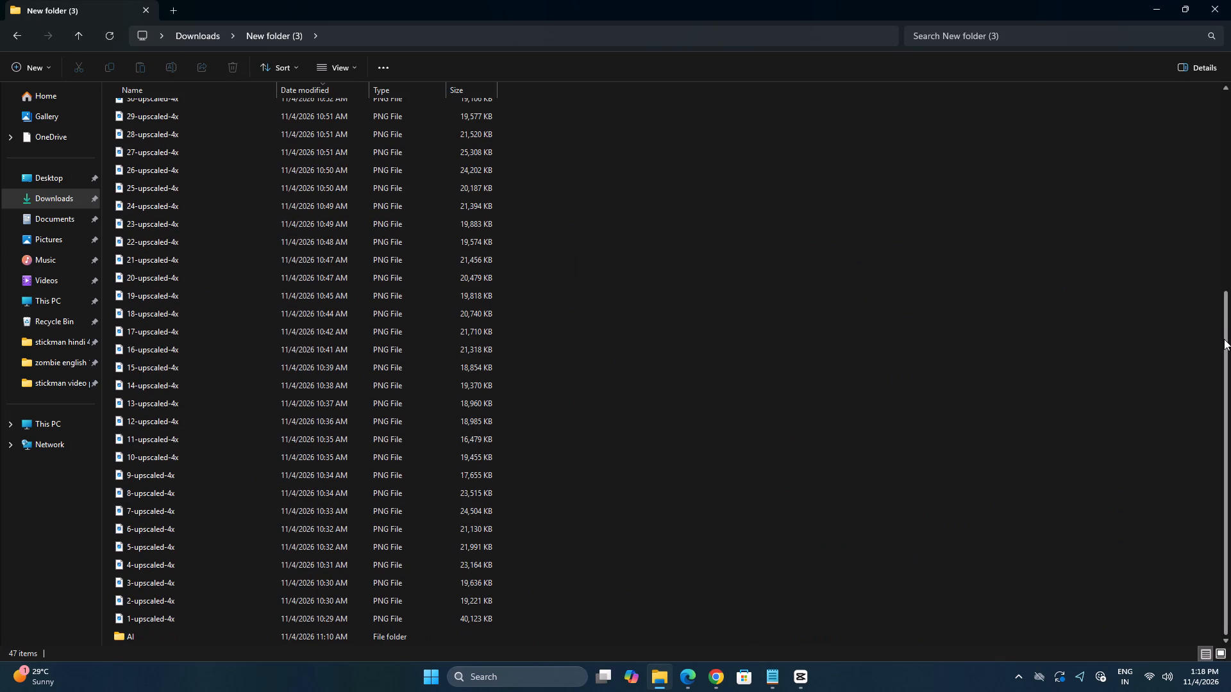
pyautogui.moveTo(1223, 339); pyautogui.dragTo(1226, 425)
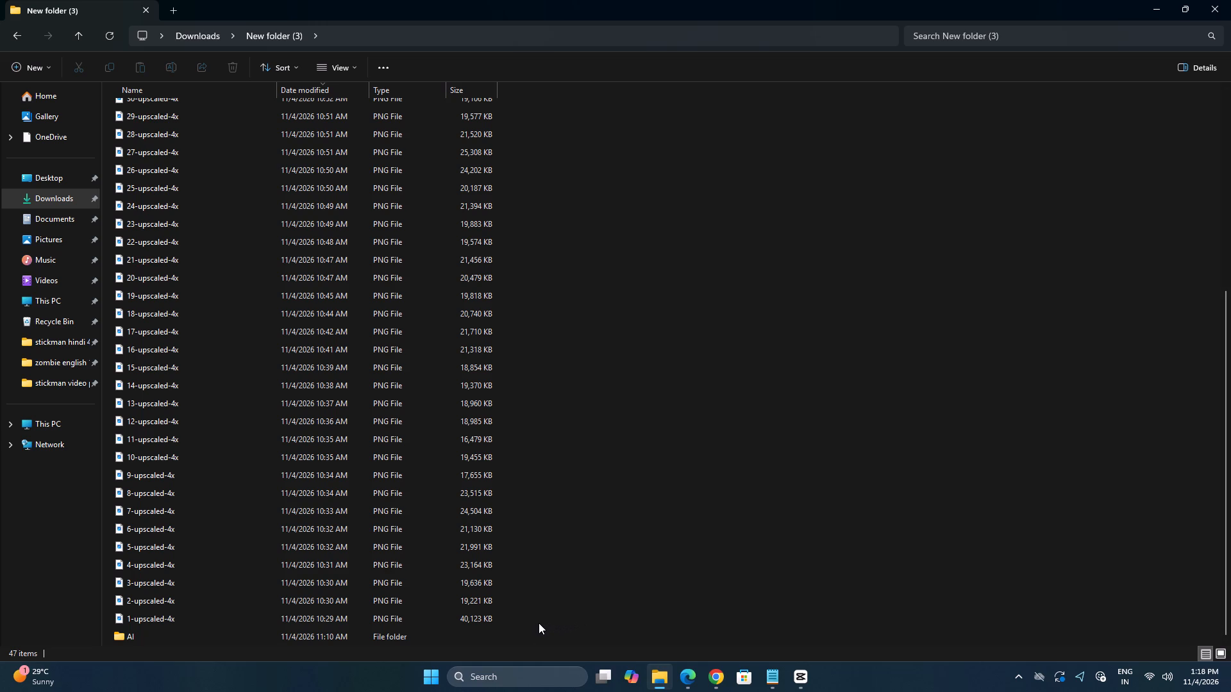
pyautogui.doubleClick(328, 638)
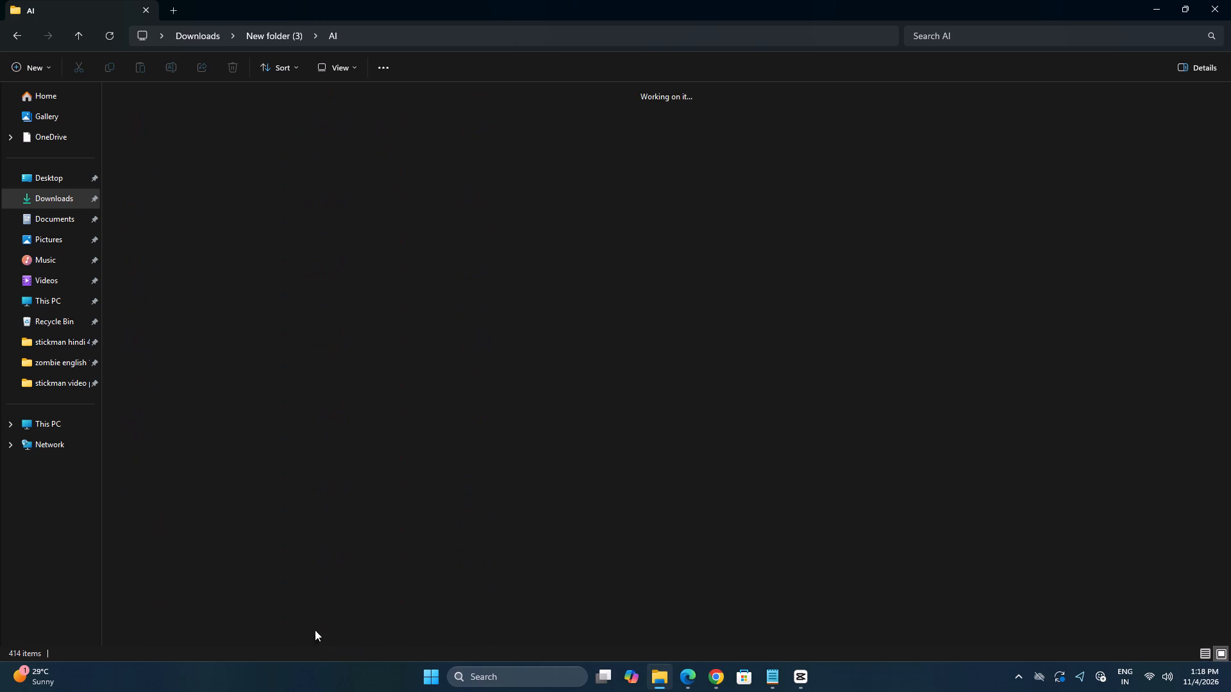
pyautogui.scroll(-20, 368, 336)
pyautogui.scroll(-4, 368, 336)
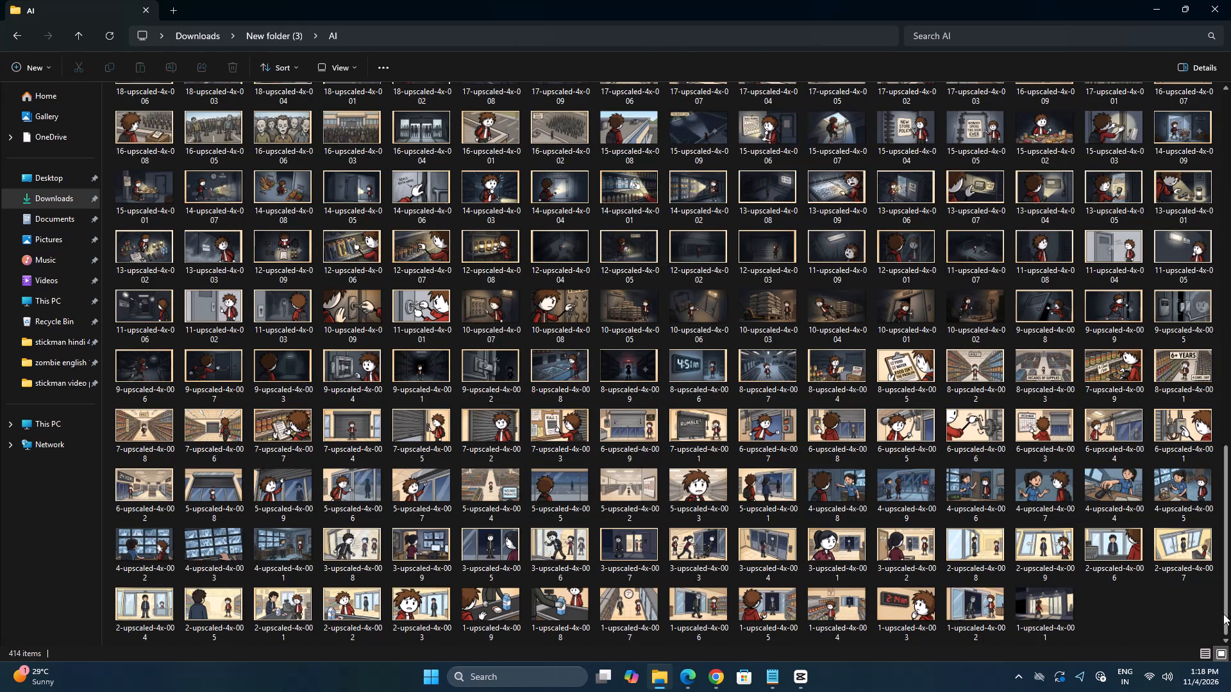
# Select the images from 15-upscaled-4x-001 through 1-upscaled-4x-001 at the end of the AI folder.
pyautogui.moveTo(1202, 618); pyautogui.dragTo(130, 149)
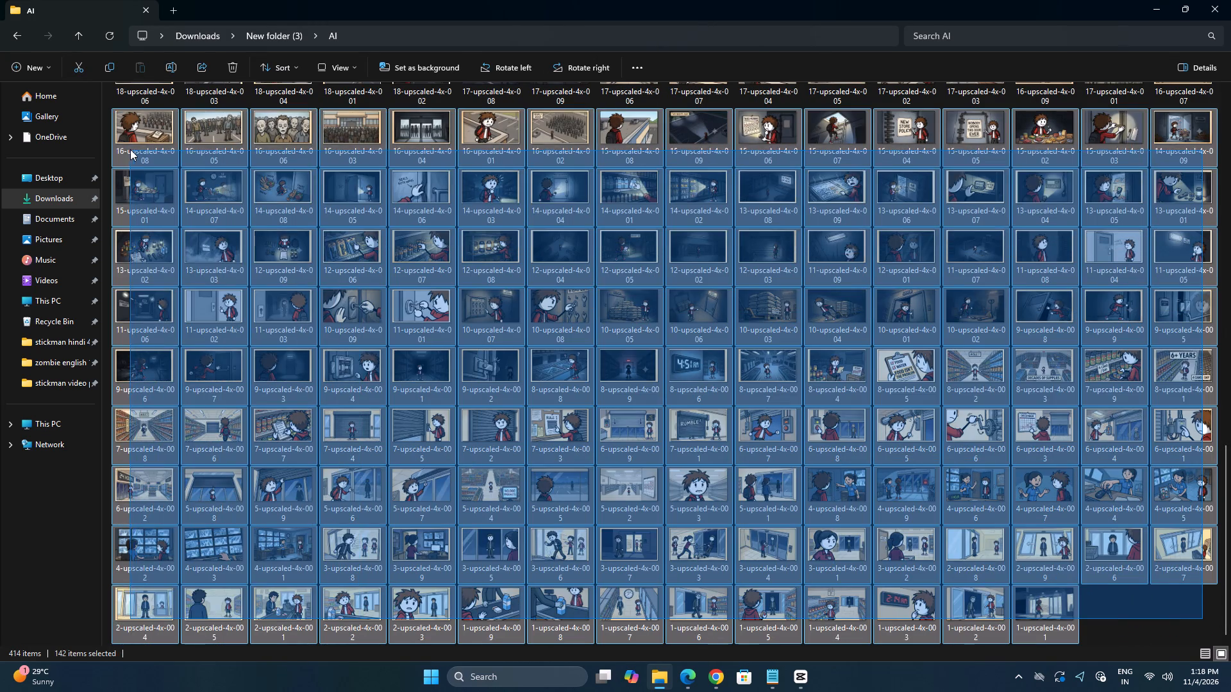
pyautogui.moveTo(130, 149); pyautogui.dragTo(130, 169)
pyautogui.scroll(8, 123, 142)
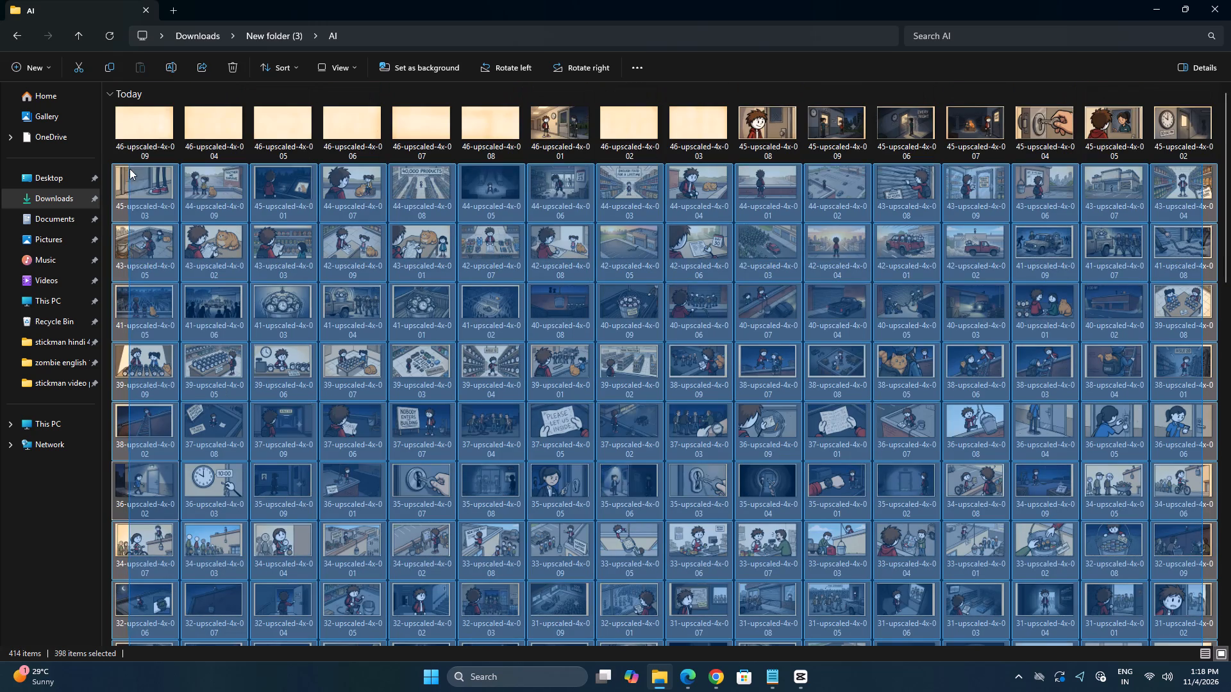
pyautogui.moveTo(130, 169); pyautogui.dragTo(130, 186)
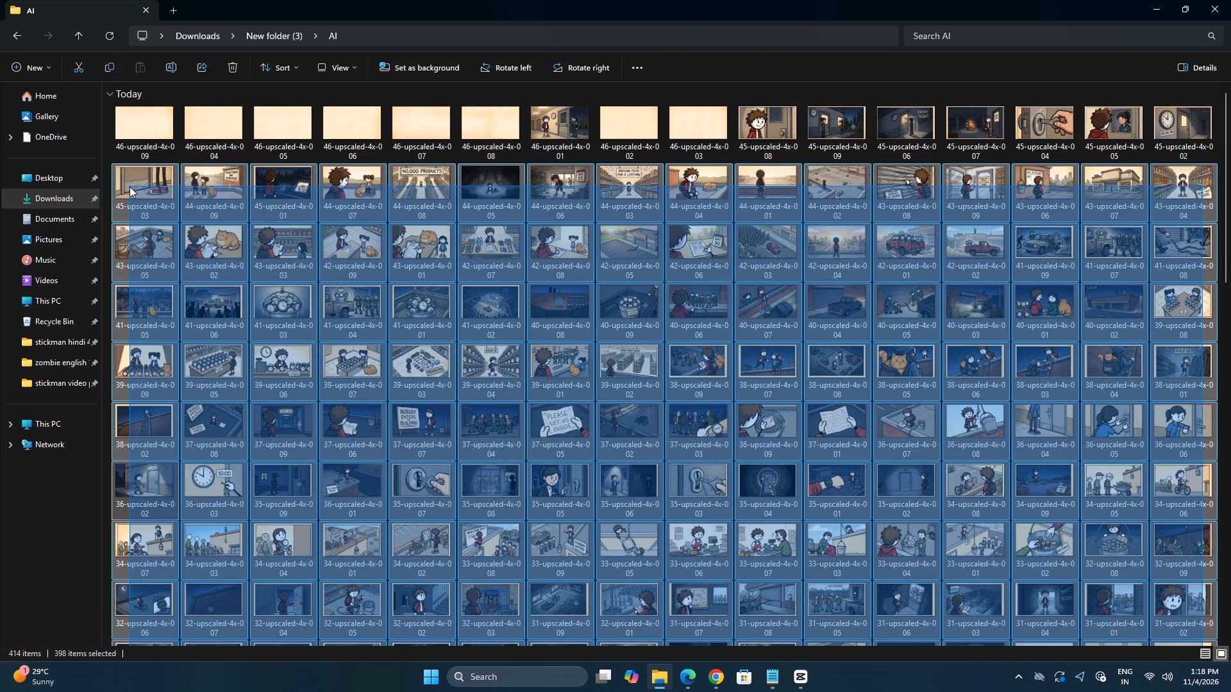
pyautogui.moveTo(130, 186); pyautogui.dragTo(133, 384)
pyautogui.scroll(3, 130, 186)
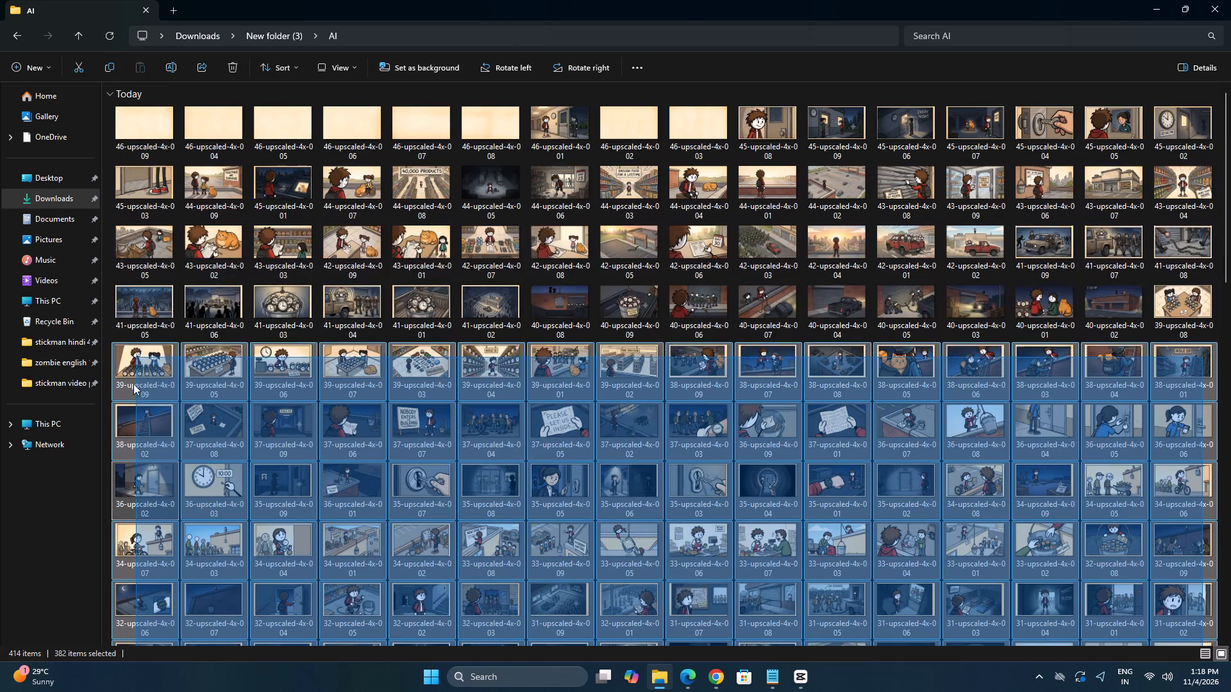
pyautogui.moveTo(133, 384); pyautogui.dragTo(203, 291)
pyautogui.scroll(-5, 193, 351)
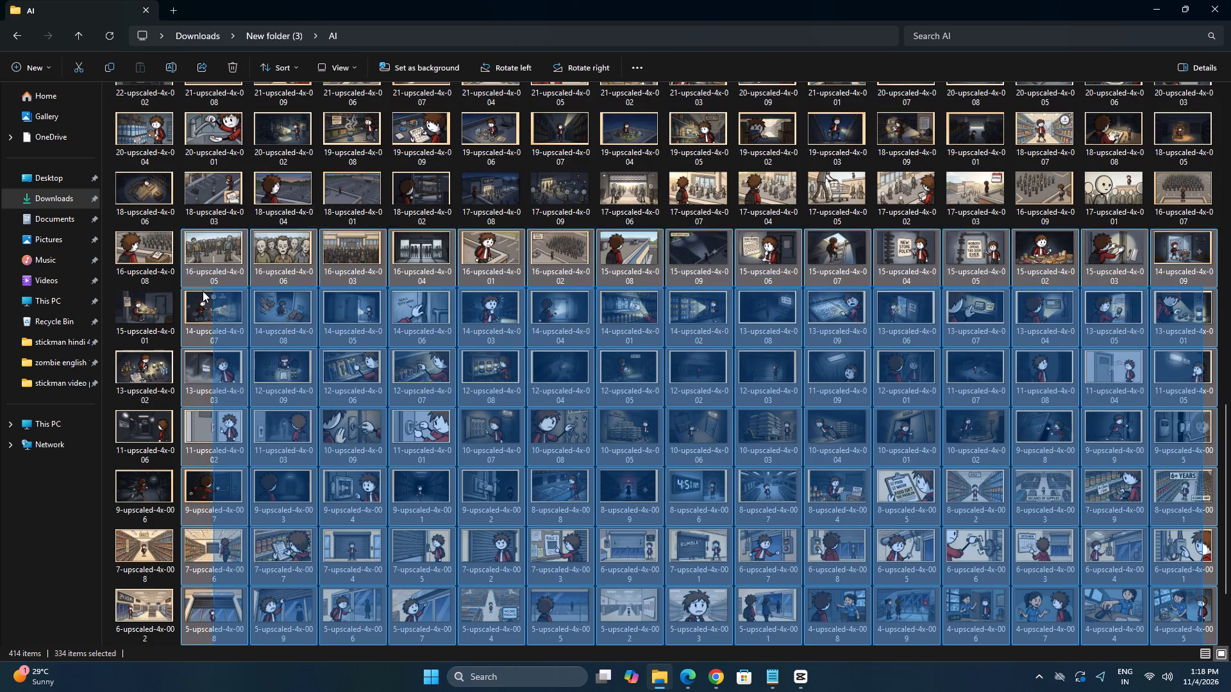
pyautogui.moveTo(203, 291); pyautogui.dragTo(166, 336)
pyautogui.click(62, 484)
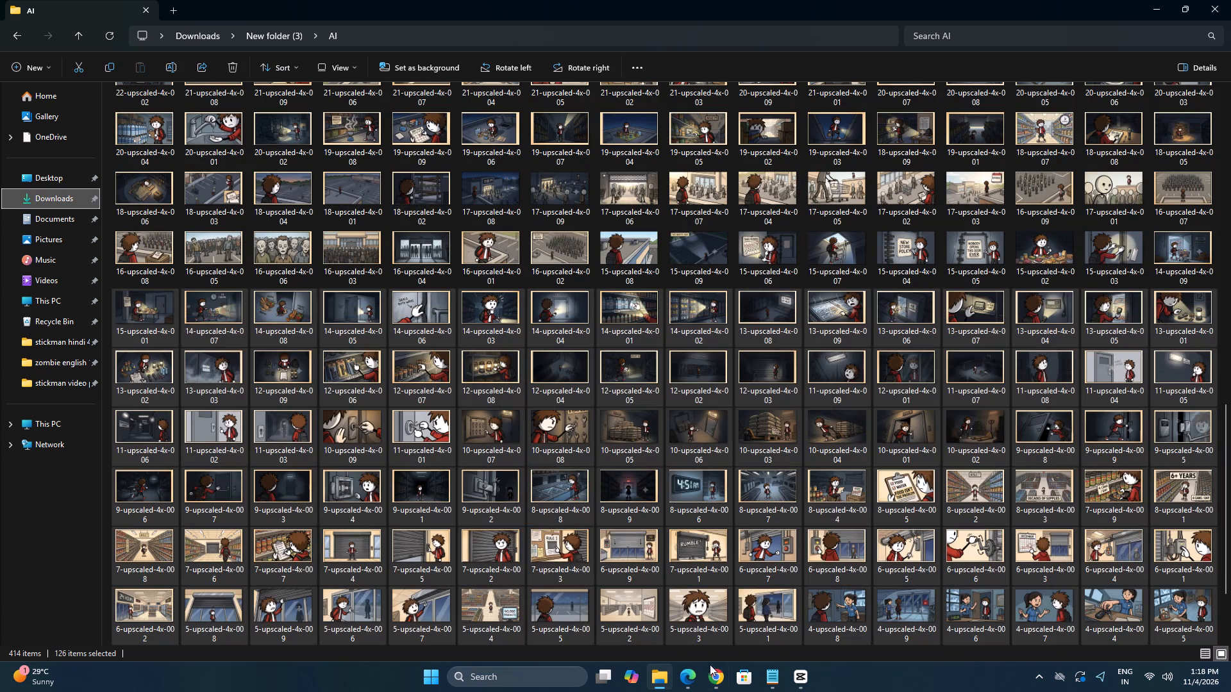
# Open Calculator and multiply 20 by 9.
pyautogui.click(533, 680)
pyautogui.press('c')
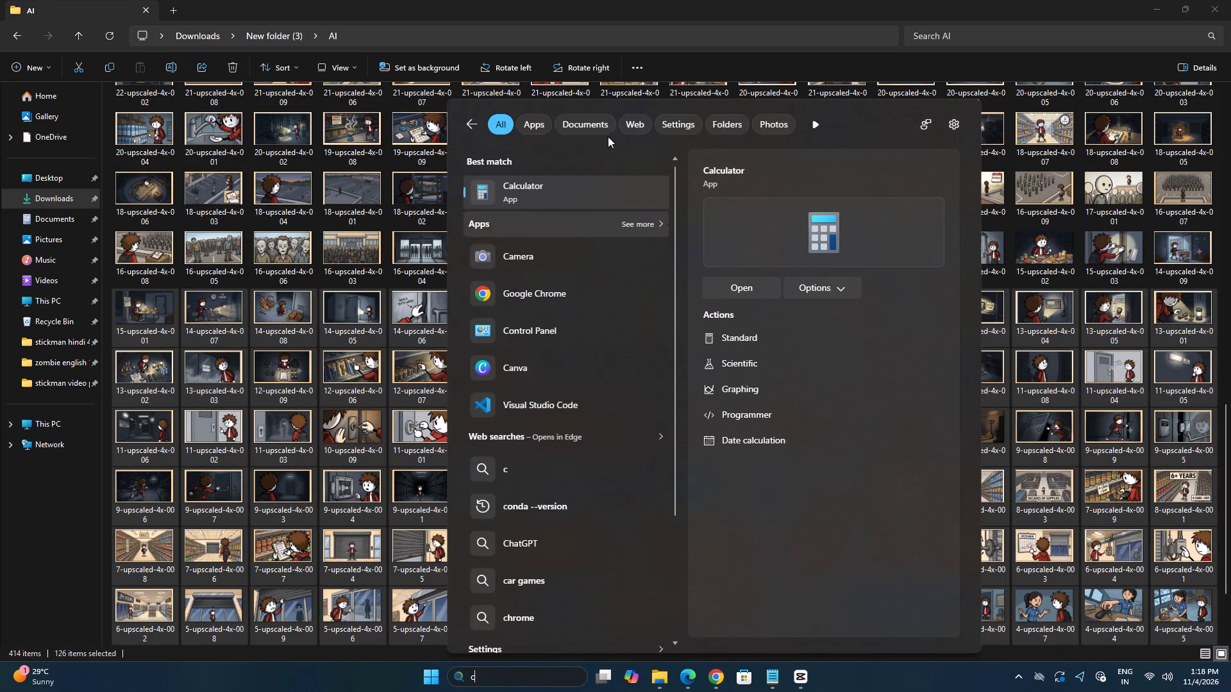
pyautogui.click(557, 183)
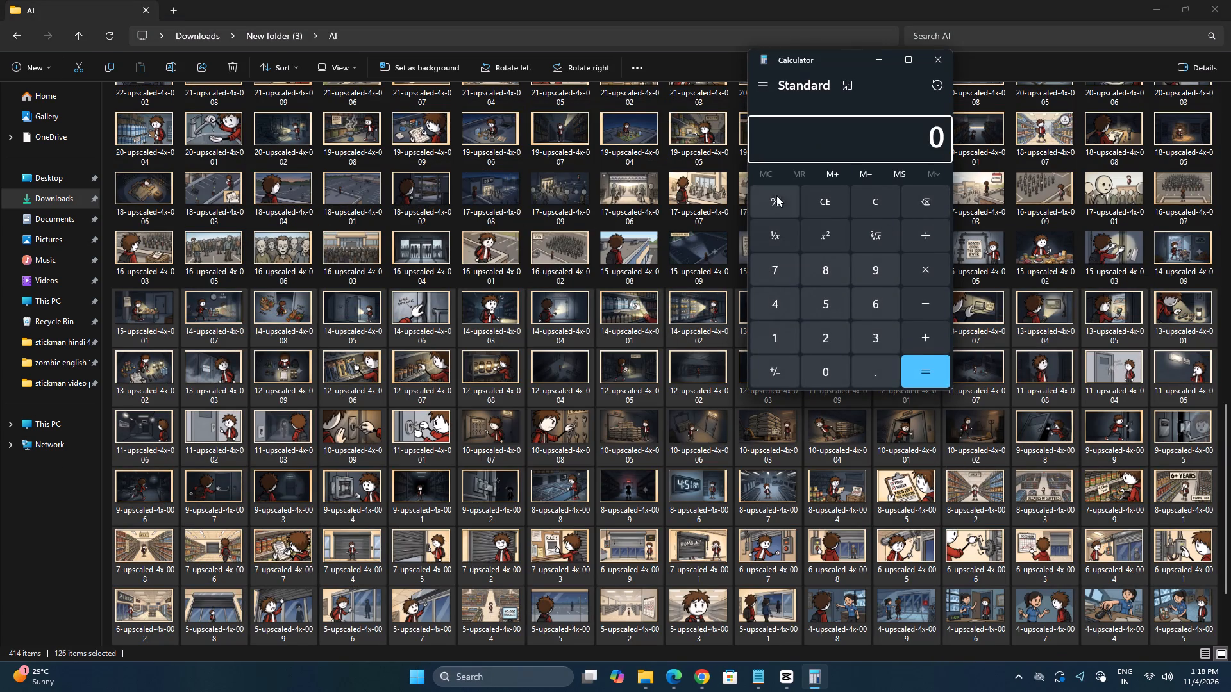
pyautogui.doubleClick(874, 200)
pyautogui.click(821, 335)
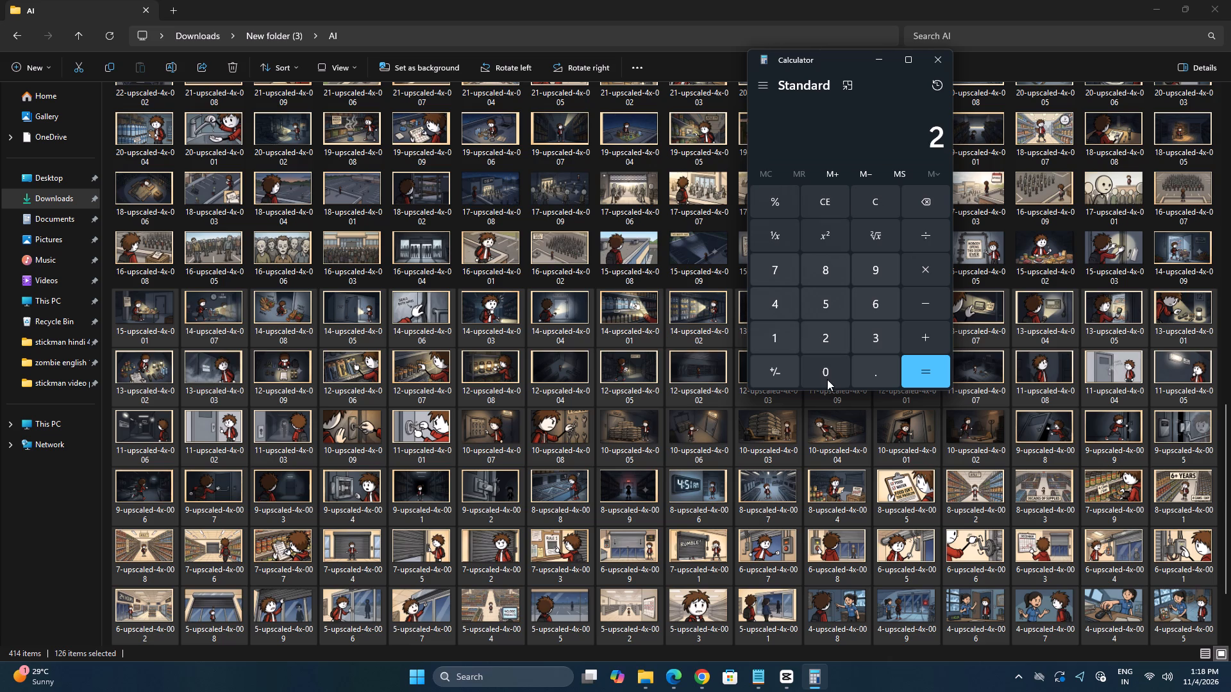
pyautogui.click(827, 379)
pyautogui.click(940, 259)
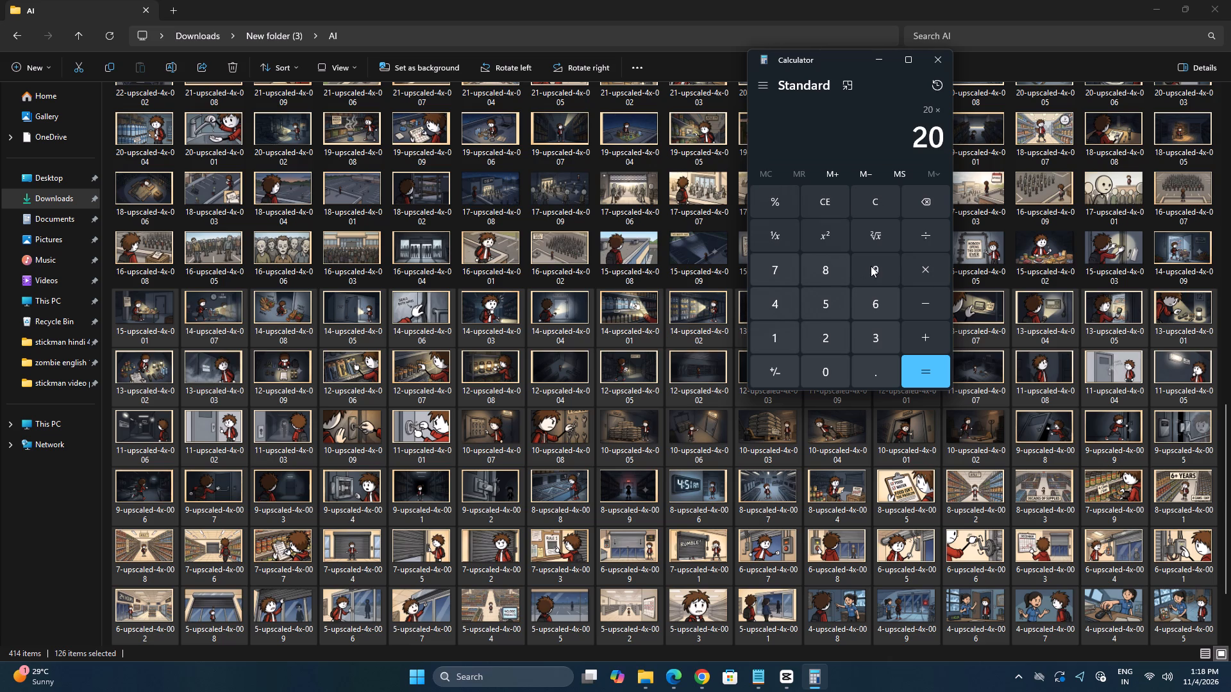
pyautogui.click(871, 266)
pyautogui.click(921, 365)
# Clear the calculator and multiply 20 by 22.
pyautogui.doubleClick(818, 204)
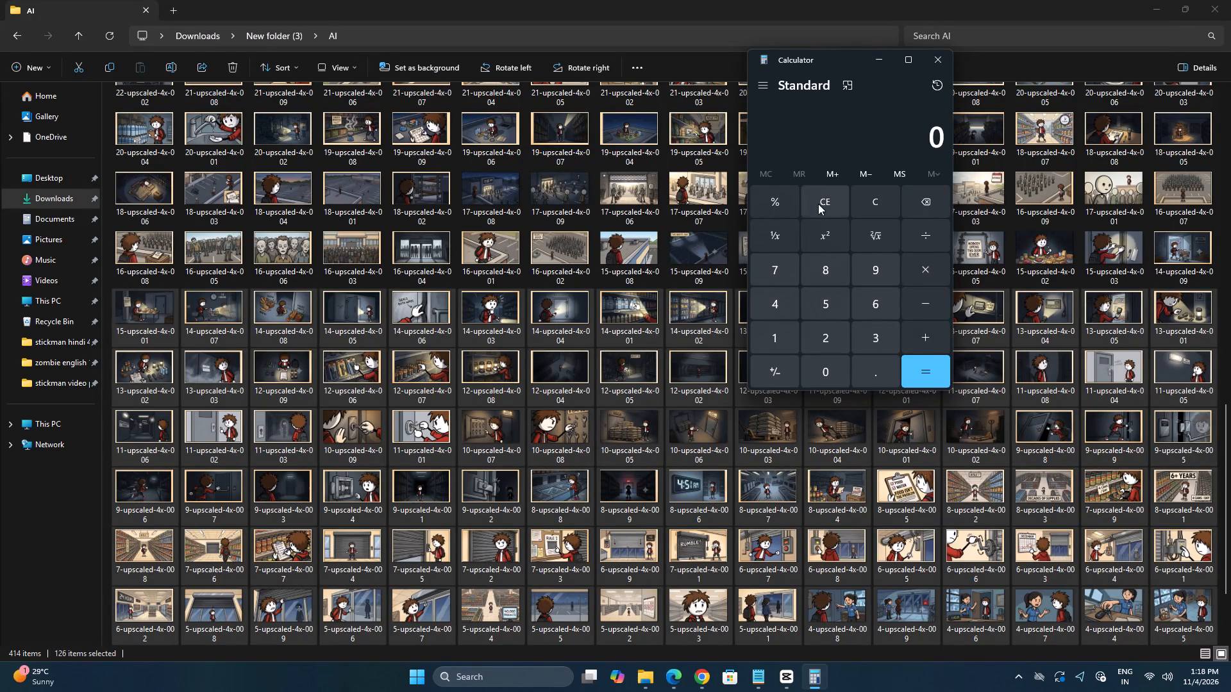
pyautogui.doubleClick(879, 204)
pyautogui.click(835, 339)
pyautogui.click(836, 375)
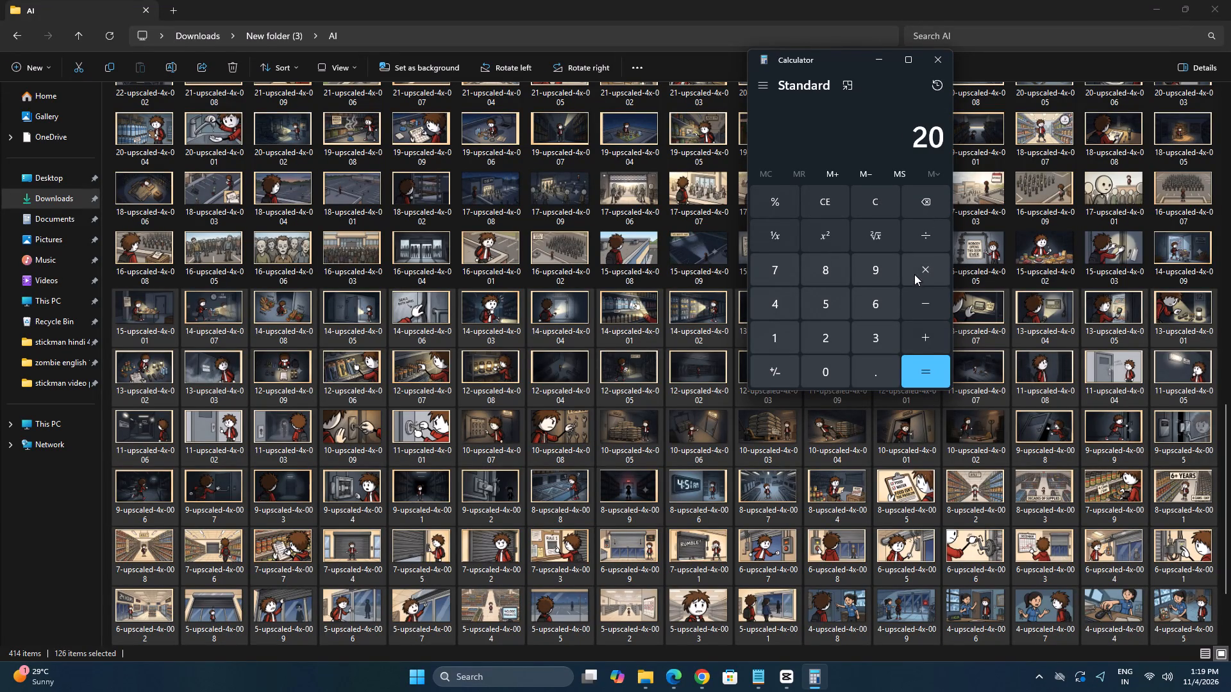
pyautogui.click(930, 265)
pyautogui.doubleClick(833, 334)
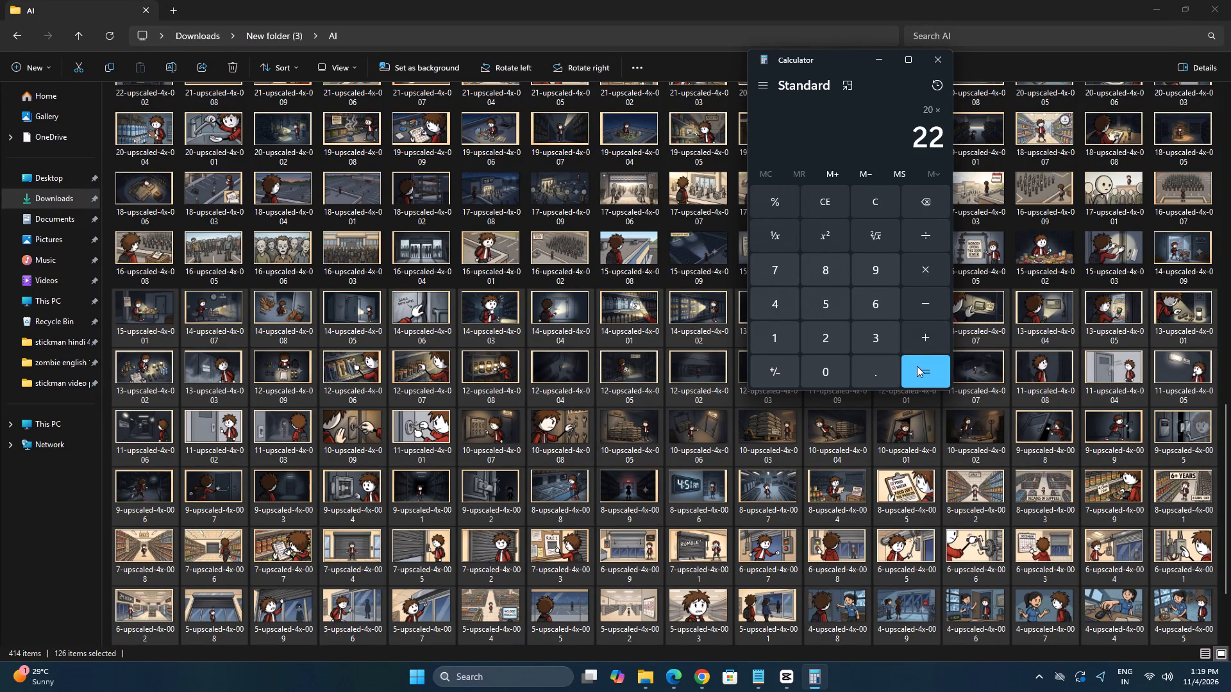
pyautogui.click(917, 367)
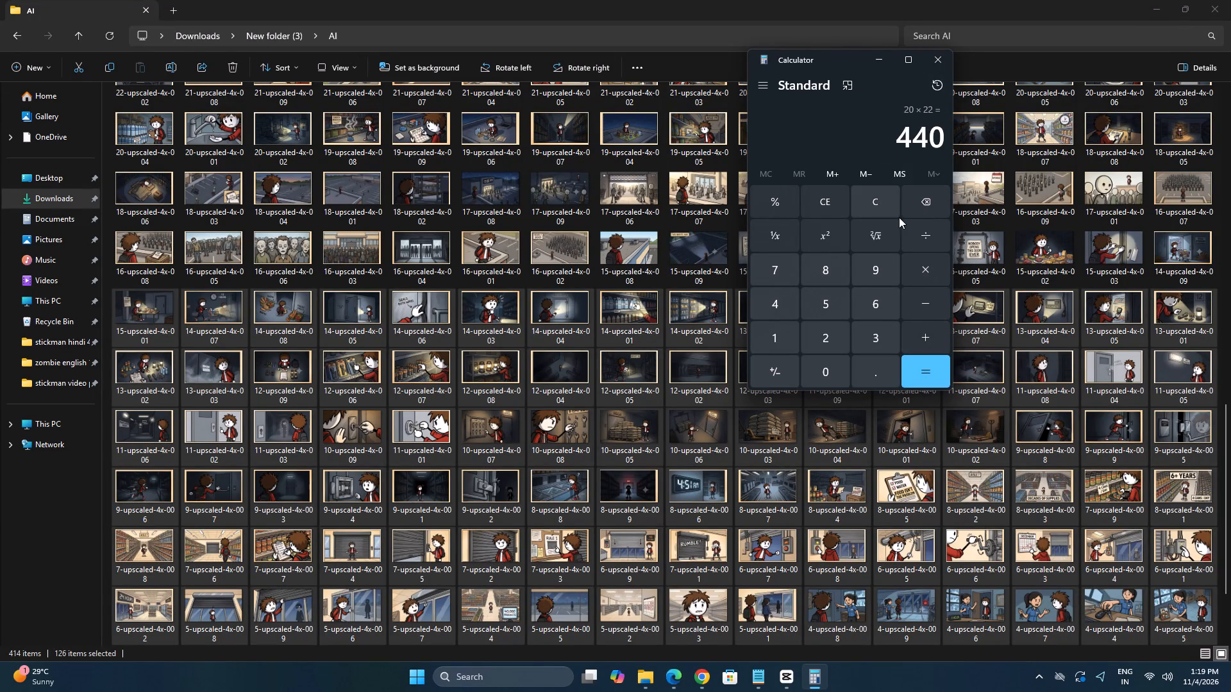
# Clear the calculator and multiply 22 by 9.
pyautogui.click(891, 195)
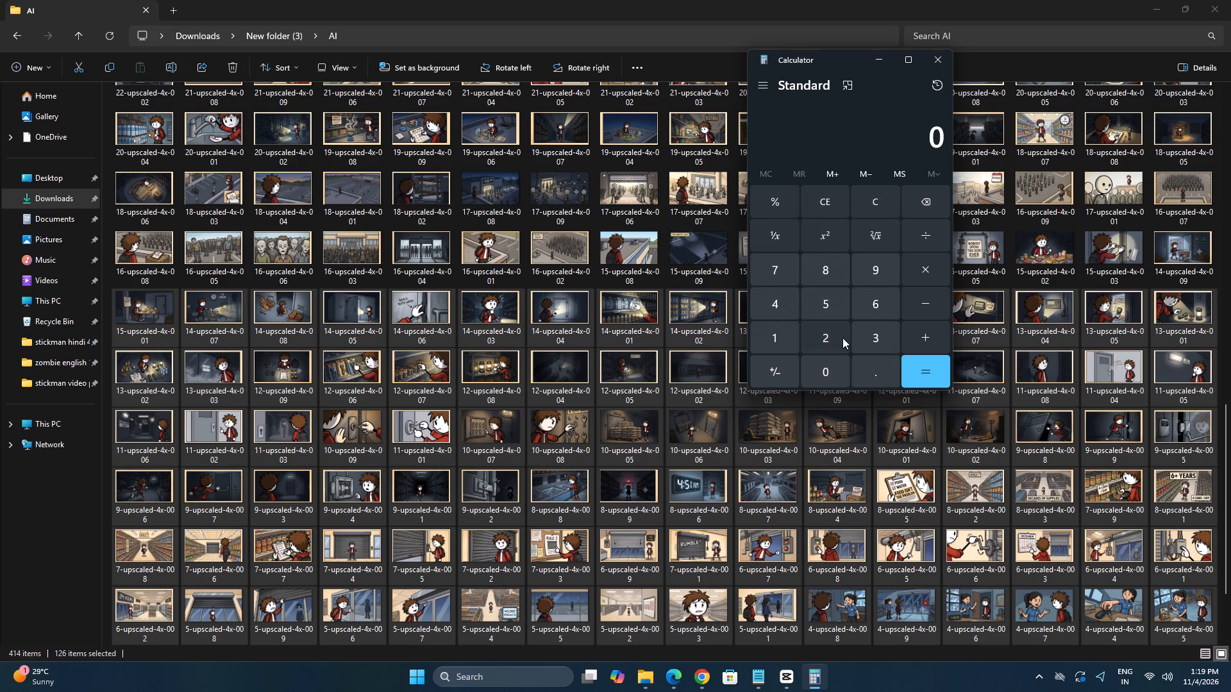
pyautogui.doubleClick(837, 336)
pyautogui.click(917, 275)
pyautogui.click(865, 275)
pyautogui.click(924, 368)
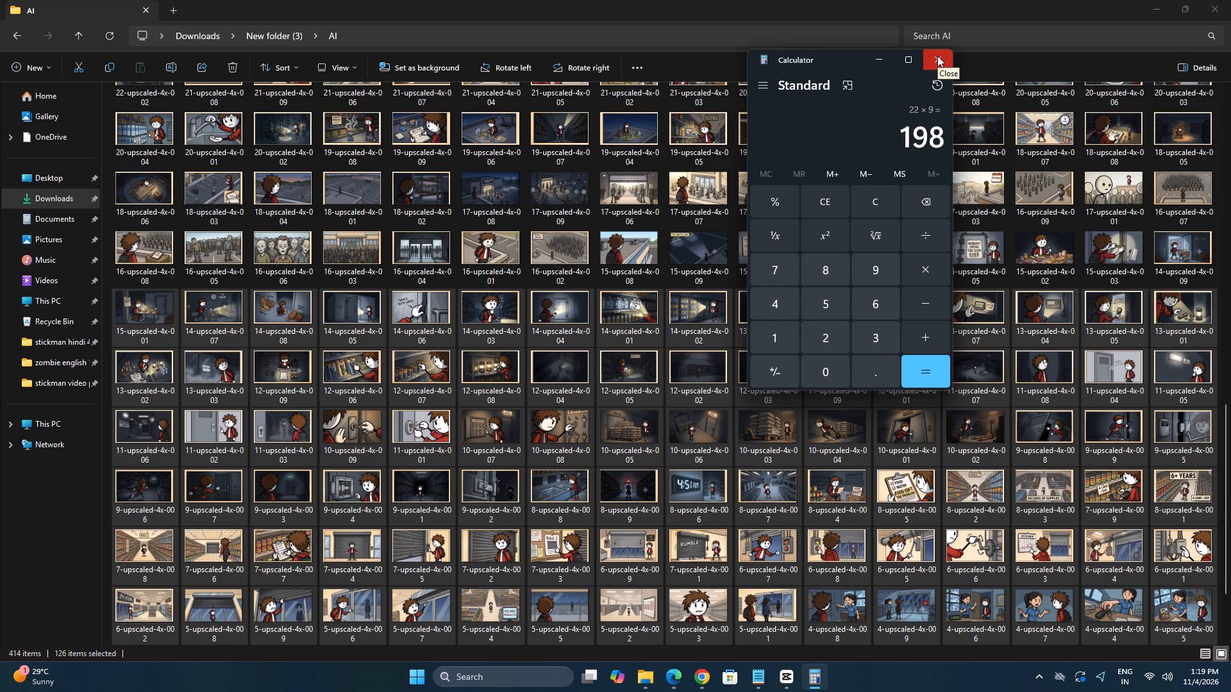
# Clear the previous calculation, multiply 25 by 9, and close Calculator.
pyautogui.doubleClick(878, 201)
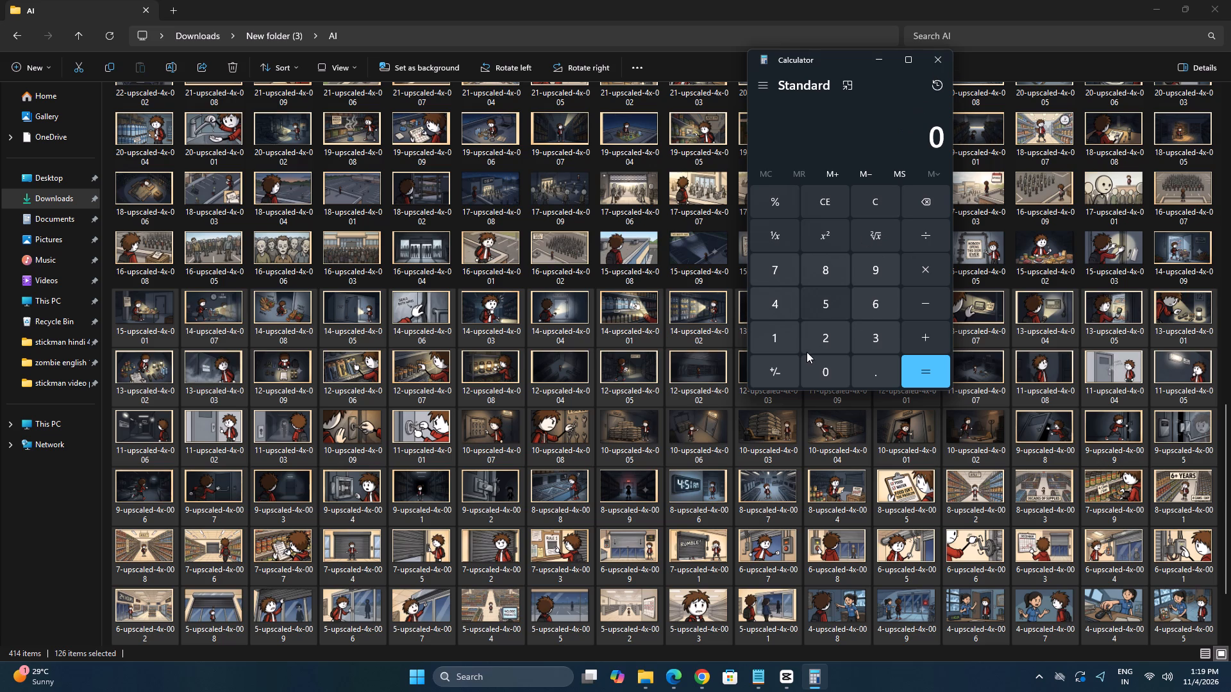
pyautogui.click(819, 333)
pyautogui.click(827, 289)
pyautogui.click(916, 268)
pyautogui.click(874, 271)
pyautogui.click(926, 379)
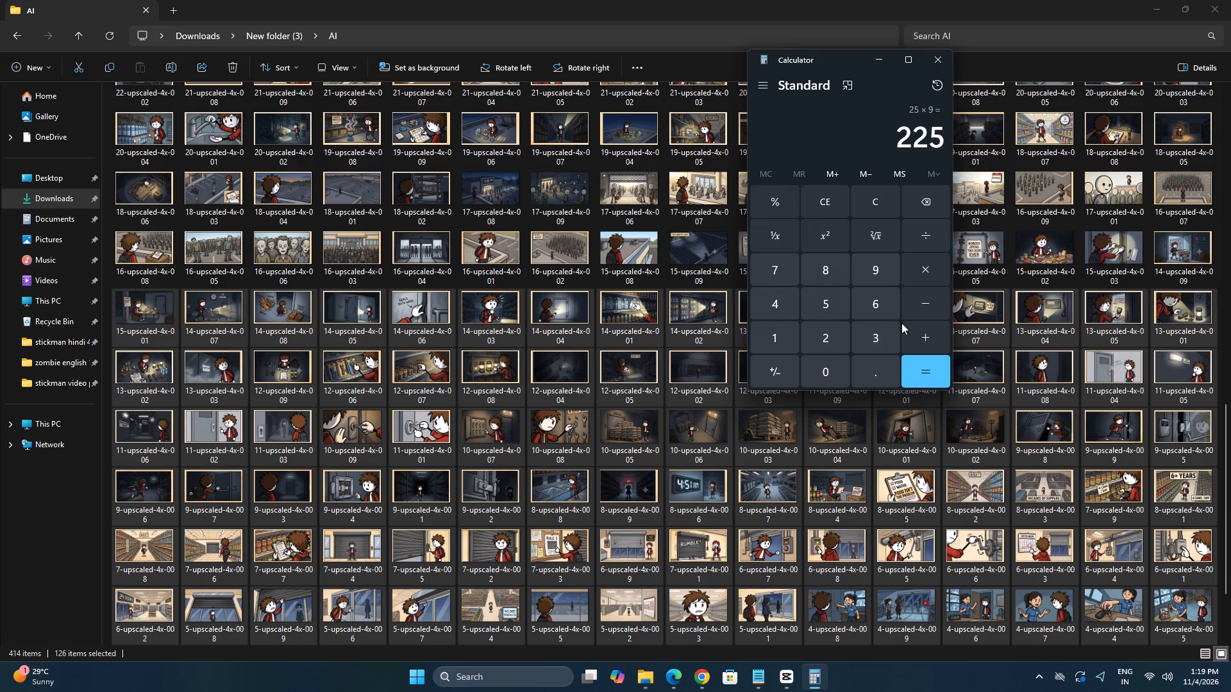
pyautogui.click(941, 62)
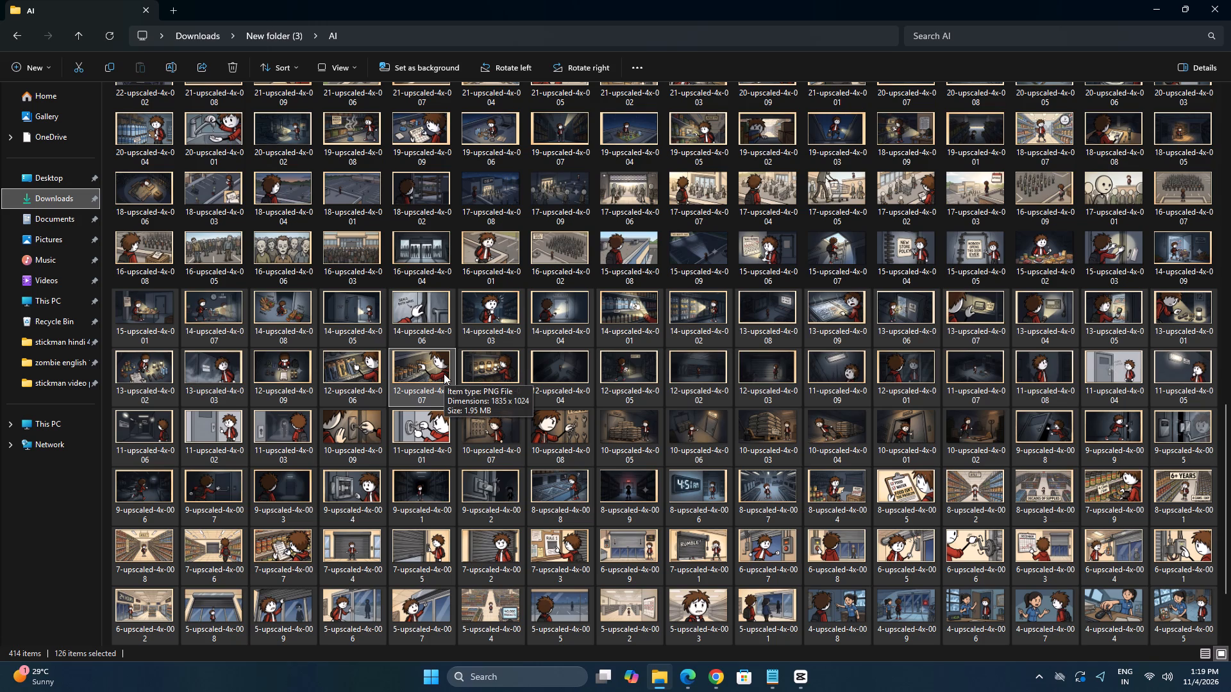
# Select all images from 25-upscaled-4x-009 through 1-upscaled-4x-001 at the end of the AI folder.
pyautogui.scroll(2, 444, 374)
pyautogui.scroll(-4, 582, 553)
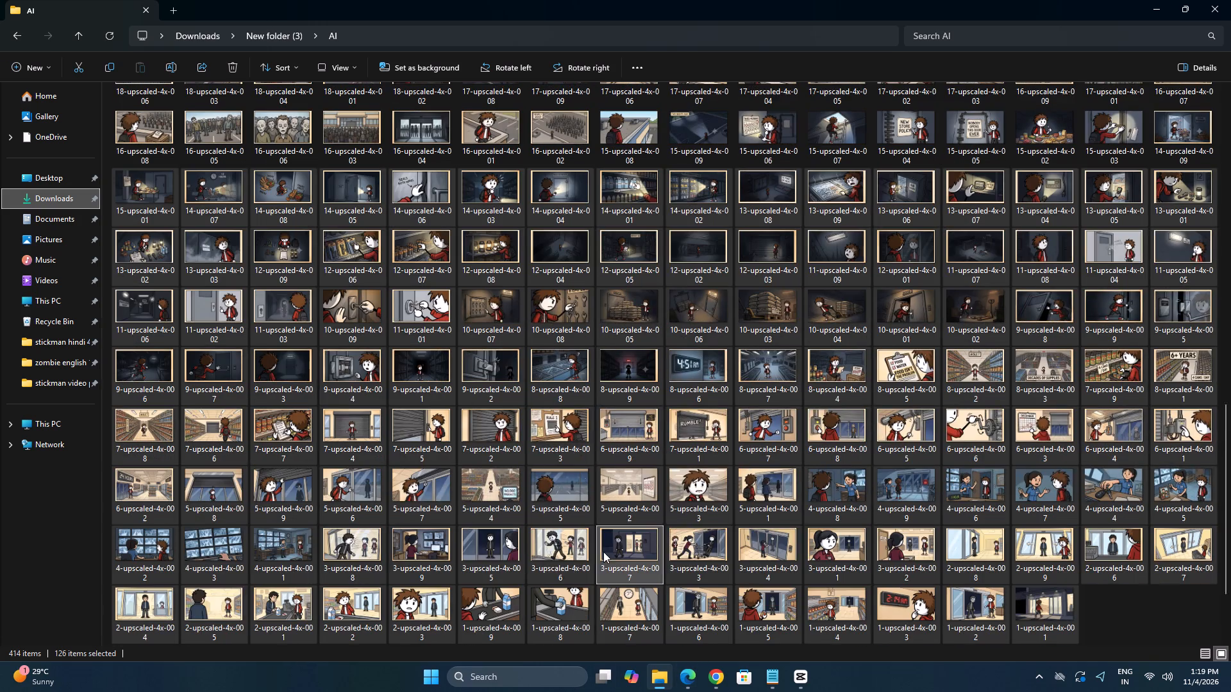
pyautogui.scroll(-4, 612, 552)
pyautogui.moveTo(1205, 629); pyautogui.dragTo(903, 525)
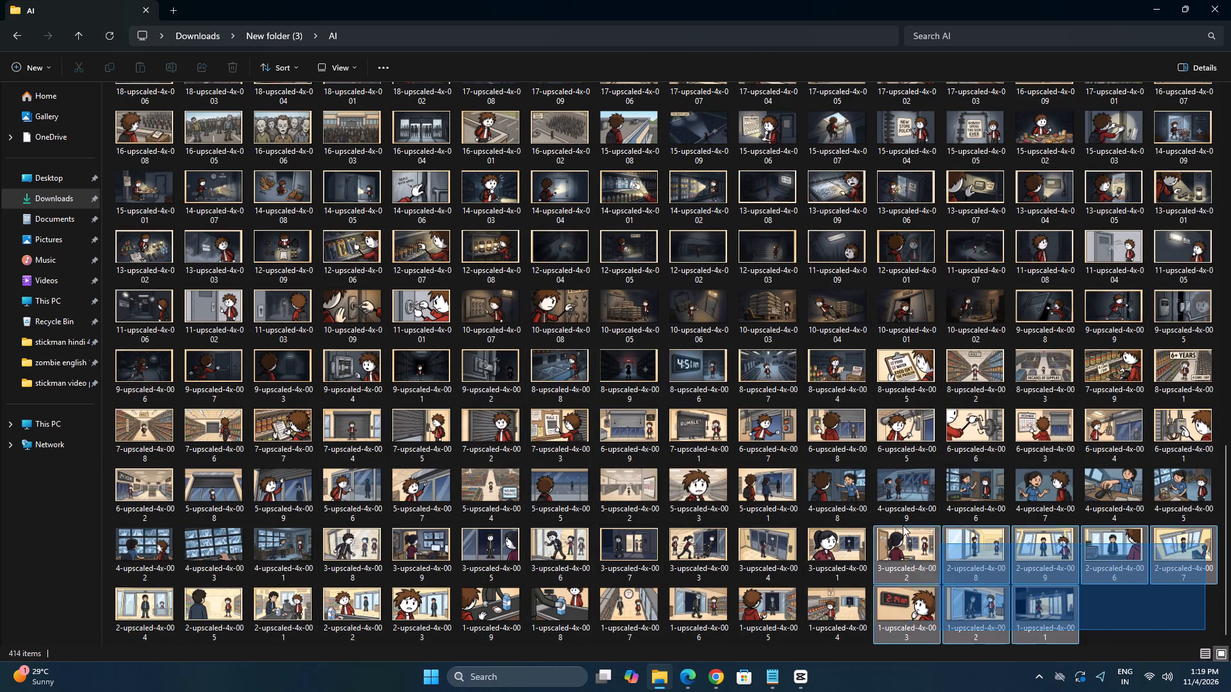
pyautogui.moveTo(903, 525); pyautogui.dragTo(180, 318)
pyautogui.scroll(4, 299, 297)
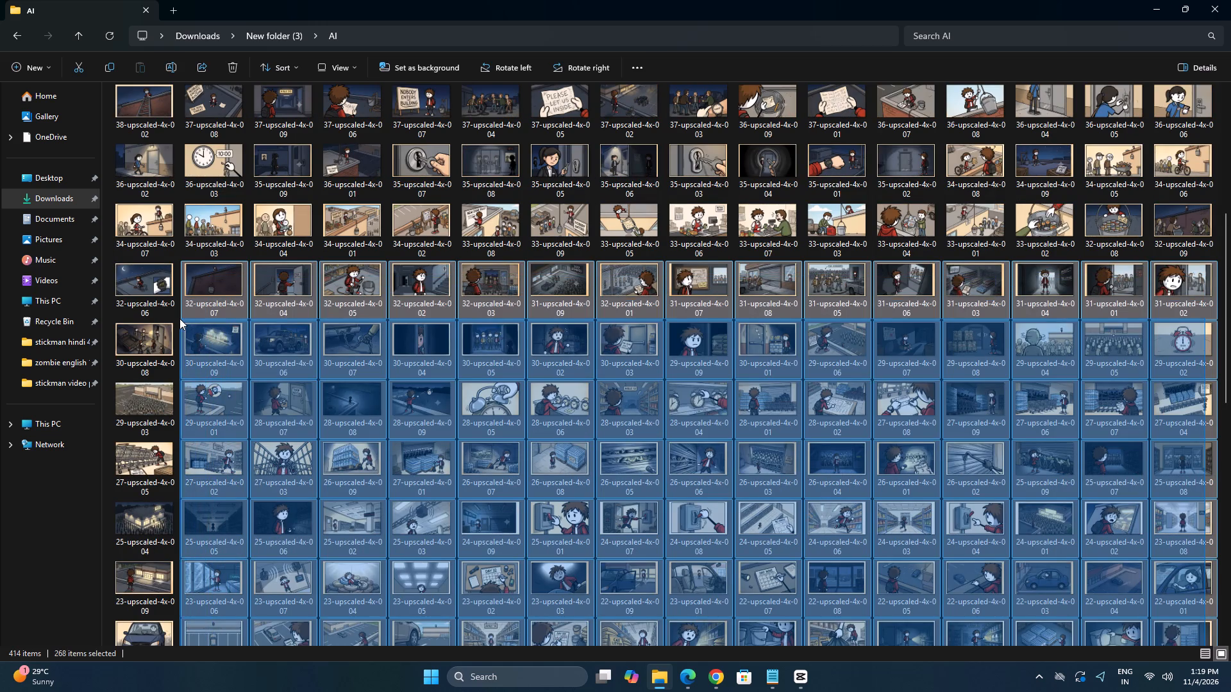
pyautogui.moveTo(180, 318); pyautogui.dragTo(149, 353)
pyautogui.scroll(-3, 164, 329)
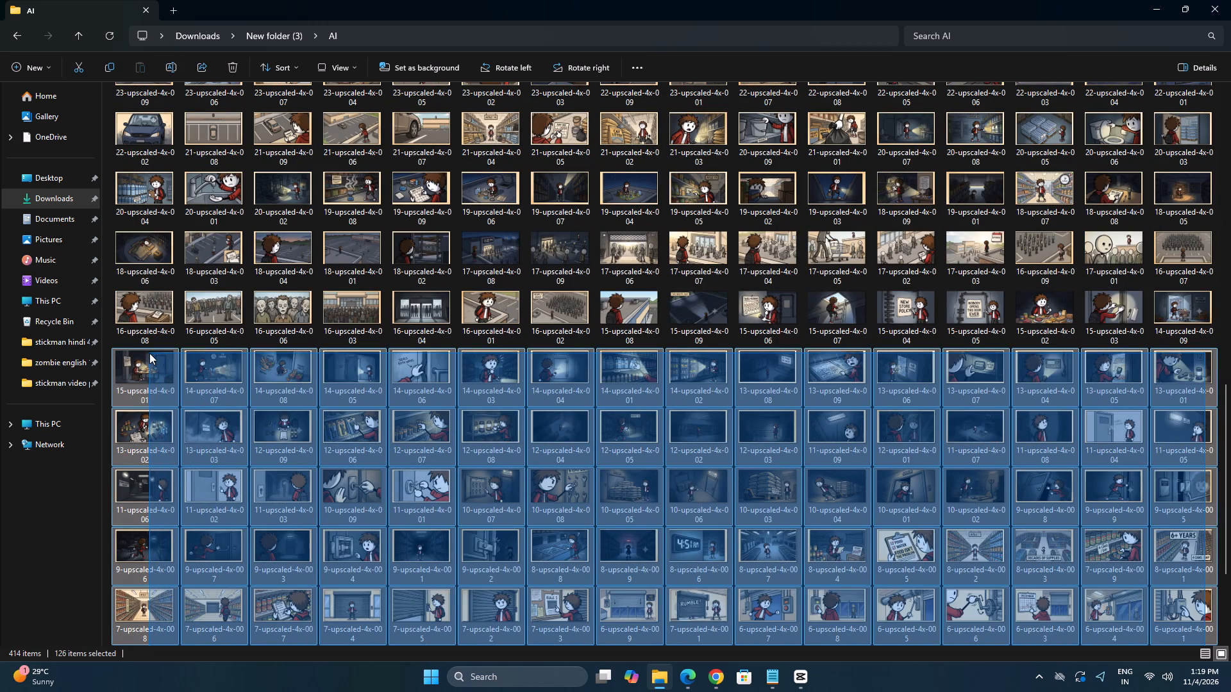
pyautogui.moveTo(149, 353); pyautogui.dragTo(148, 285)
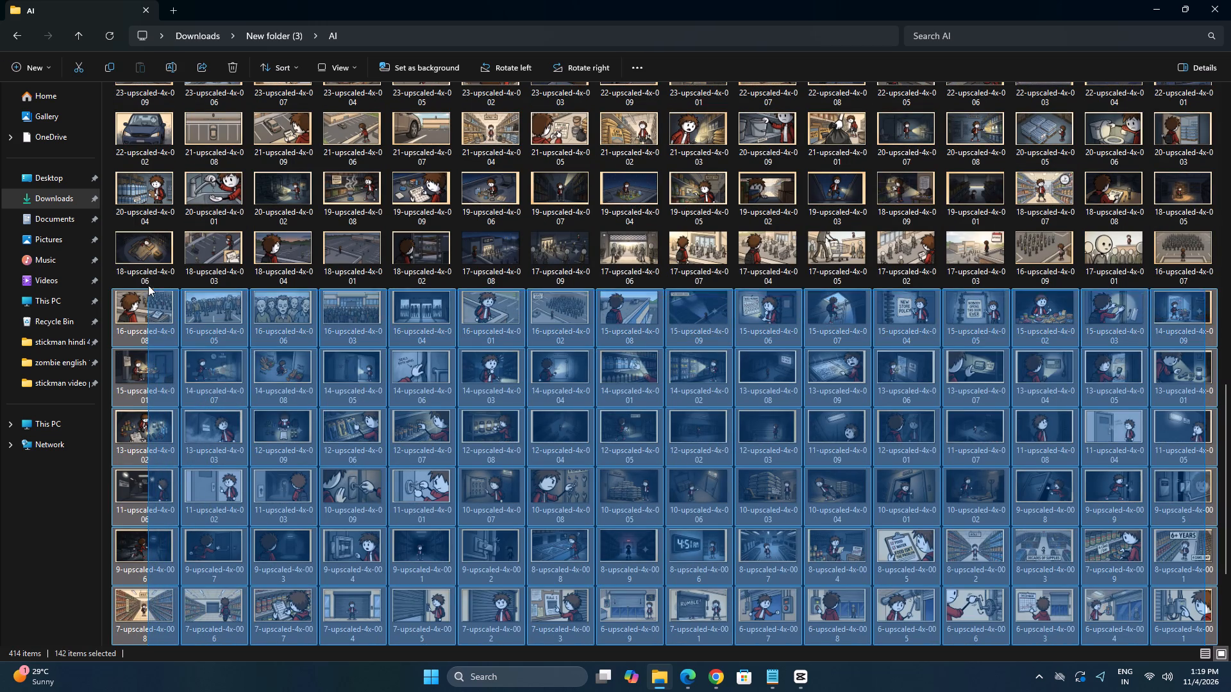
pyautogui.moveTo(148, 285); pyautogui.dragTo(143, 213)
pyautogui.scroll(1, 147, 266)
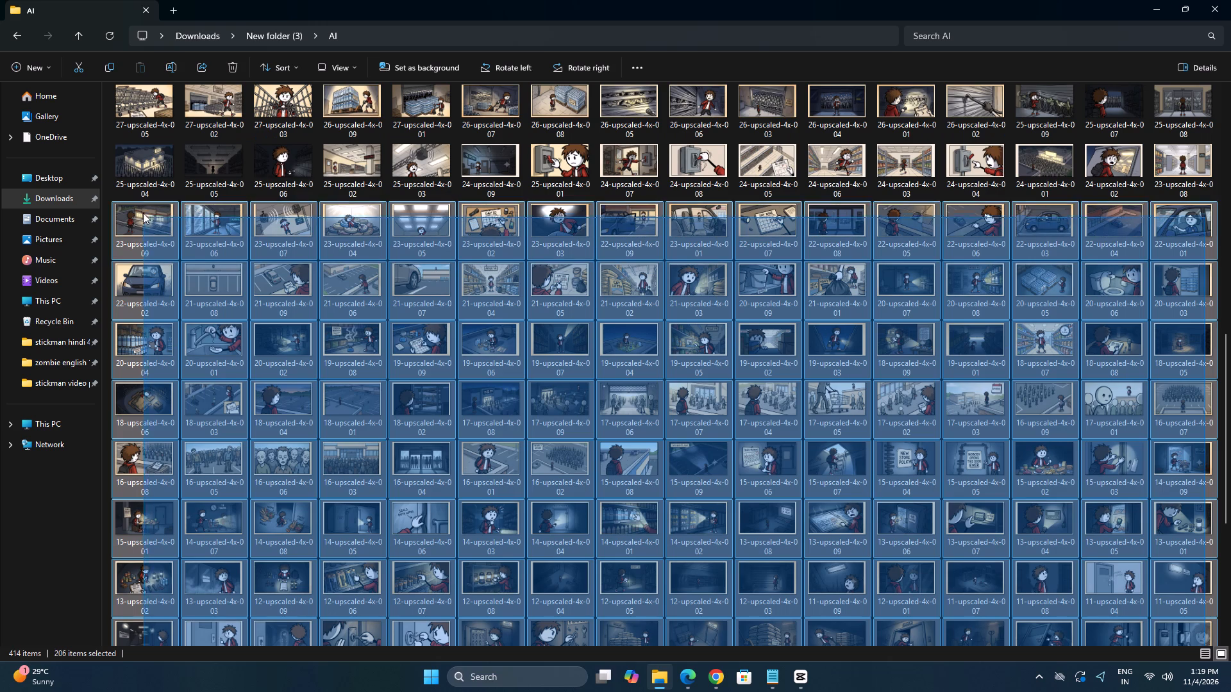
pyautogui.moveTo(143, 213); pyautogui.dragTo(138, 154)
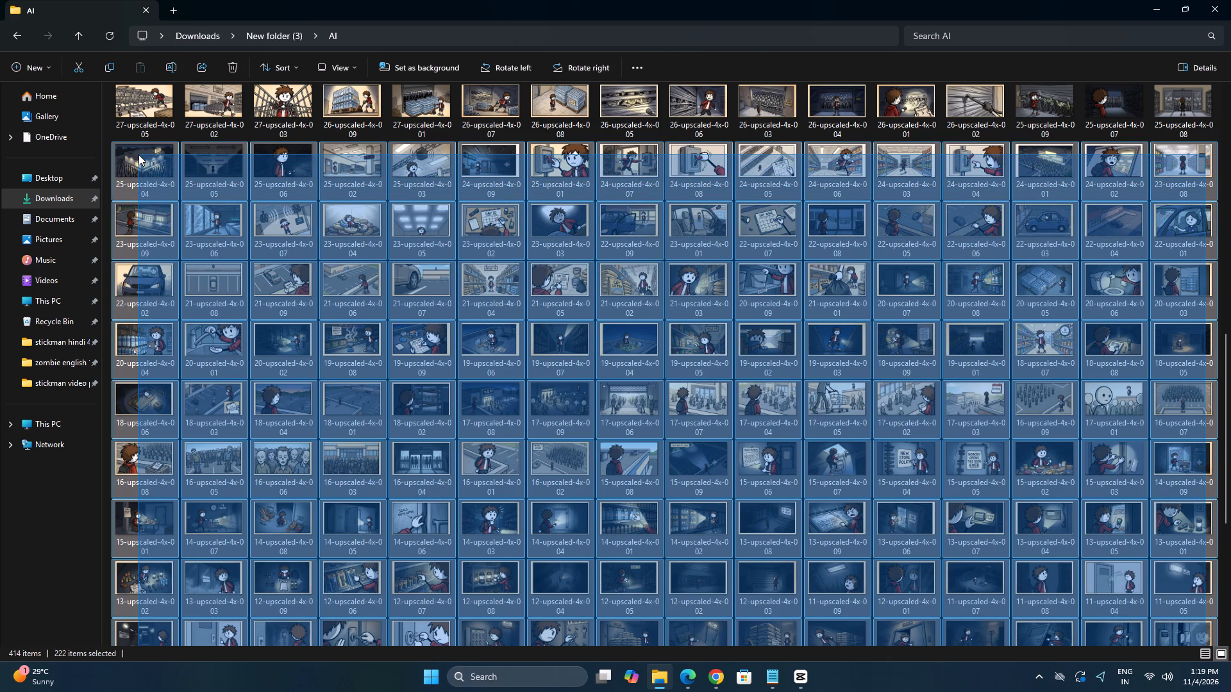
pyautogui.moveTo(138, 154); pyautogui.dragTo(138, 154)
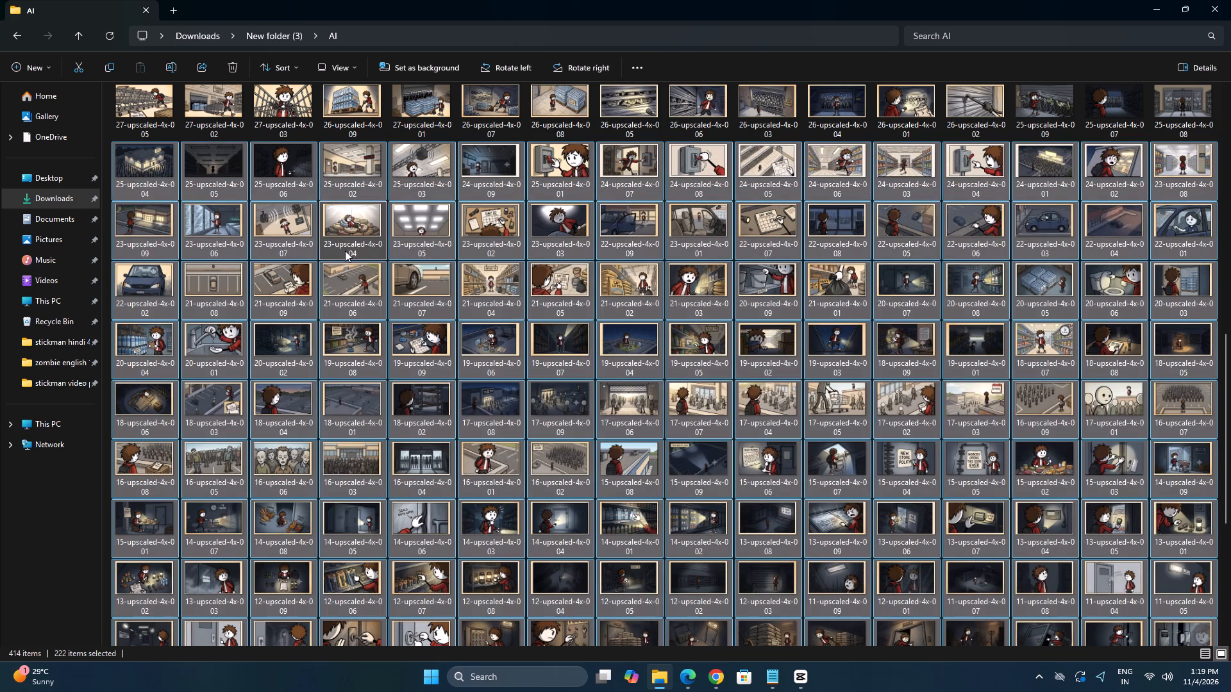
pyautogui.keyDown('ctrl'); pyautogui.click(1175, 103); pyautogui.keyUp('ctrl')
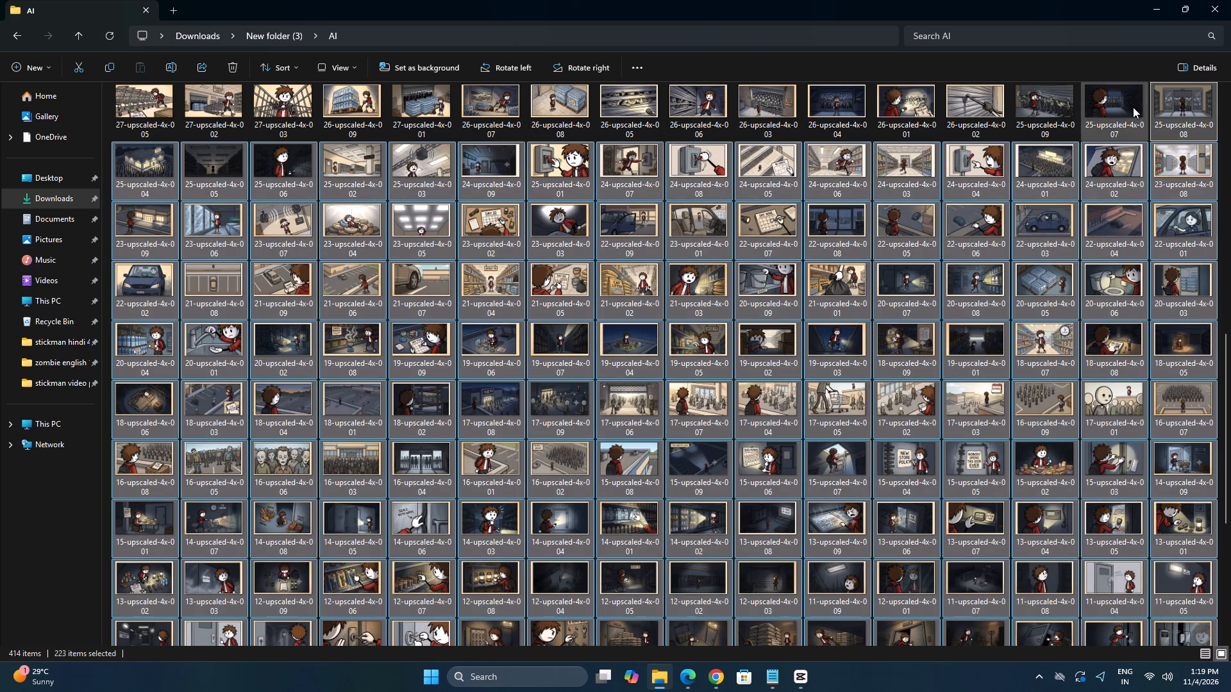
pyautogui.keyDown('ctrl'); pyautogui.click(1130, 107); pyautogui.keyUp('ctrl')
pyautogui.keyDown('ctrl'); pyautogui.click(1063, 112); pyautogui.keyUp('ctrl')
# Copy the selected images from the AI folder.
pyautogui.rightClick(1033, 117)
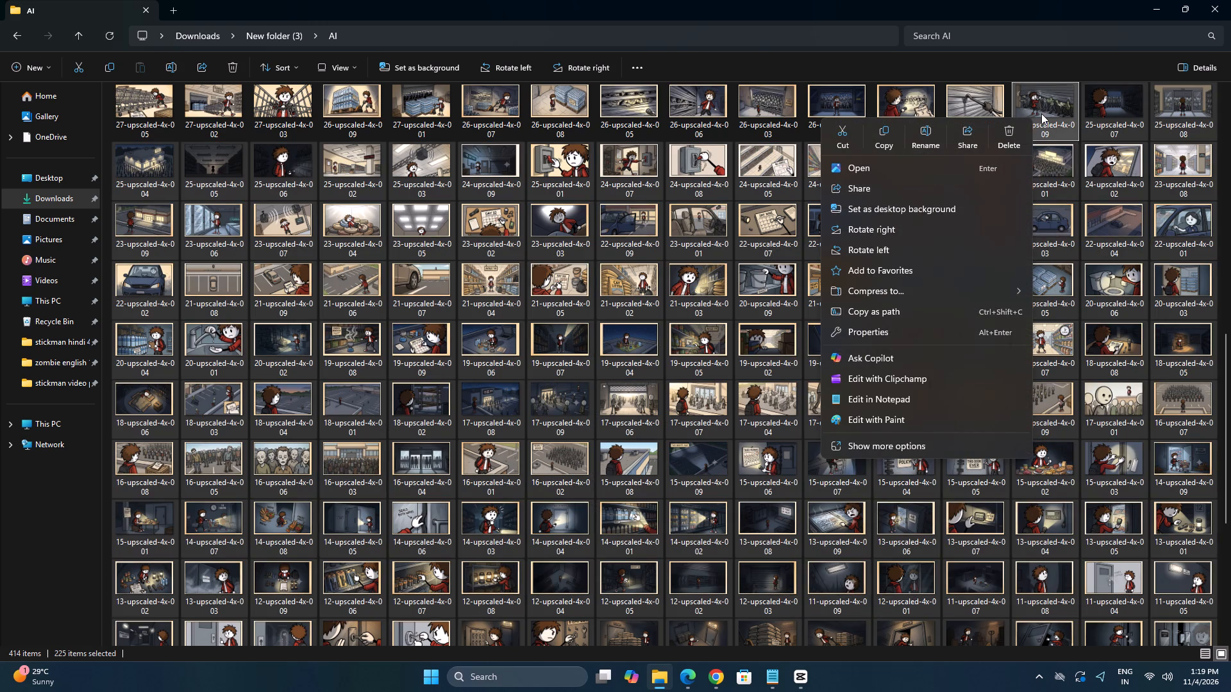
pyautogui.scroll(-6, 1193, 520)
pyautogui.scroll(3, 1189, 621)
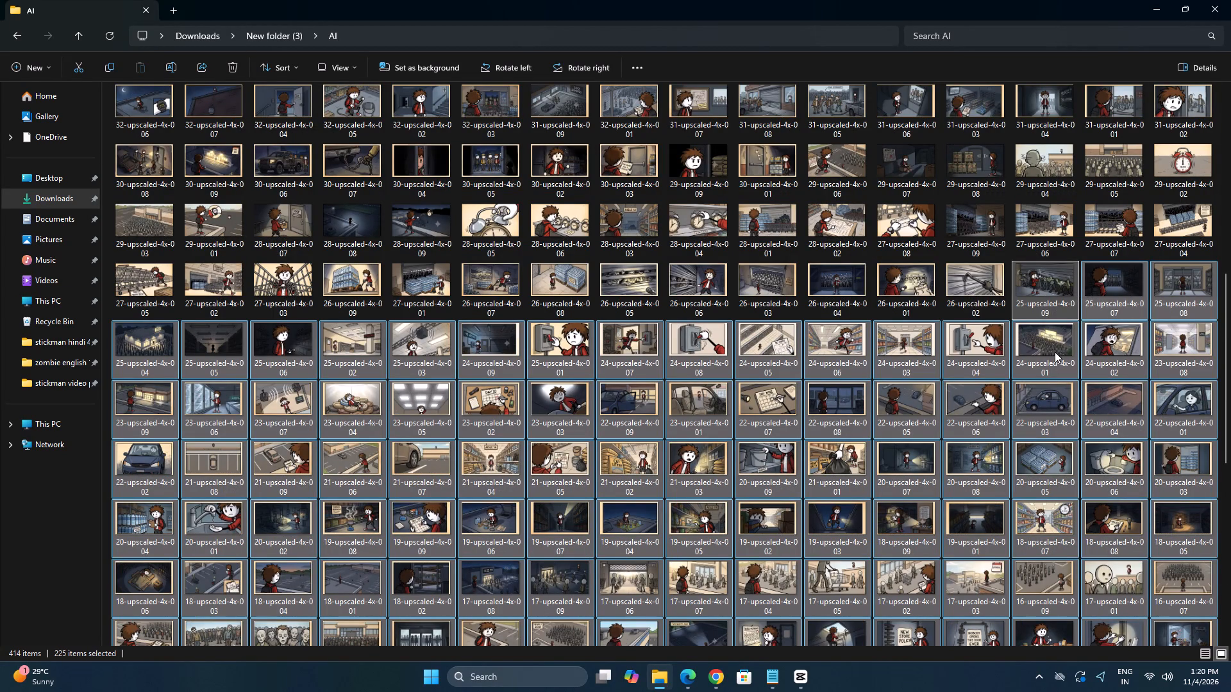
pyautogui.keyDown('ctrl'); pyautogui.click(1052, 302); pyautogui.keyUp('ctrl')
pyautogui.keyDown('ctrl'); pyautogui.click(1043, 308); pyautogui.keyUp('ctrl')
pyautogui.rightClick(1028, 359)
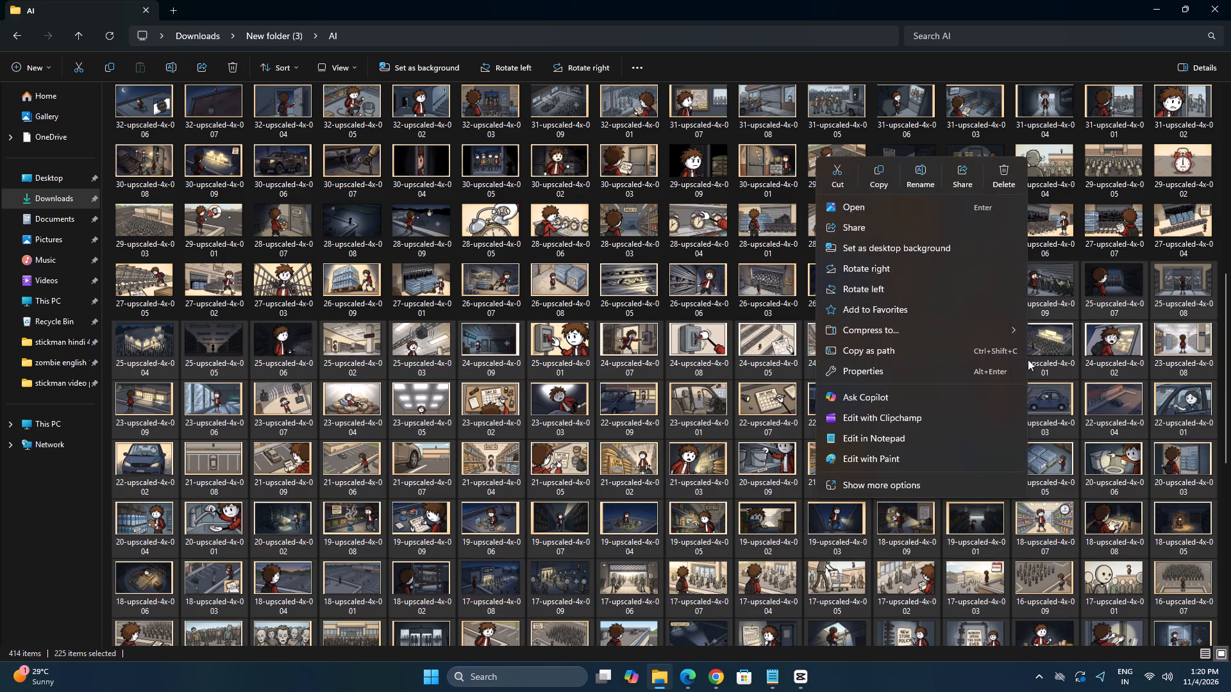
pyautogui.click(885, 172)
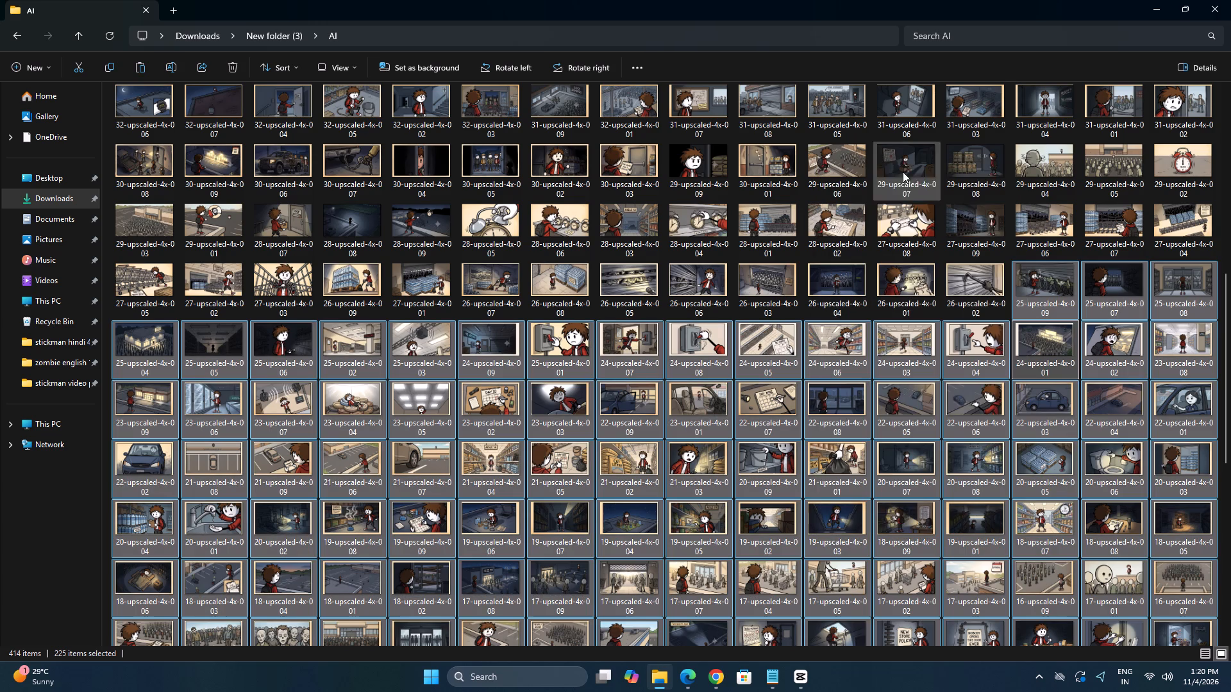
# Paste the copied images into the empty New folder (4) in Downloads.
pyautogui.click(1157, 1)
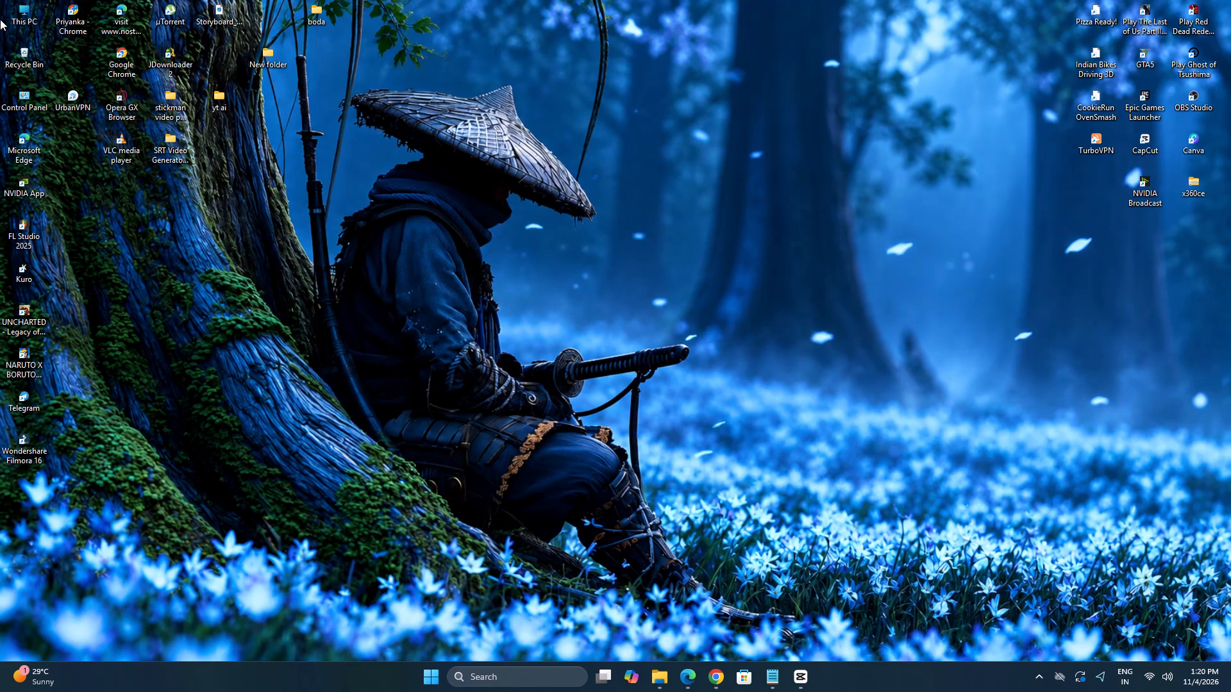
pyautogui.click(12, 0)
pyautogui.doubleClick(26, 9)
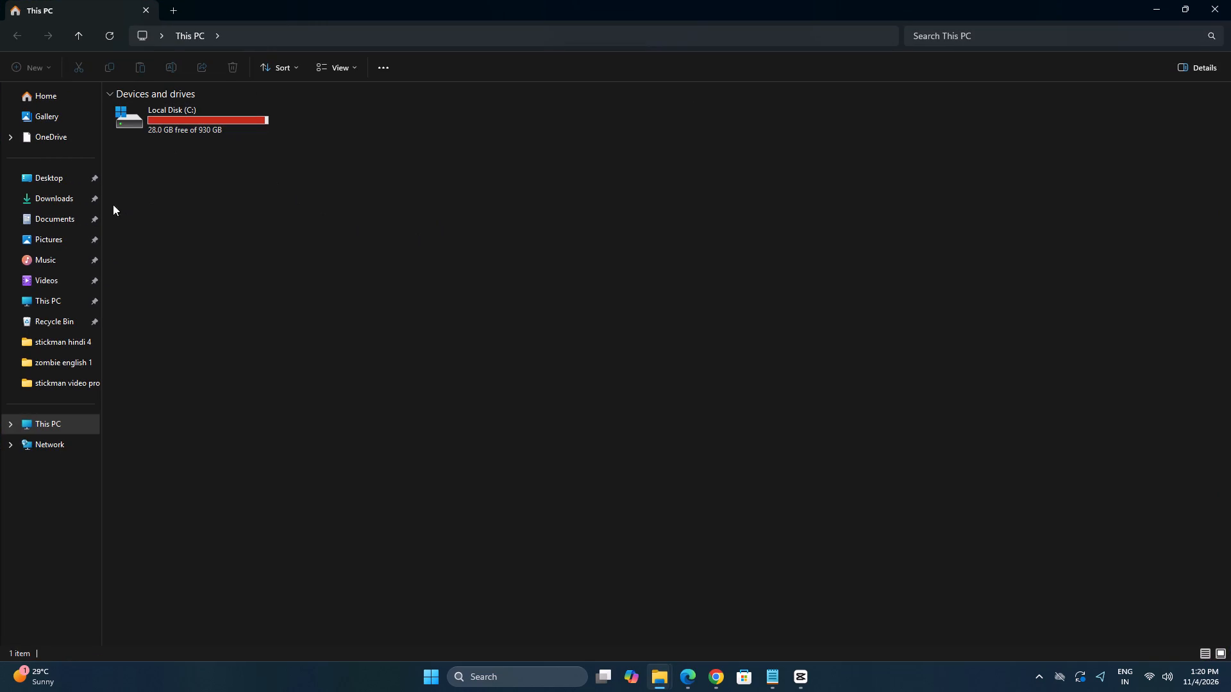
pyautogui.click(39, 195)
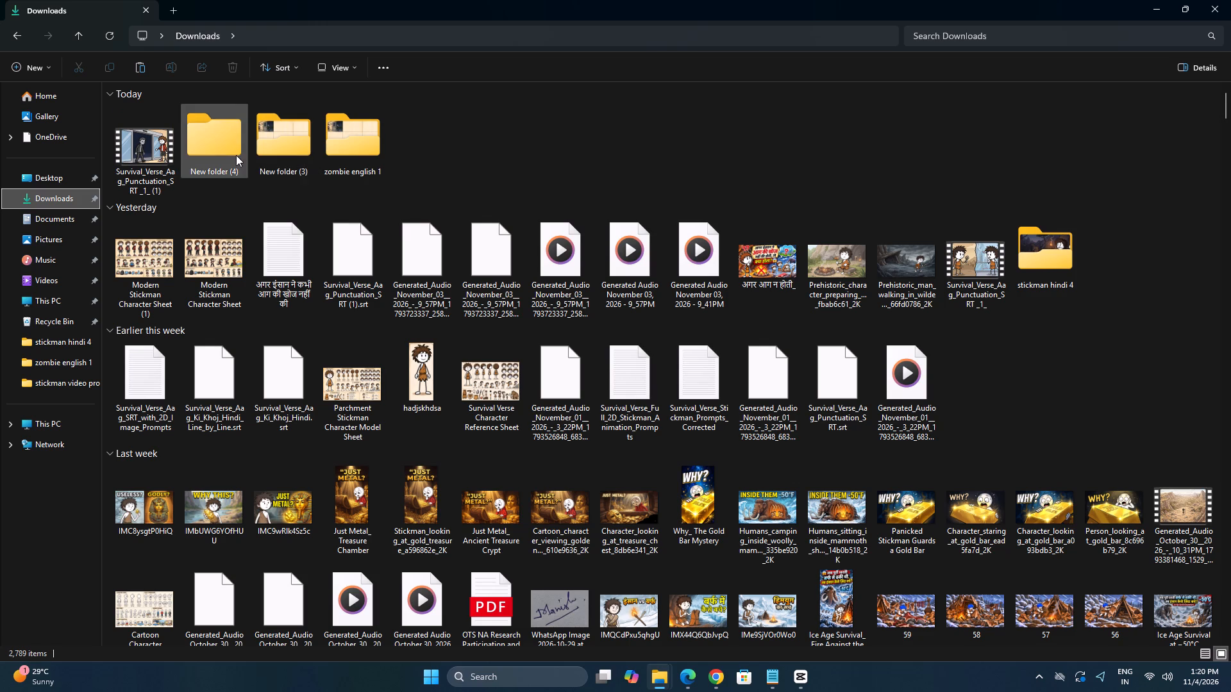
pyautogui.doubleClick(236, 155)
pyautogui.click(299, 227)
pyautogui.hotkey('ctrl', 'v')
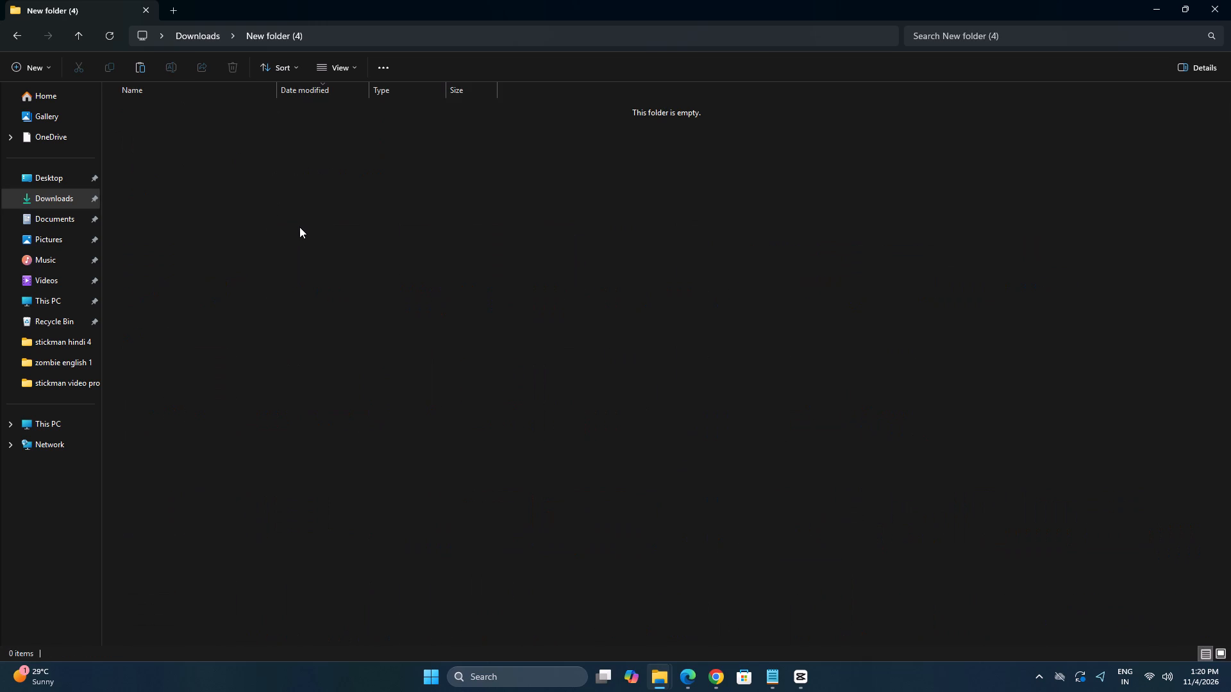
pyautogui.click(691, 325)
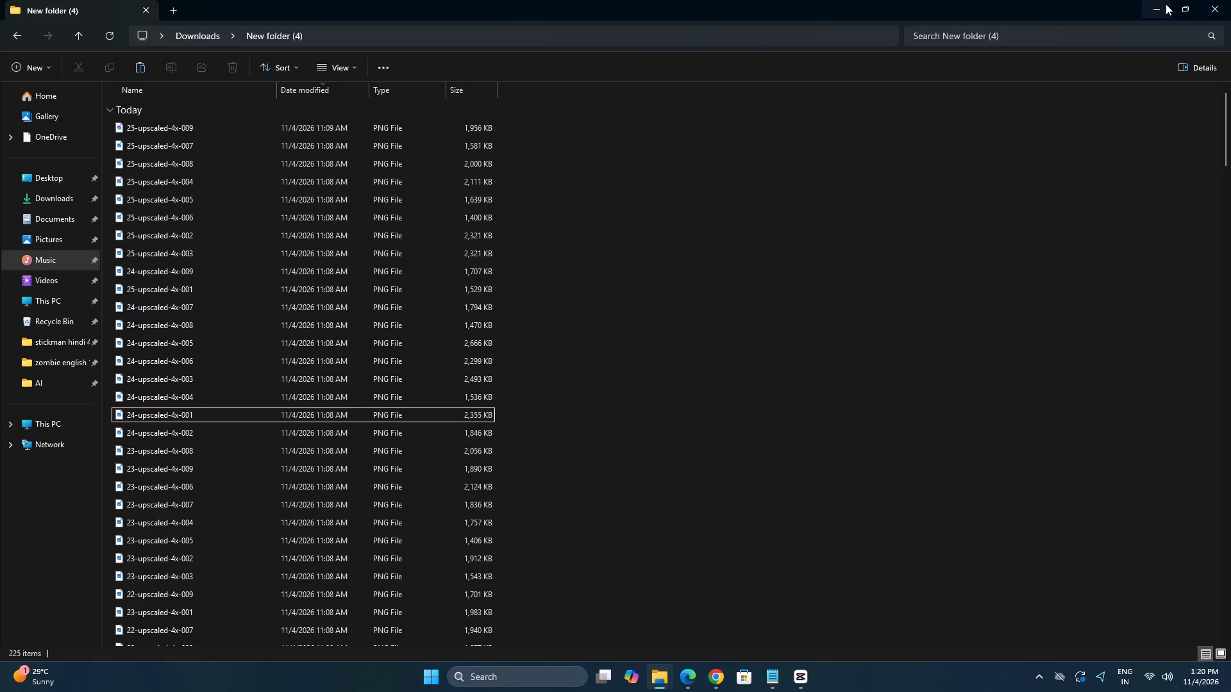
# Launch the SRT_Video_Generator batch file from the SRT Video Generator folder on the desktop.
pyautogui.click(1156, 10)
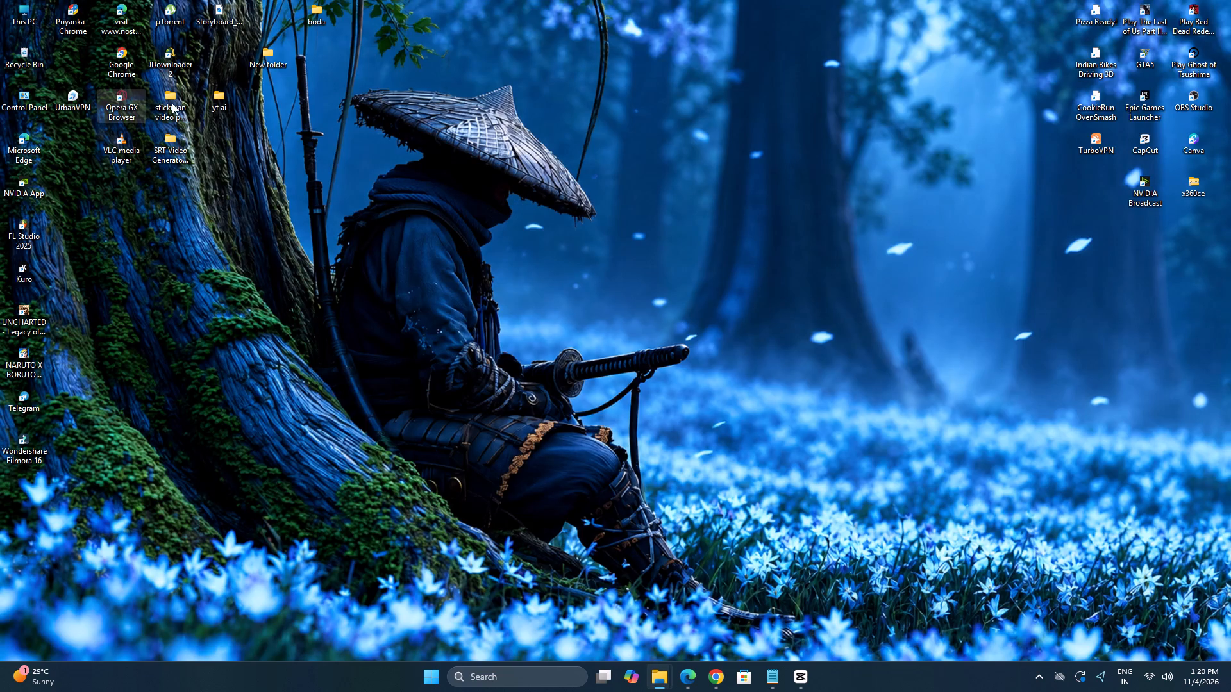
pyautogui.doubleClick(170, 143)
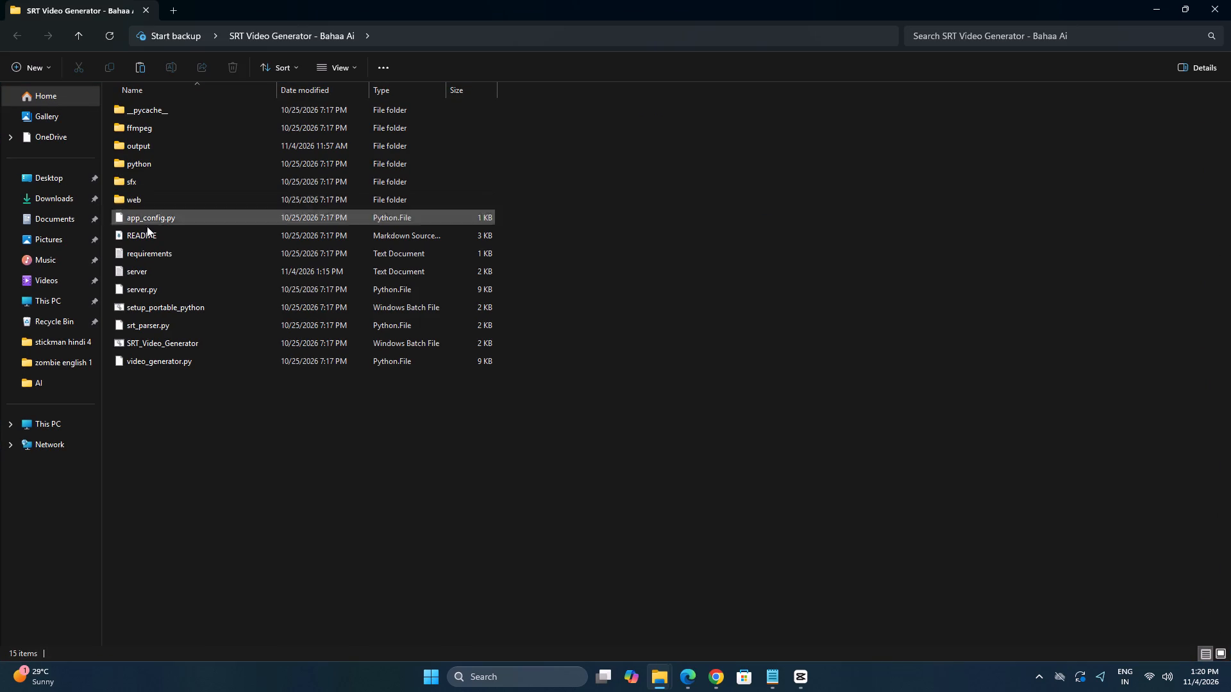
pyautogui.doubleClick(154, 340)
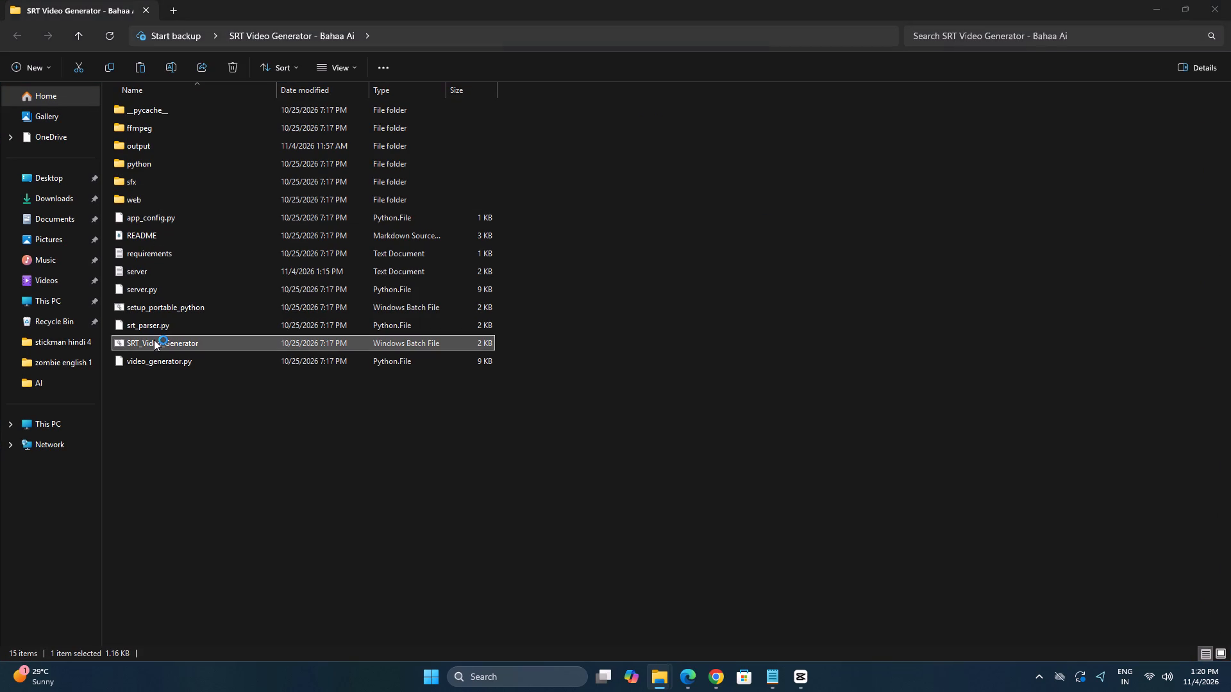
pyautogui.click(640, 349)
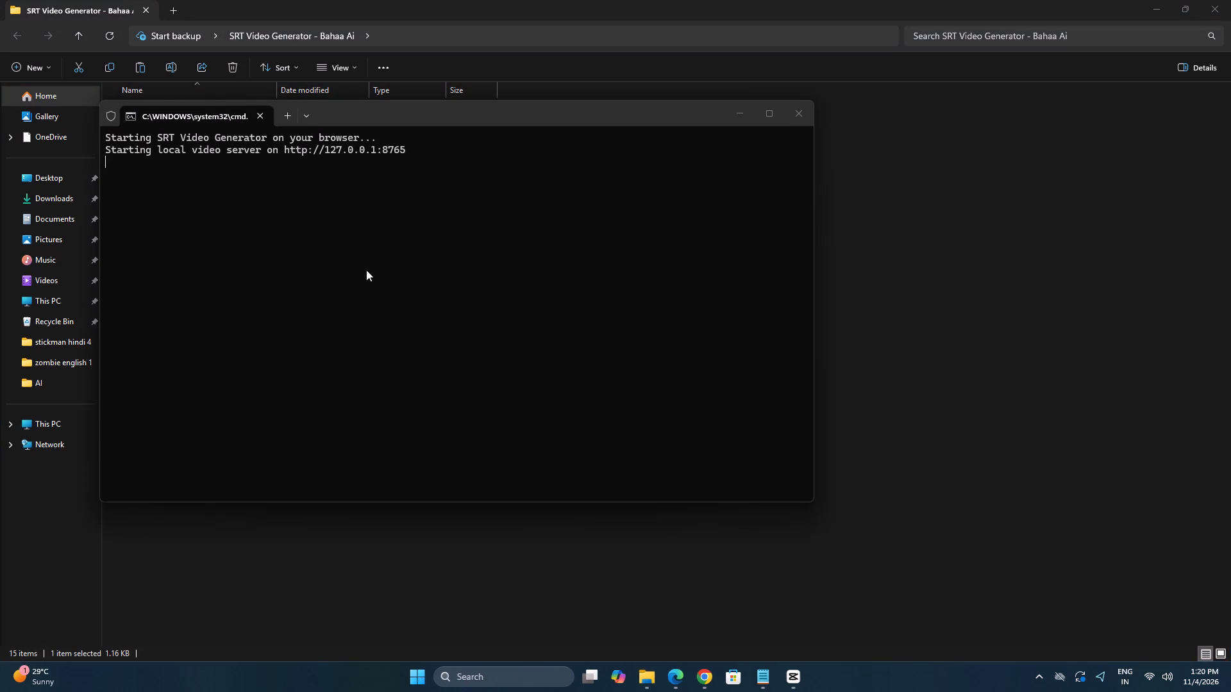
# Upload New folder (4) from Downloads as the slideshow's image source.
pyautogui.click(297, 287)
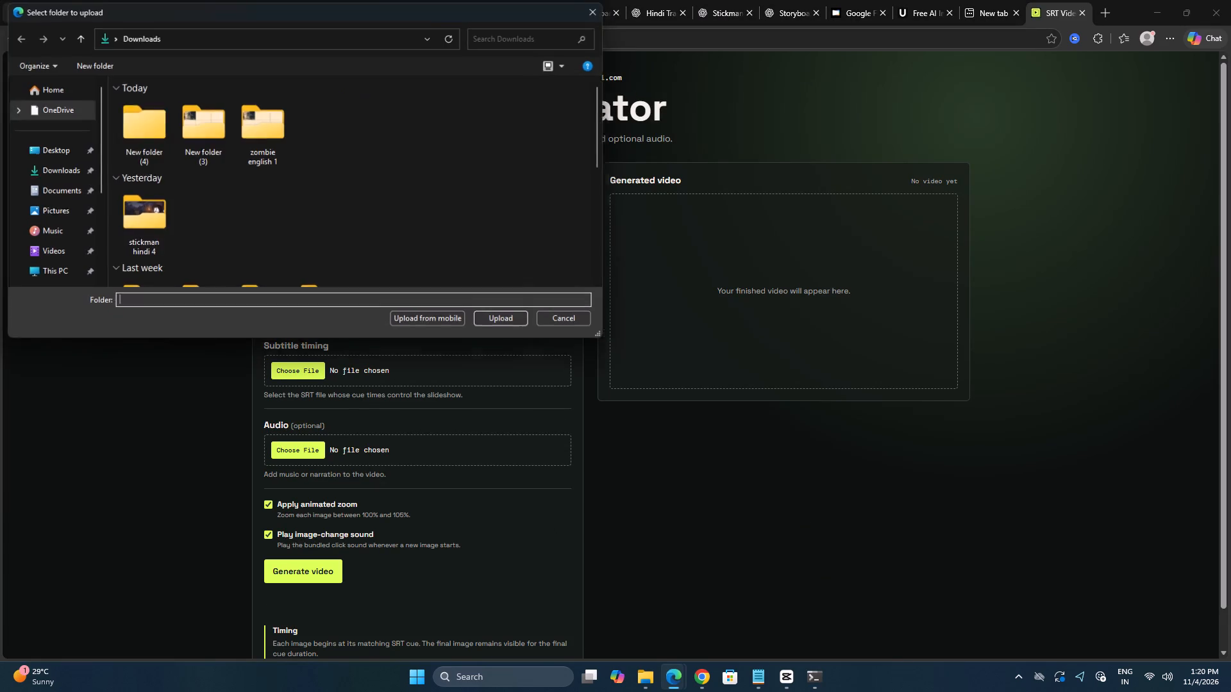
pyautogui.click(149, 150)
pyautogui.click(517, 325)
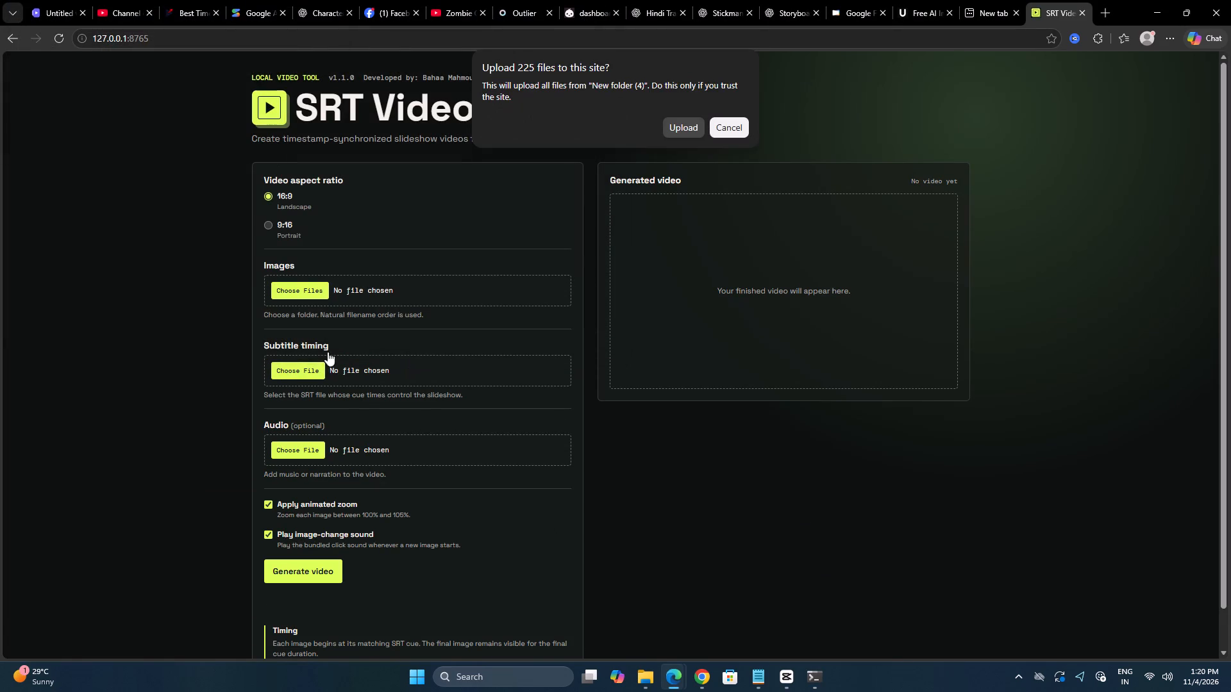
pyautogui.click(682, 129)
# Load Survival_Verse_Aag_Punctuation_SRT (1).srt from Downloads as the subtitle timing file.
pyautogui.click(309, 373)
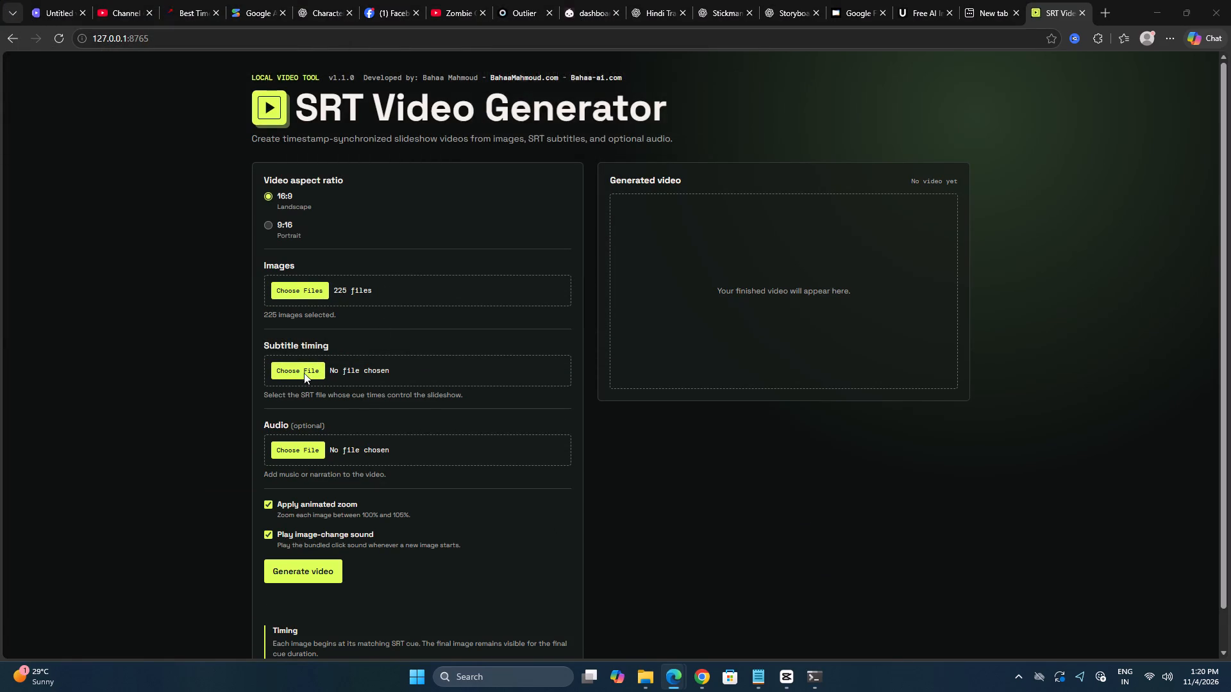
pyautogui.click(63, 190)
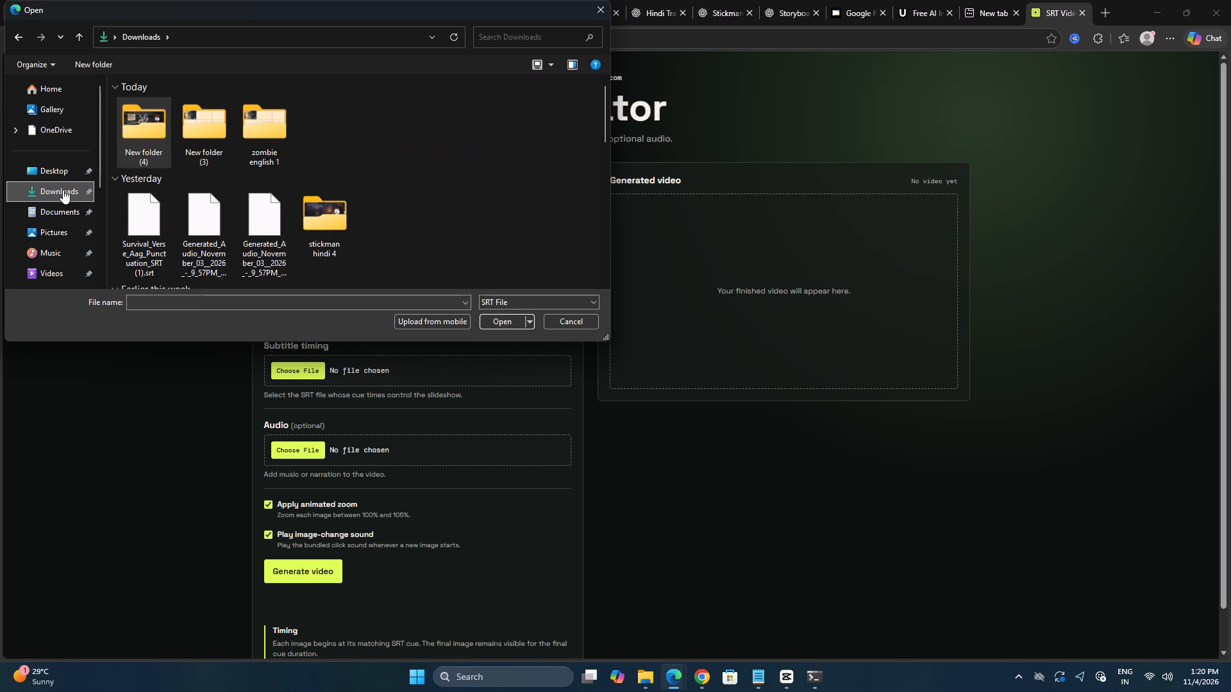
pyautogui.click(133, 219)
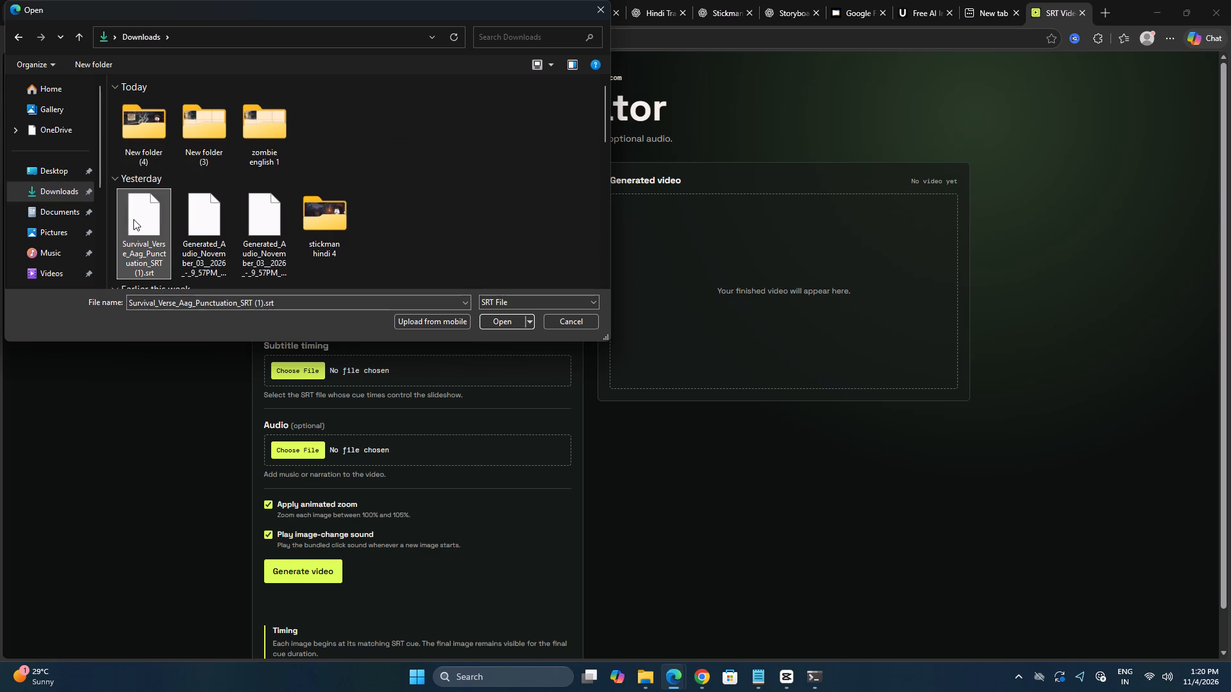
pyautogui.click(509, 318)
pyautogui.click(294, 447)
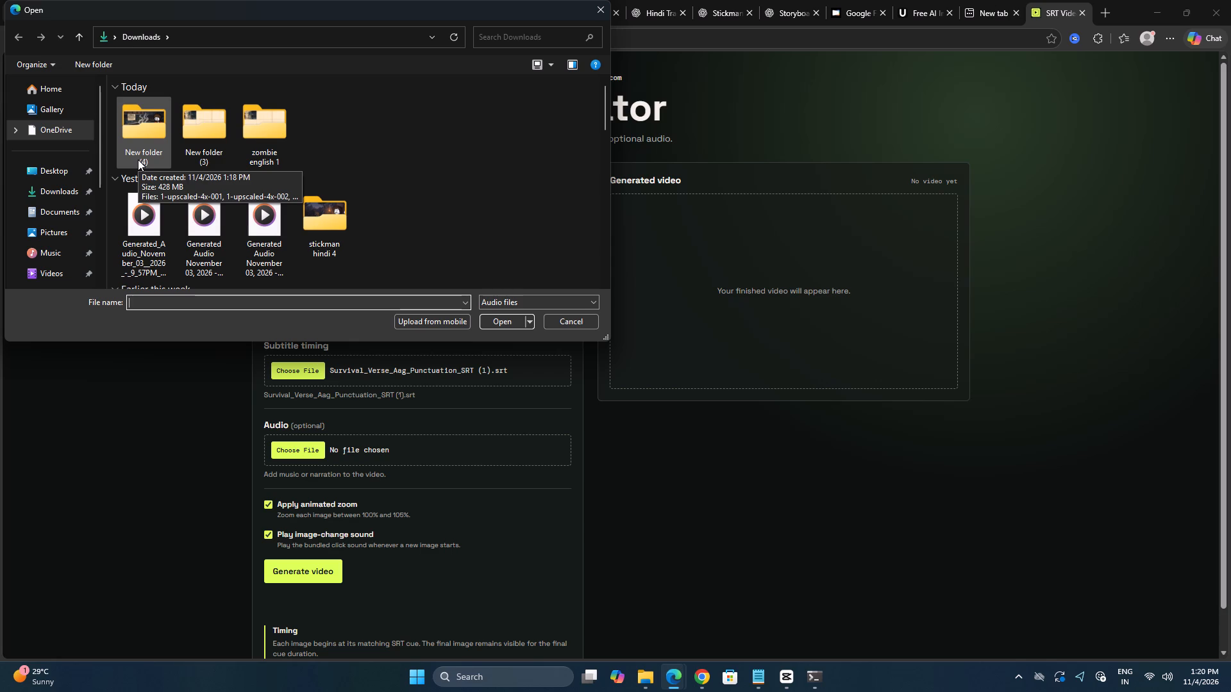
pyautogui.click(143, 237)
pyautogui.click(502, 321)
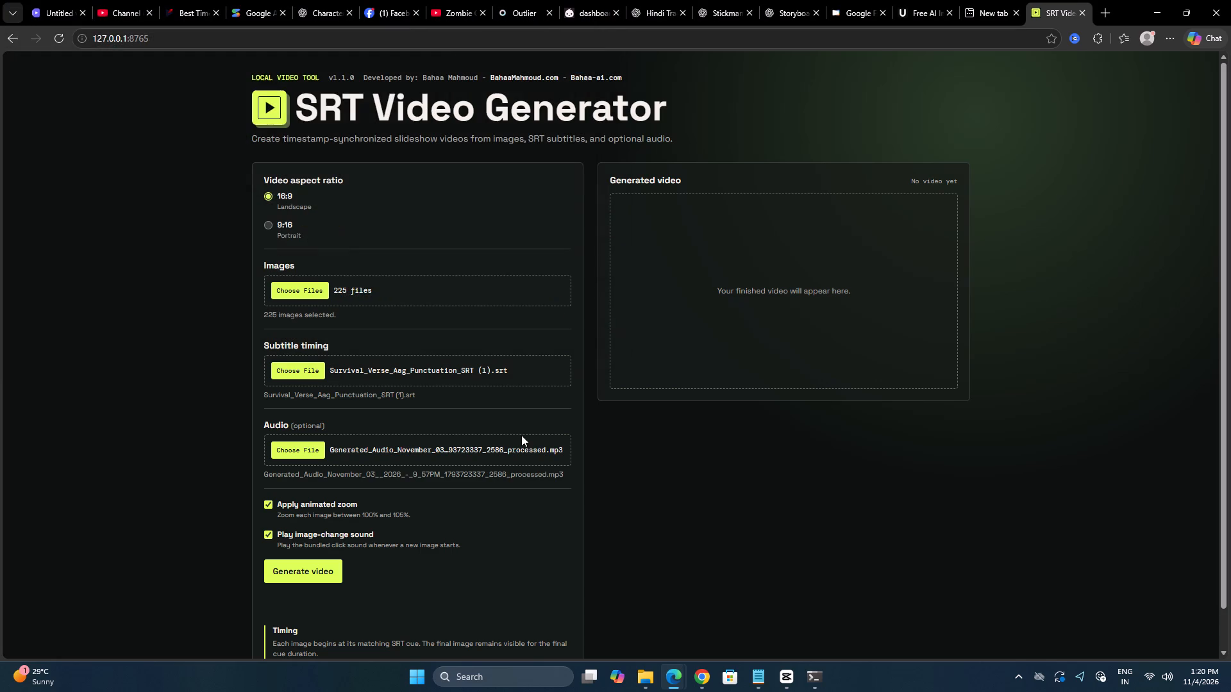
# Start generating the 16:9 video with animated zoom and image-change sound enabled.
pyautogui.click(313, 566)
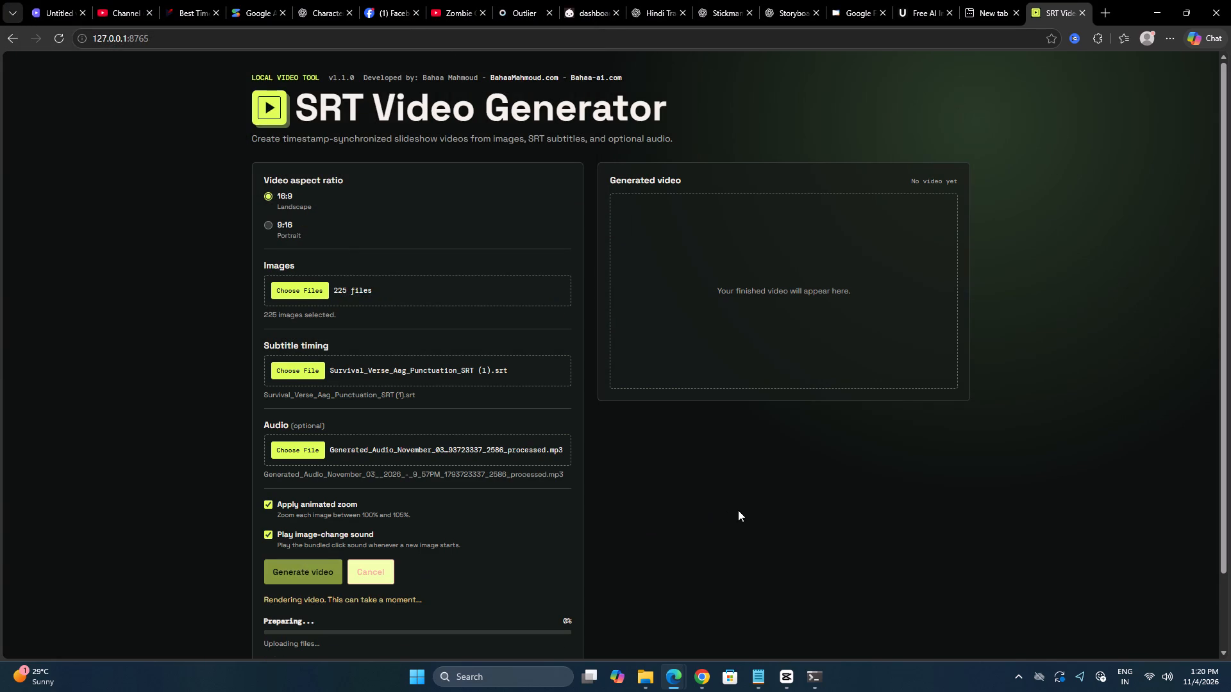
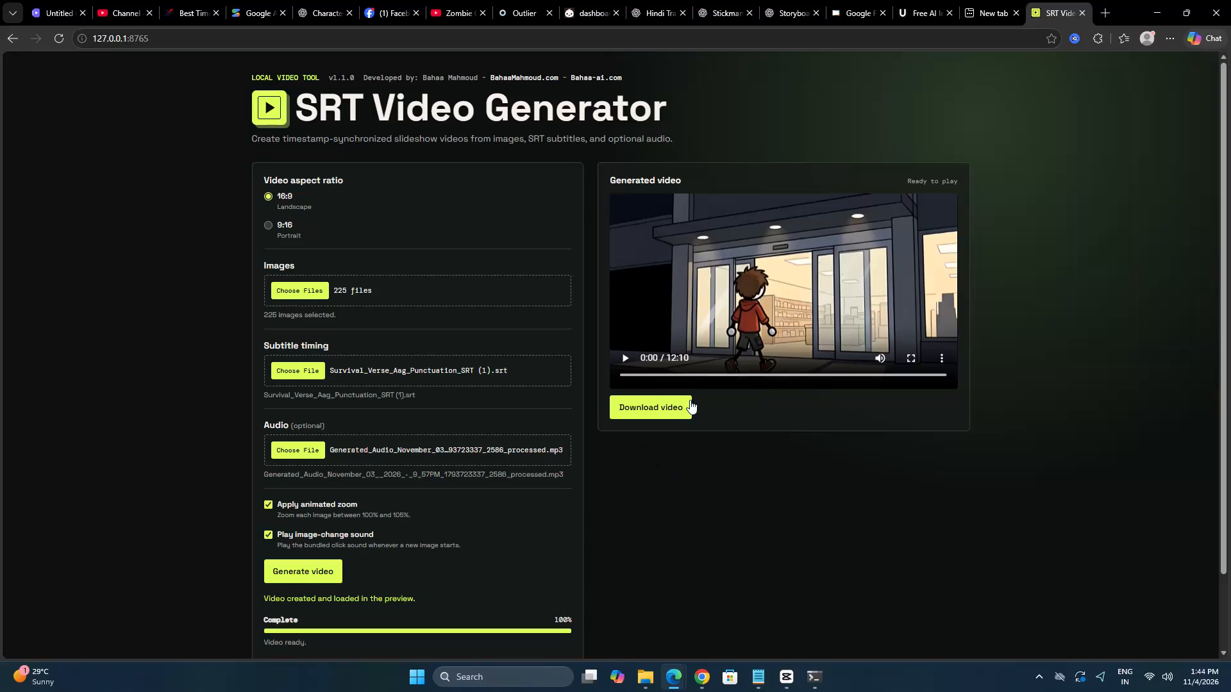
# Download the generated slideshow video and open the newly downloaded MP4 in the media player.
pyautogui.click(685, 402)
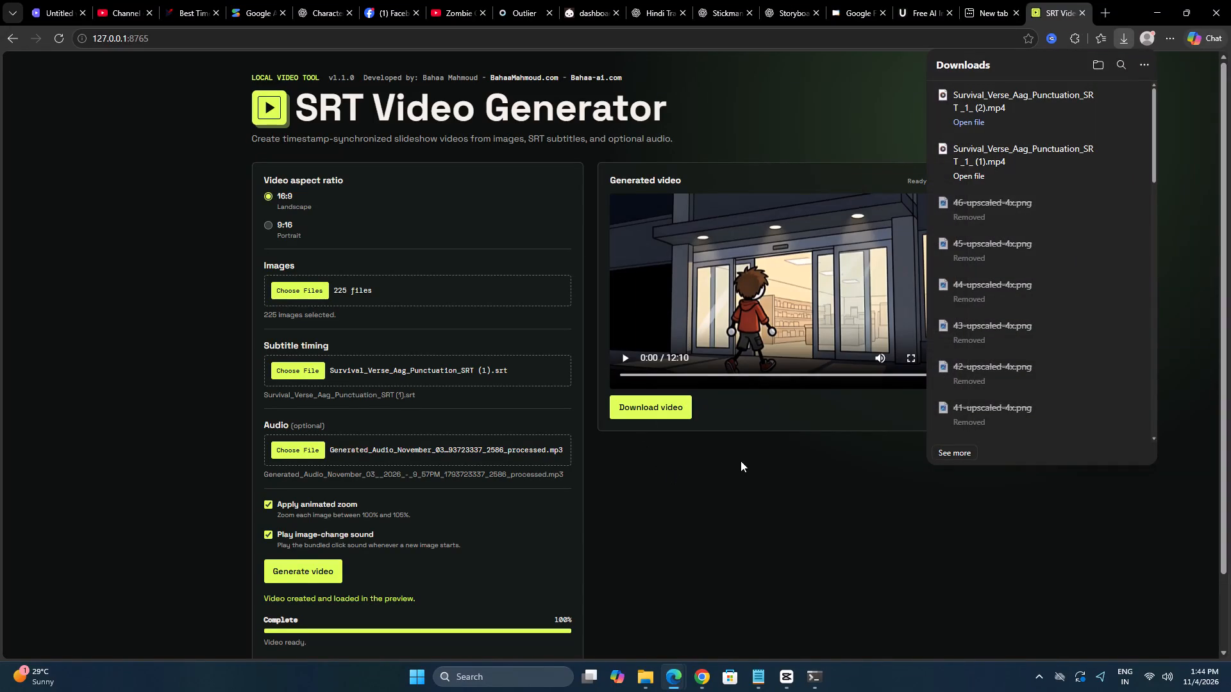
pyautogui.click(968, 125)
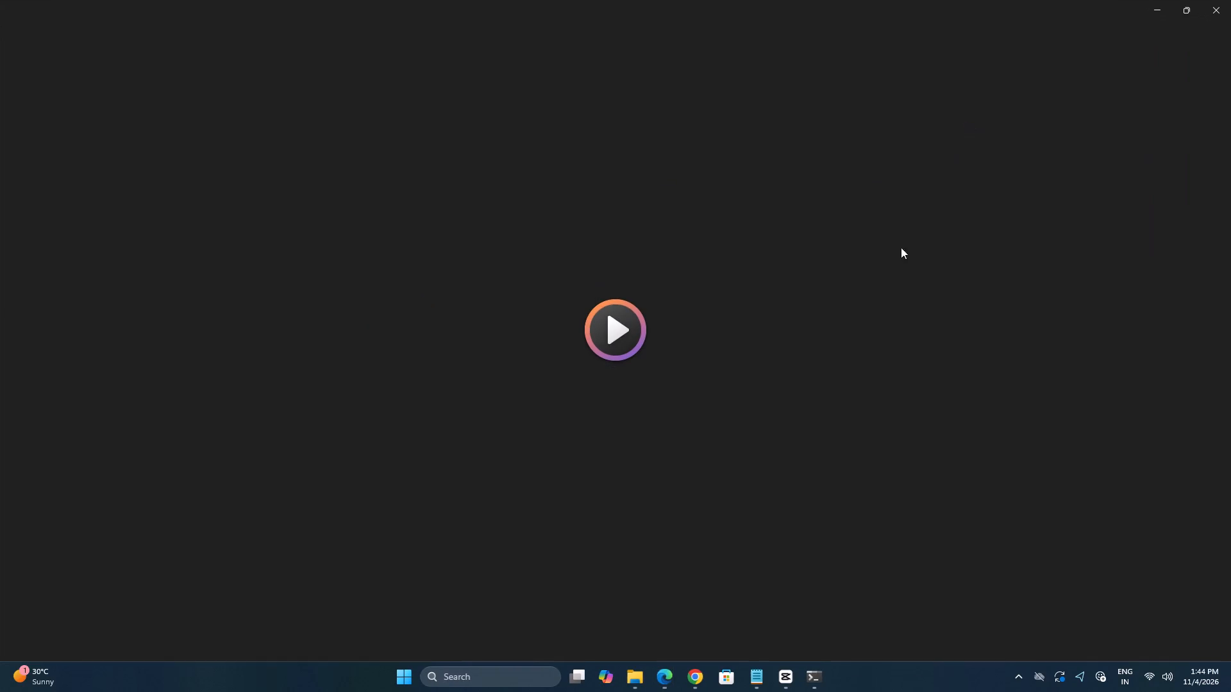
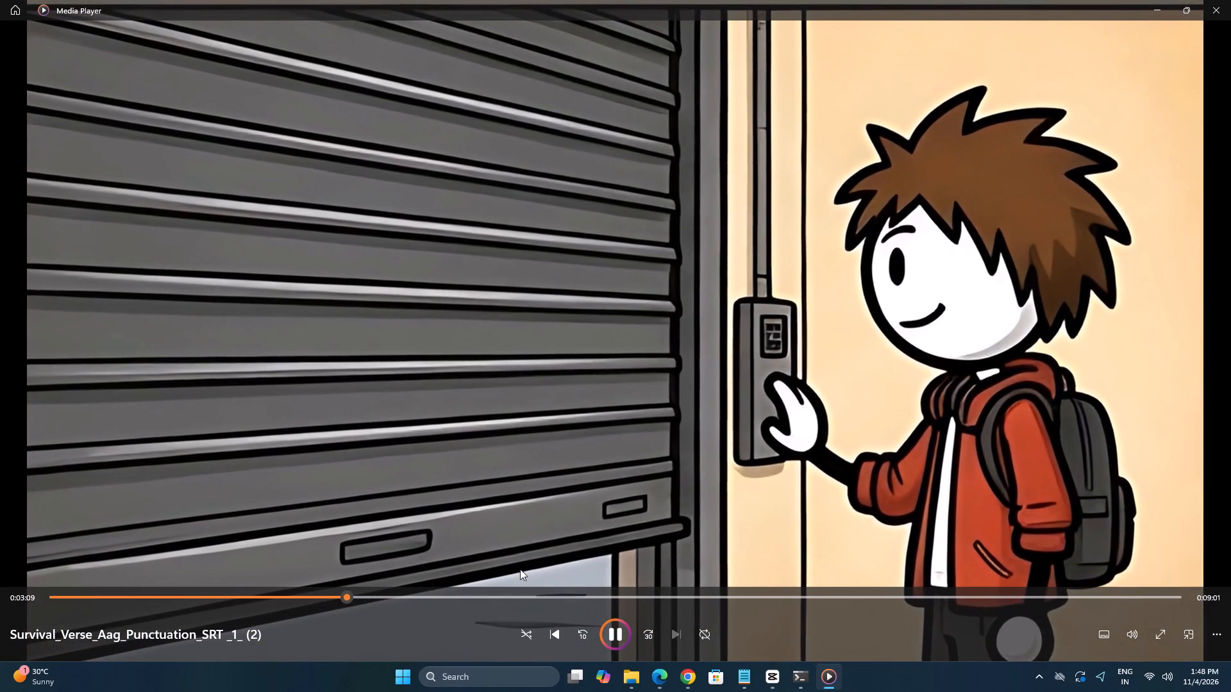
# Examine the generated slideshow at several points from about 5:21 to 6:54, pause it and close the media player.
pyautogui.click(504, 599)
pyautogui.click(552, 598)
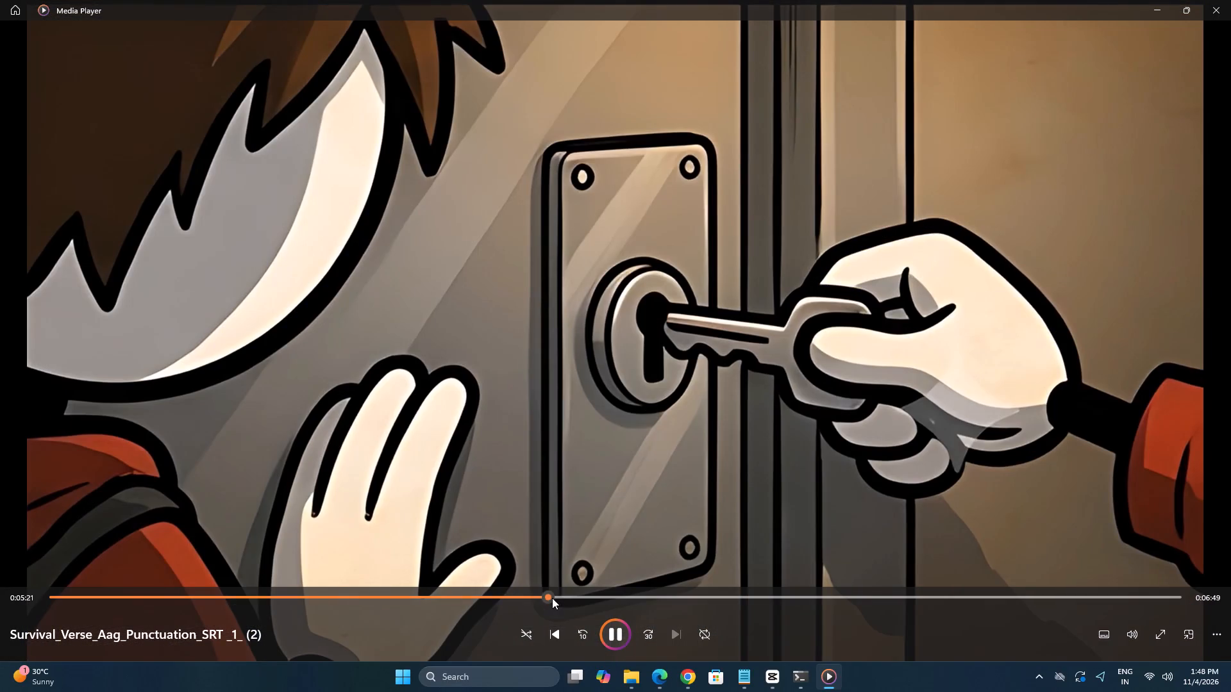
pyautogui.click(568, 597)
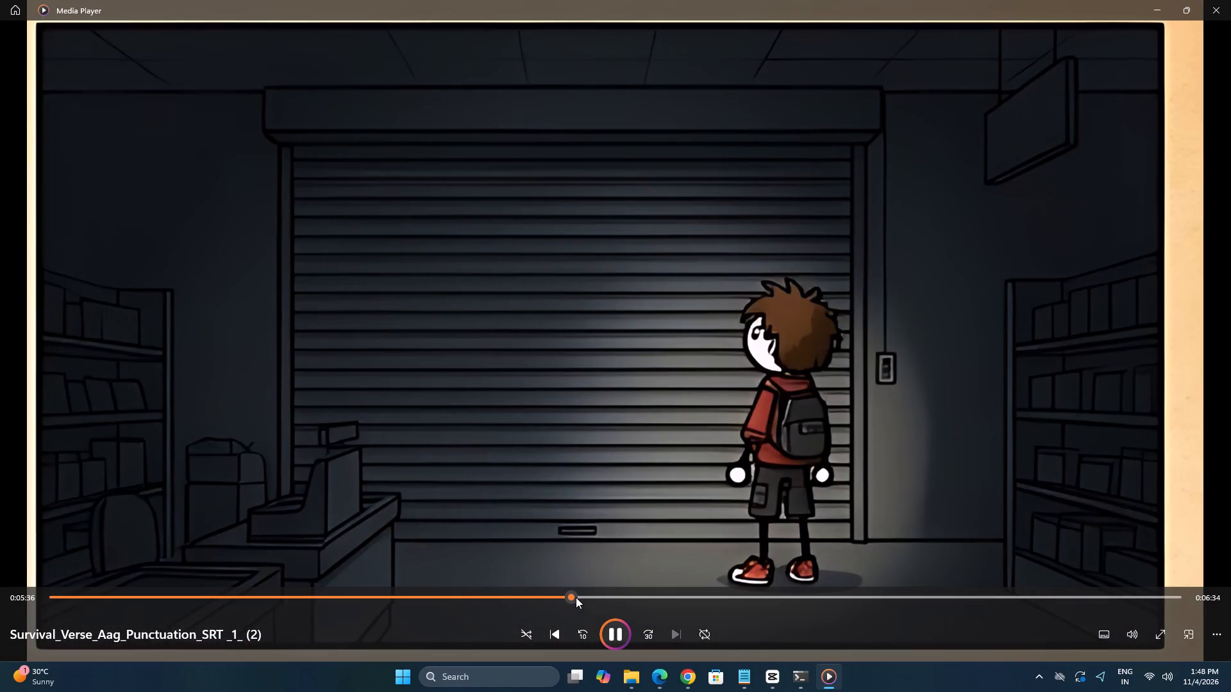
pyautogui.click(589, 598)
pyautogui.click(612, 598)
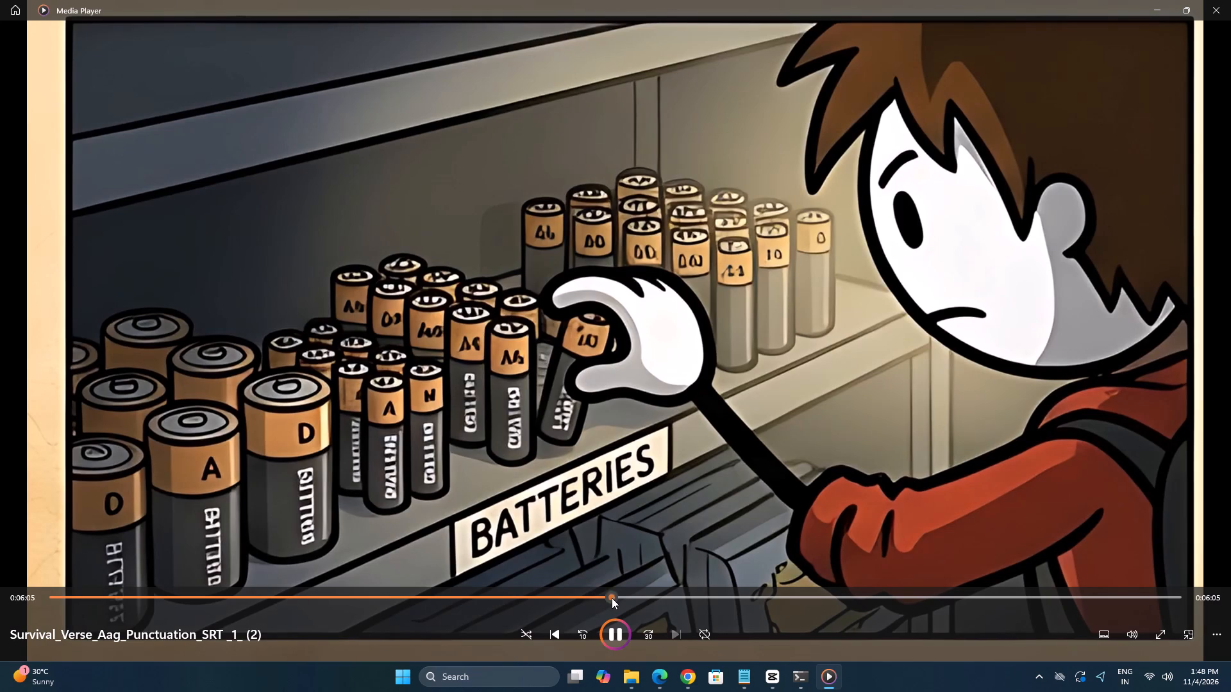
pyautogui.click(638, 599)
pyautogui.click(649, 599)
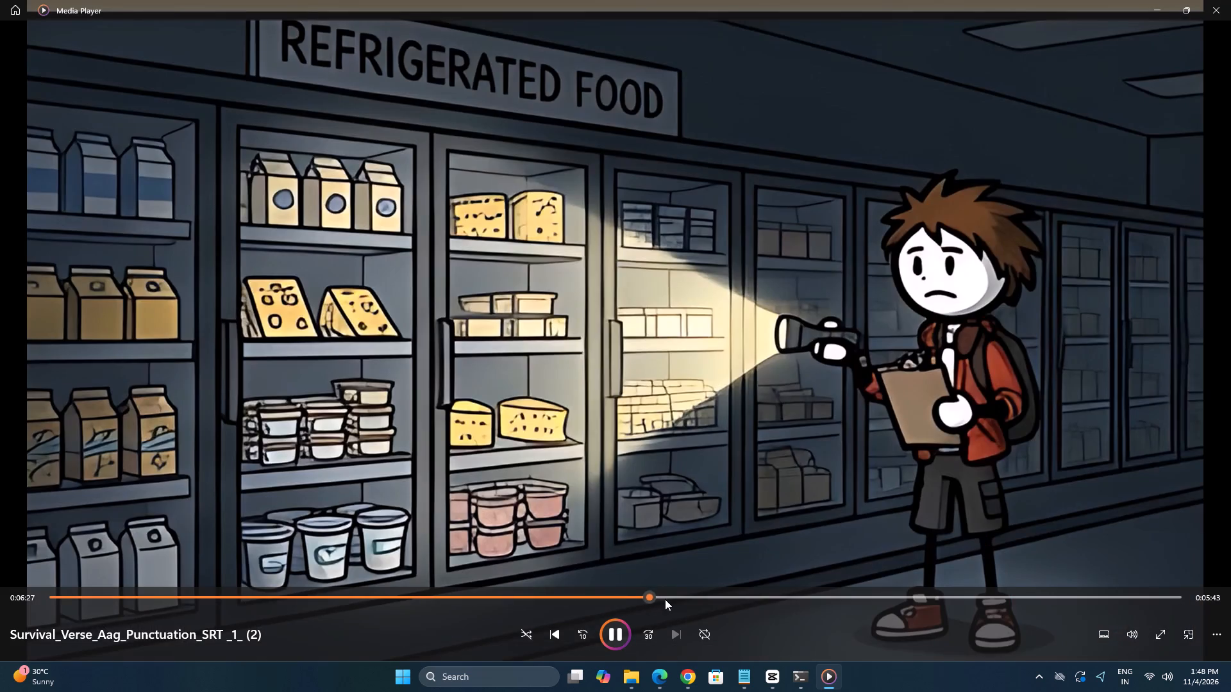
pyautogui.click(665, 599)
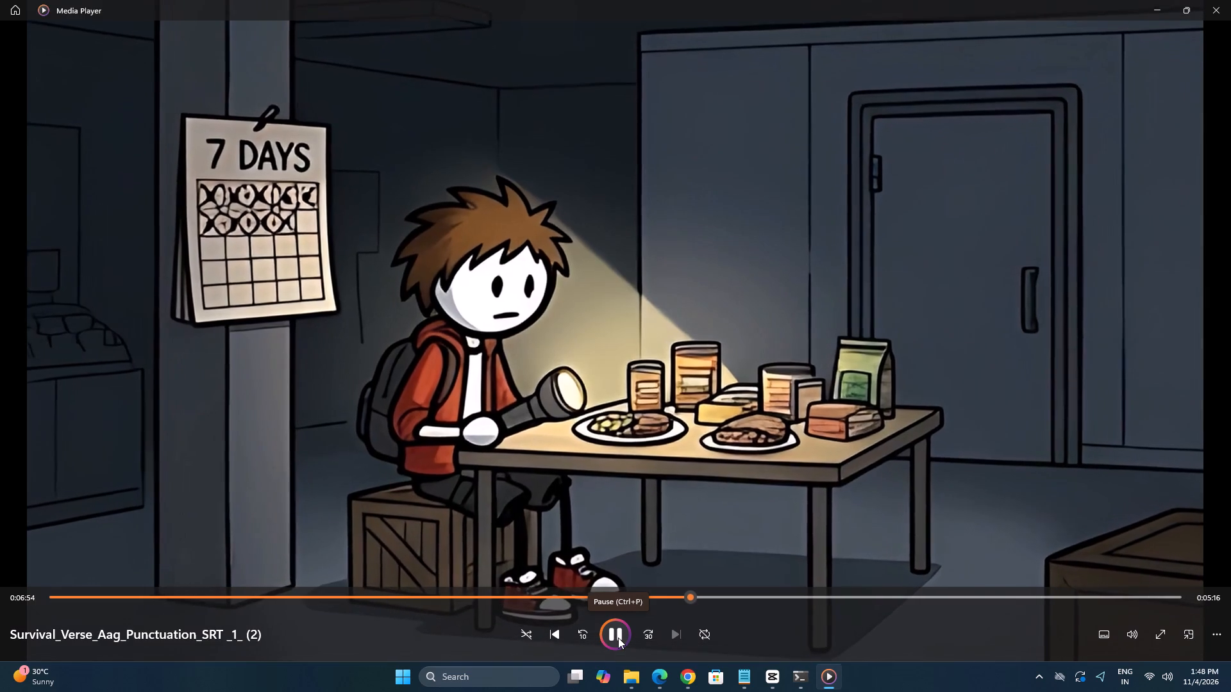
pyautogui.click(618, 638)
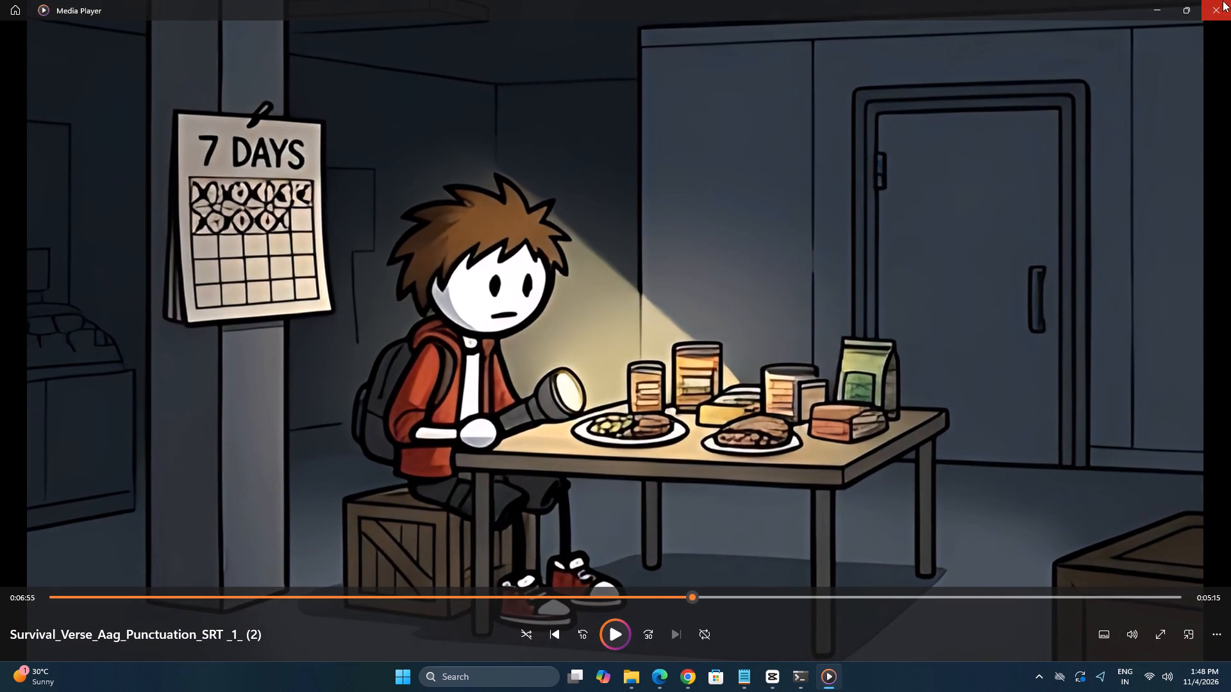
pyautogui.click(1216, 11)
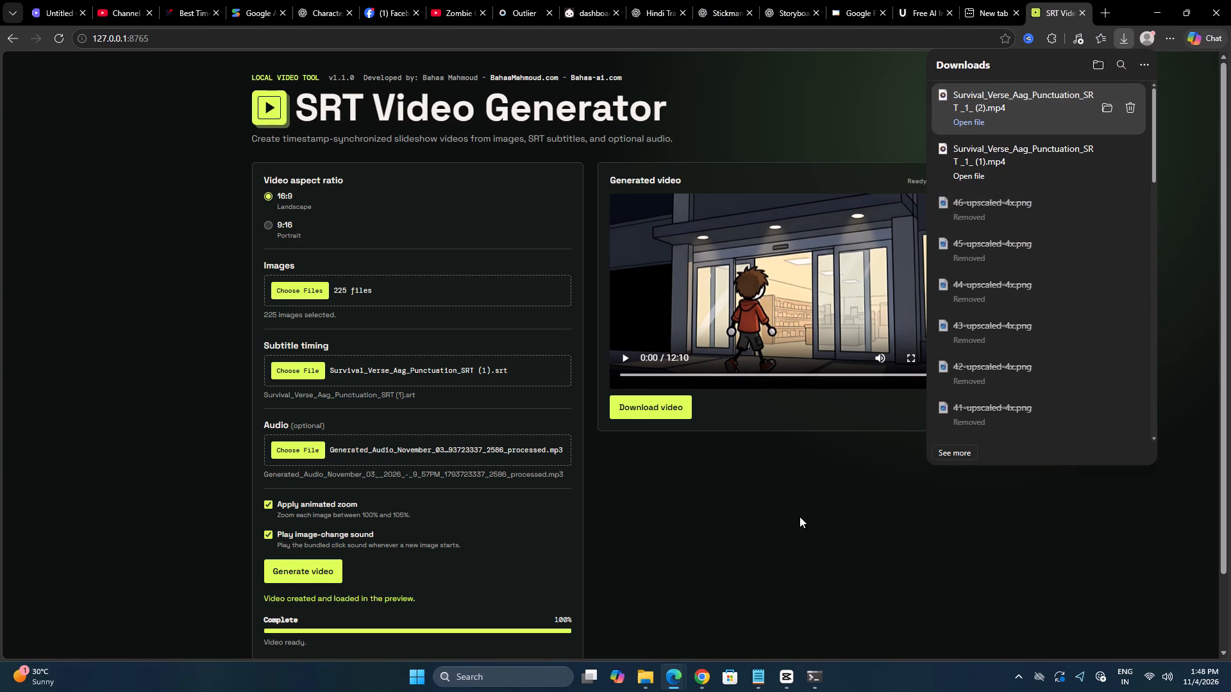
# Minimise the browser and close the command window running the SRT Video Generator.
pyautogui.click(800, 516)
pyautogui.click(1160, 8)
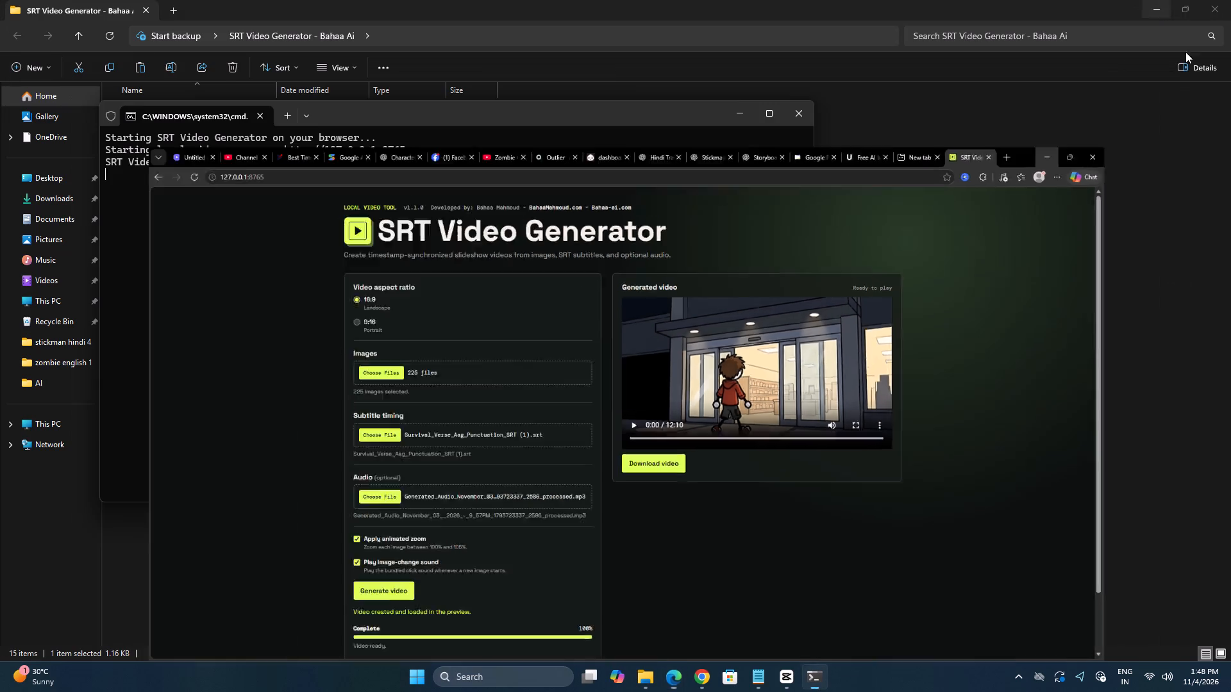
pyautogui.click(805, 116)
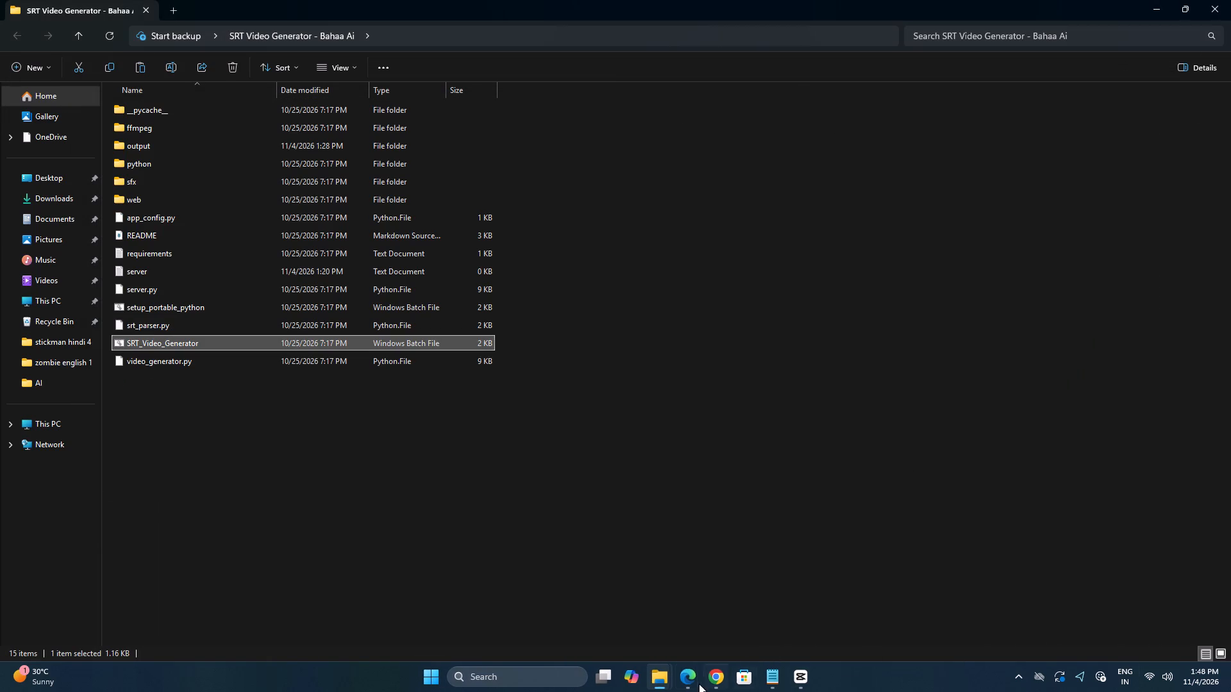
# Search the web for "voice cutter" in a new browser tab and open the Online MP3 Cutter site.
pyautogui.click(693, 682)
pyautogui.click(733, 599)
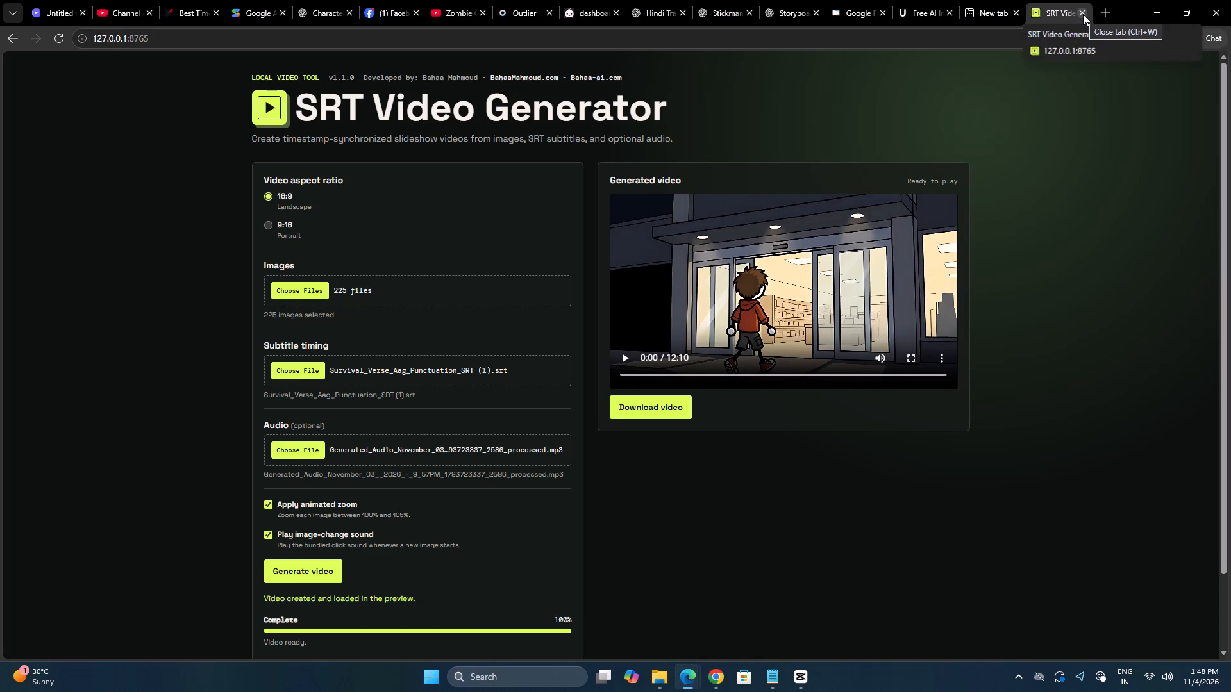
pyautogui.click(1110, 13)
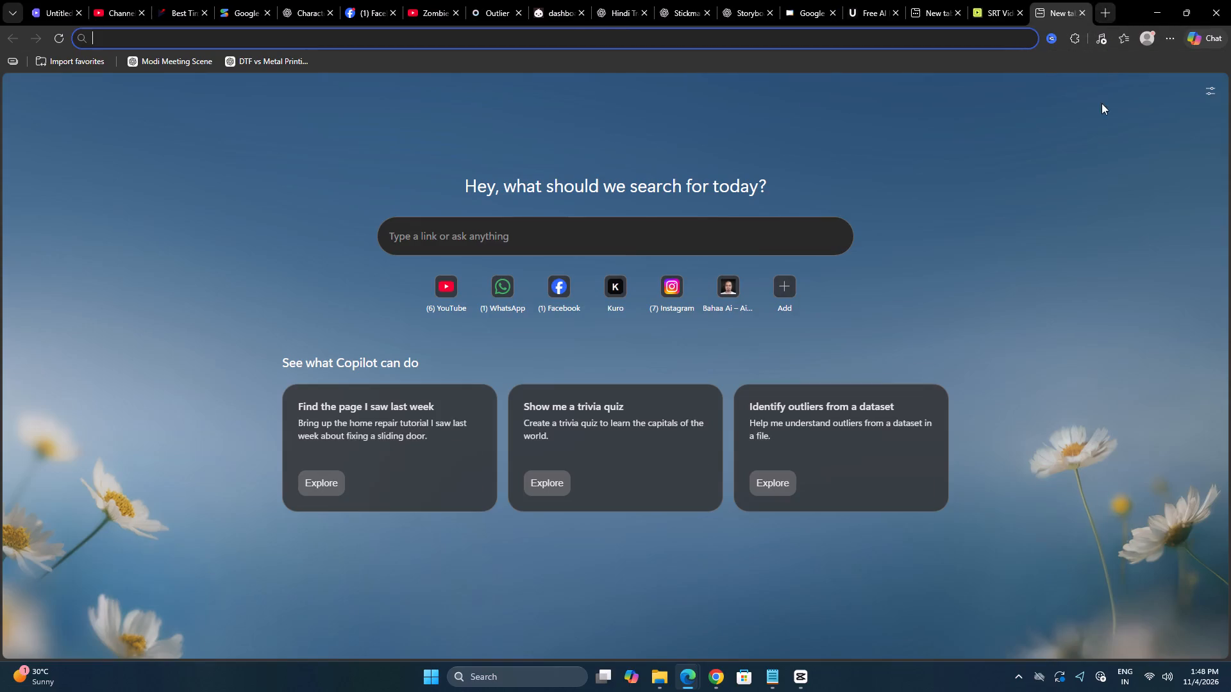
pyautogui.write('voice cu')
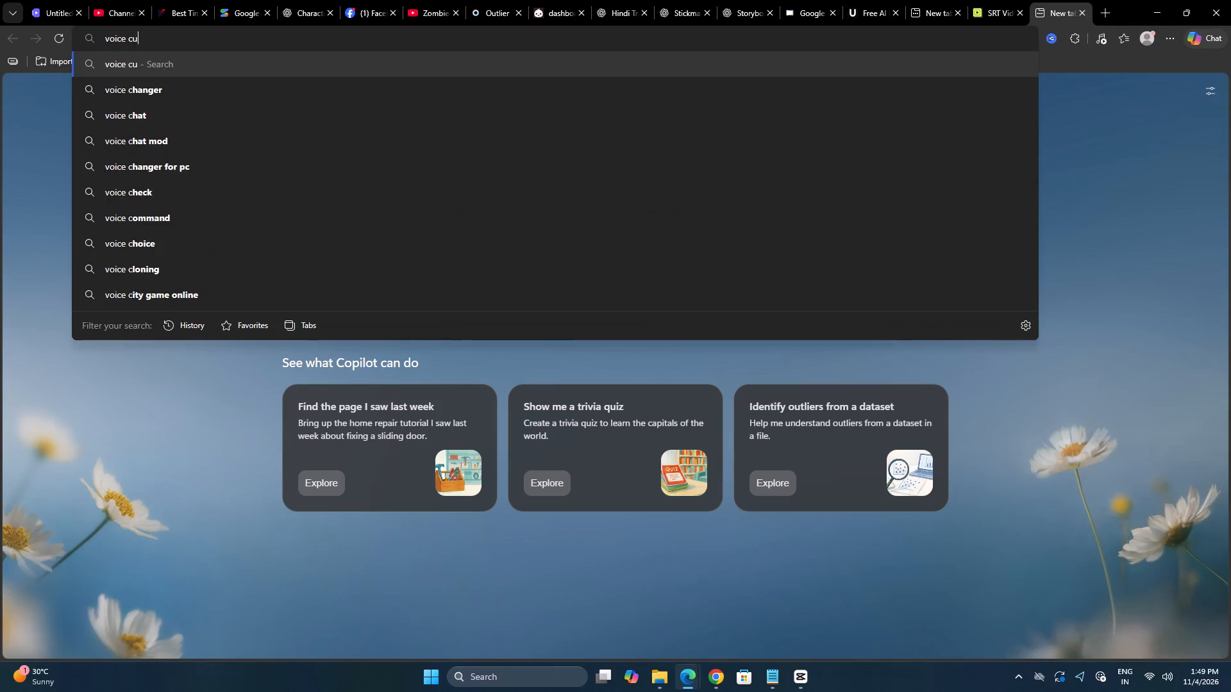
pyautogui.write('tter')
pyautogui.press('Return')
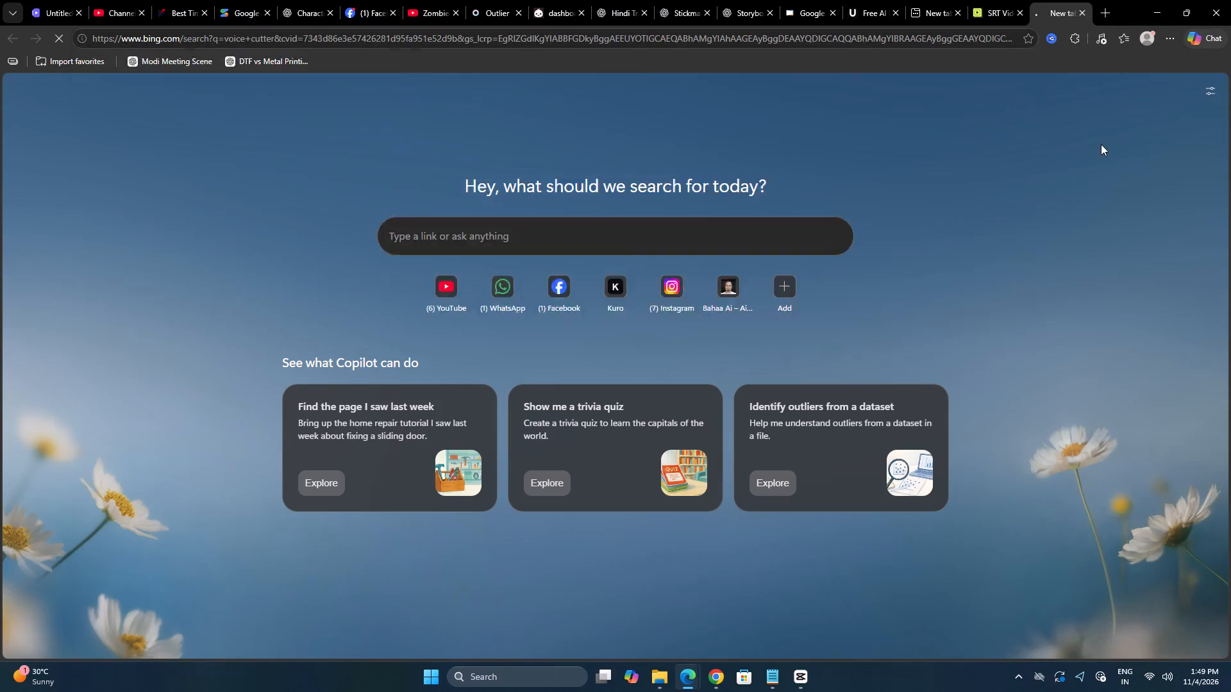
pyautogui.scroll(-4, 713, 395)
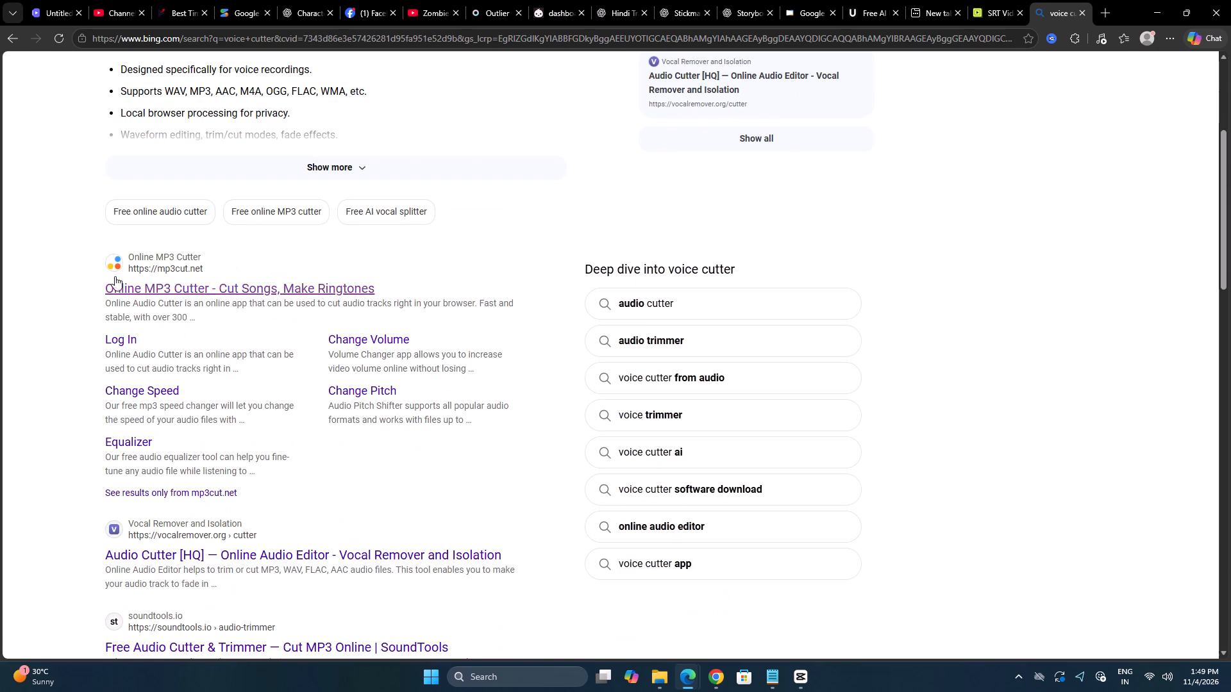
pyautogui.click(160, 283)
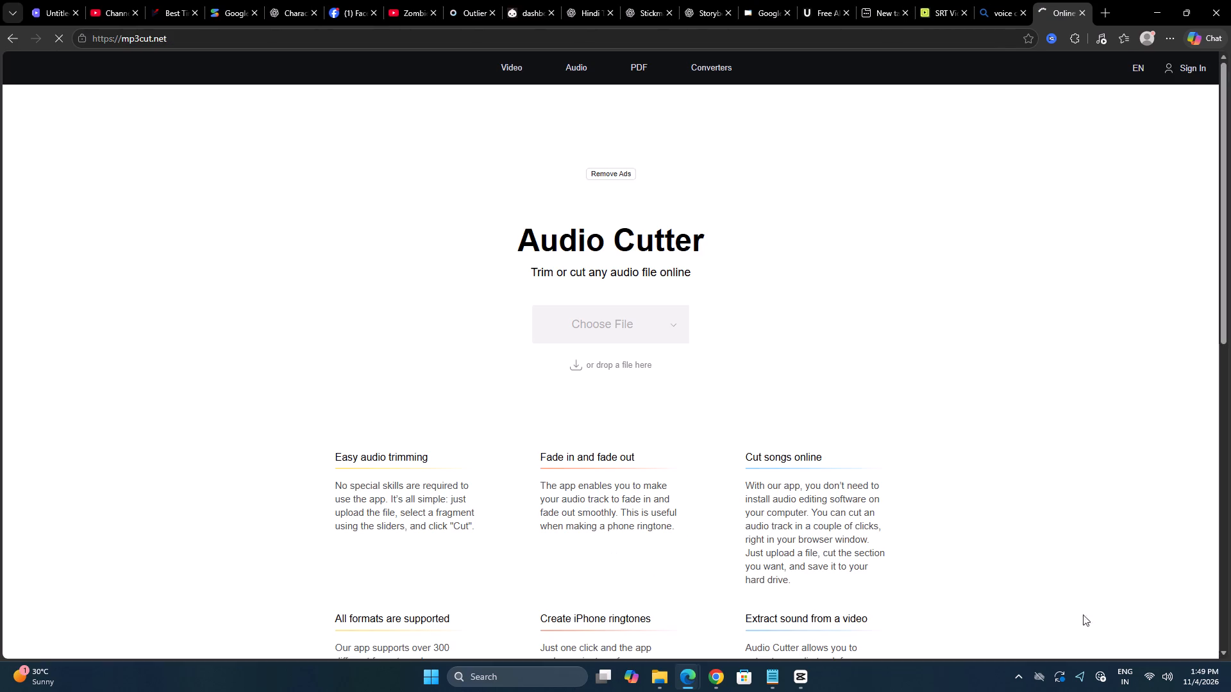
# Load the processed narration MP3 from Downloads into the Audio Cutter, after glancing at the SRT text in Notepad.
pyautogui.click(775, 677)
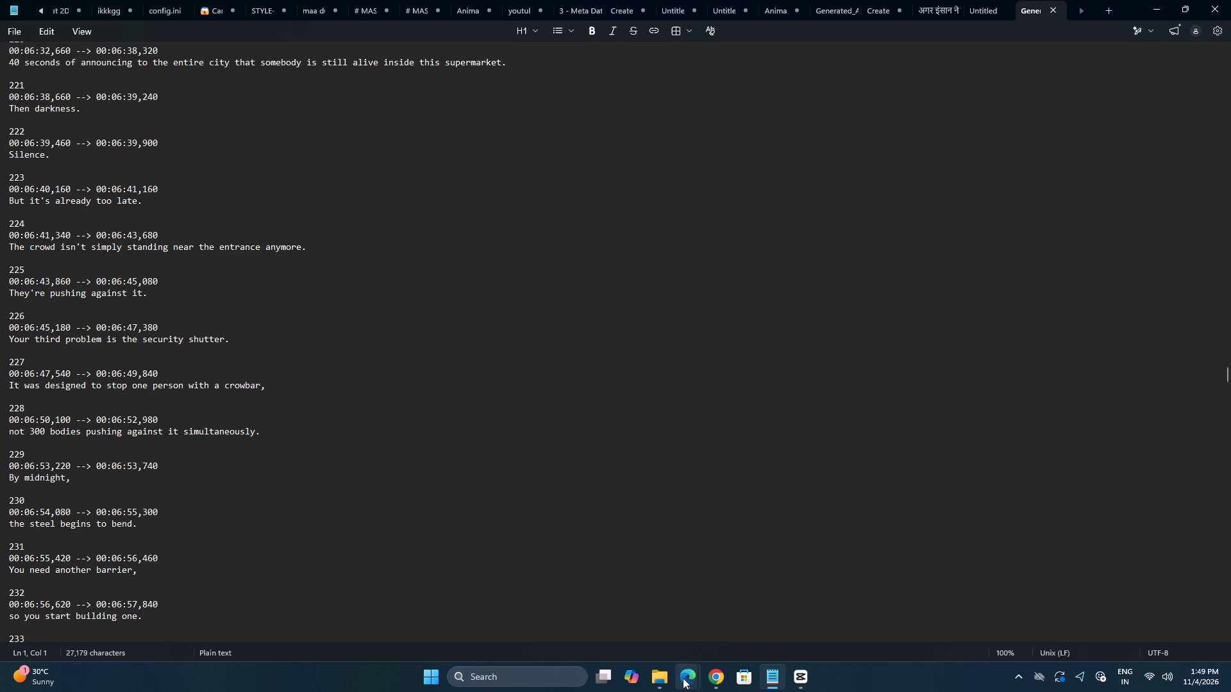
pyautogui.click(699, 618)
pyautogui.click(627, 331)
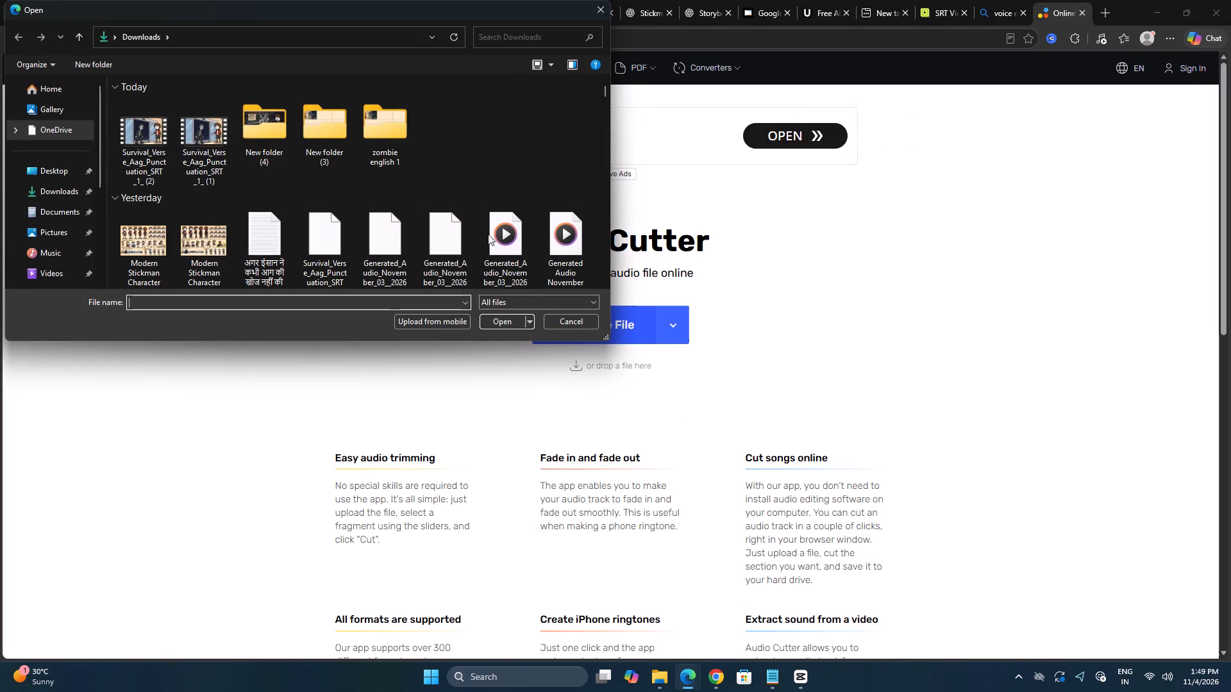
pyautogui.click(504, 236)
pyautogui.click(502, 322)
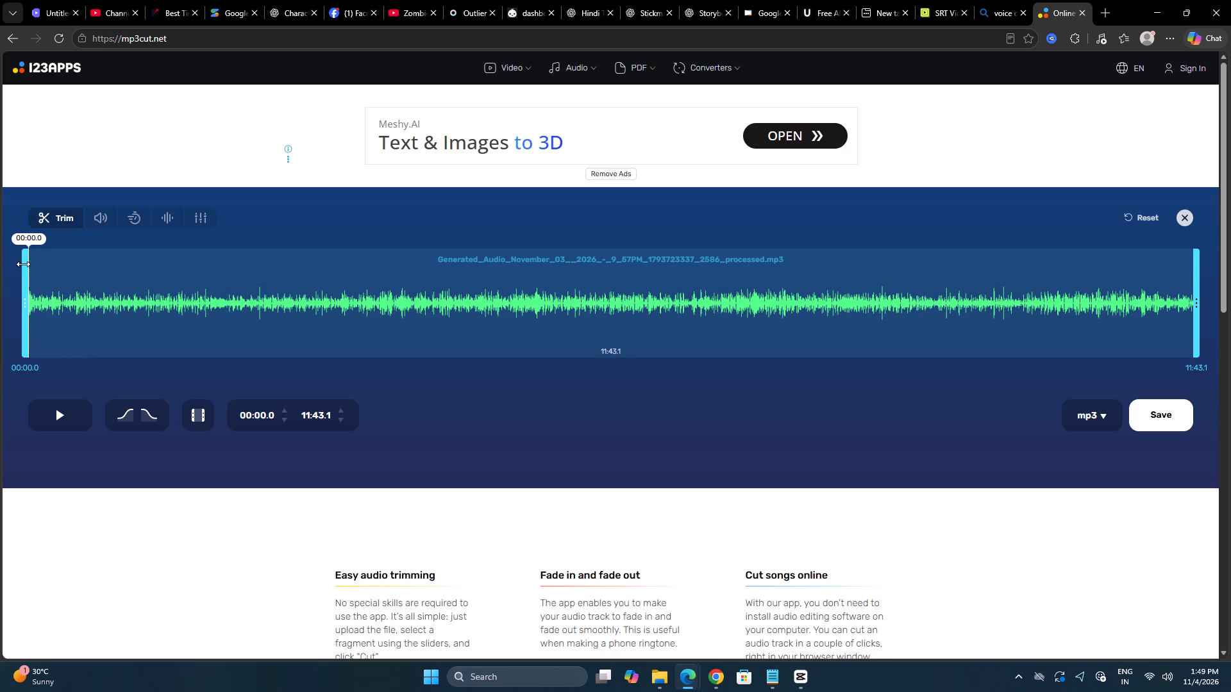
# Move the narration's trim start to about 05:56 and briefly play the audio from there.
pyautogui.moveTo(28, 263); pyautogui.dragTo(694, 298)
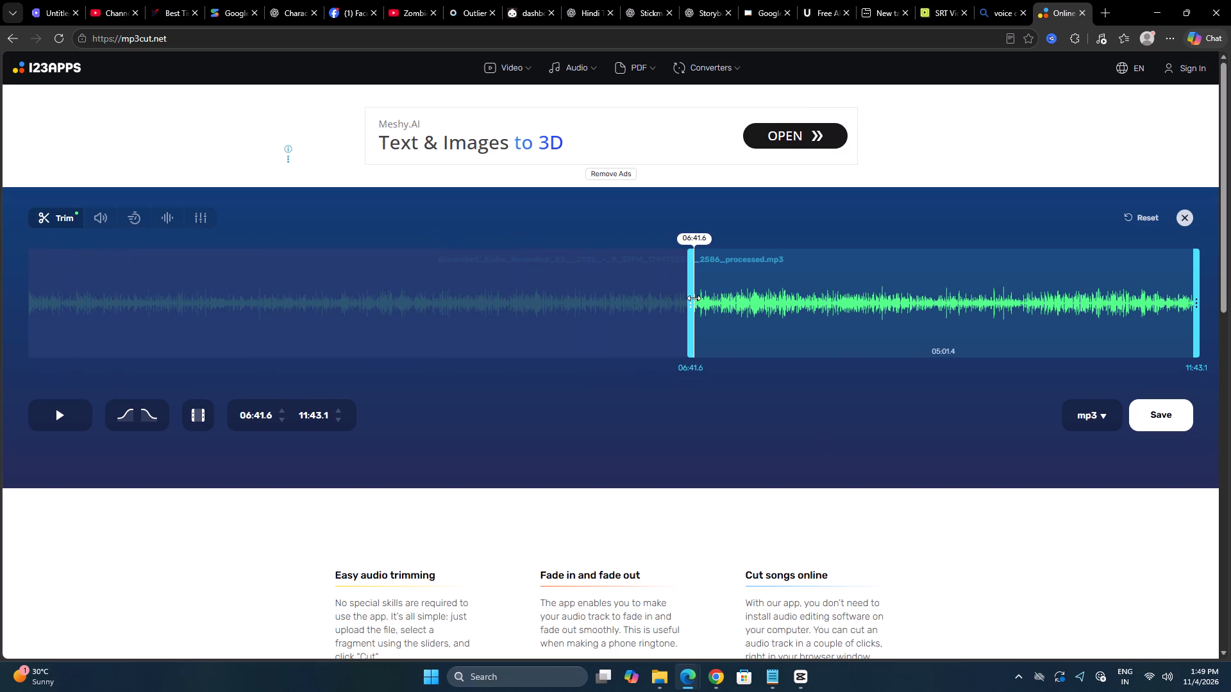
pyautogui.moveTo(694, 298); pyautogui.dragTo(618, 298)
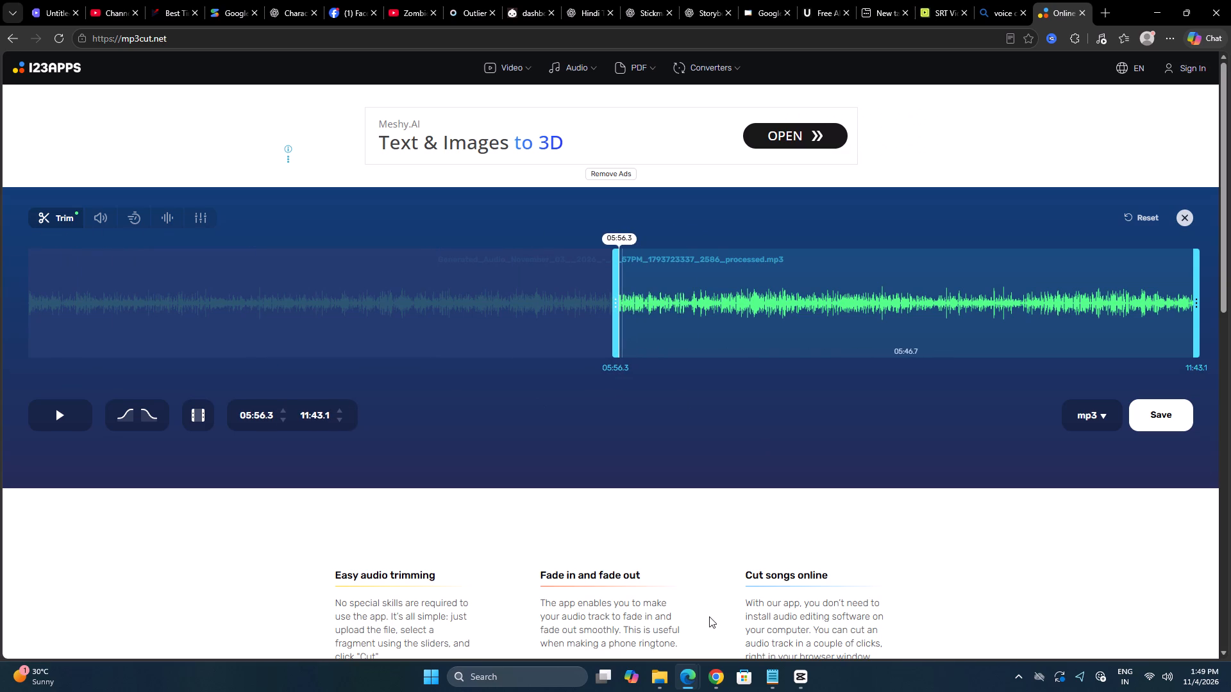
pyautogui.click(58, 420)
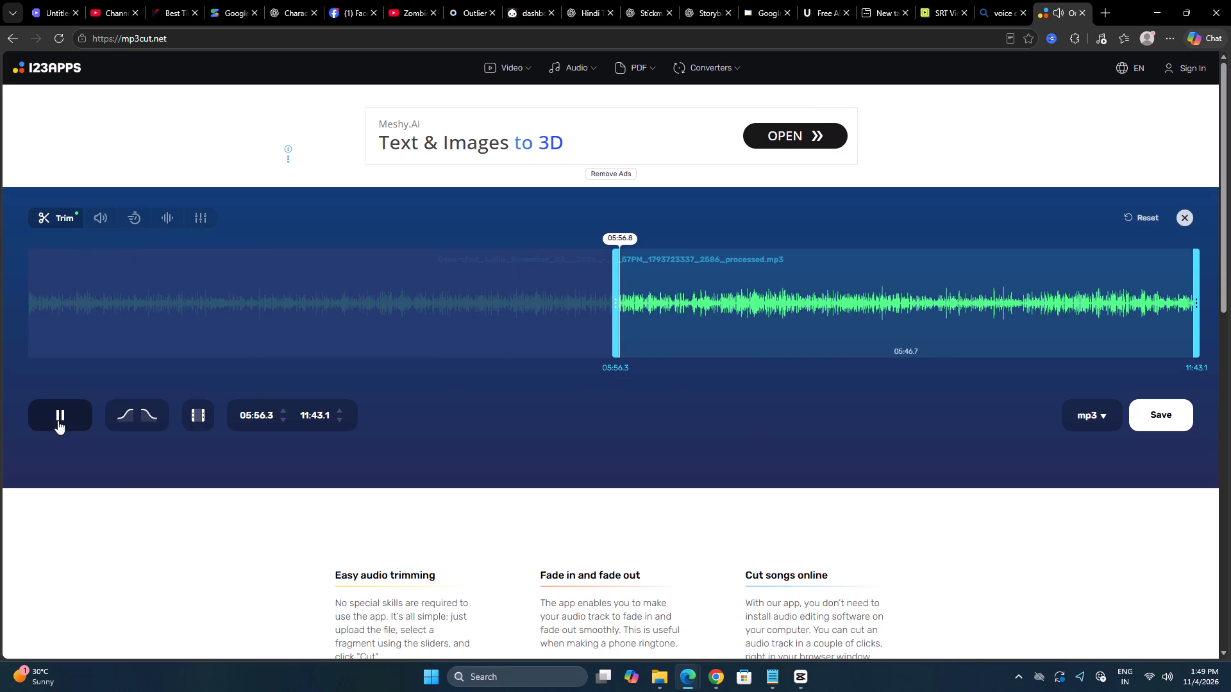
pyautogui.click(58, 420)
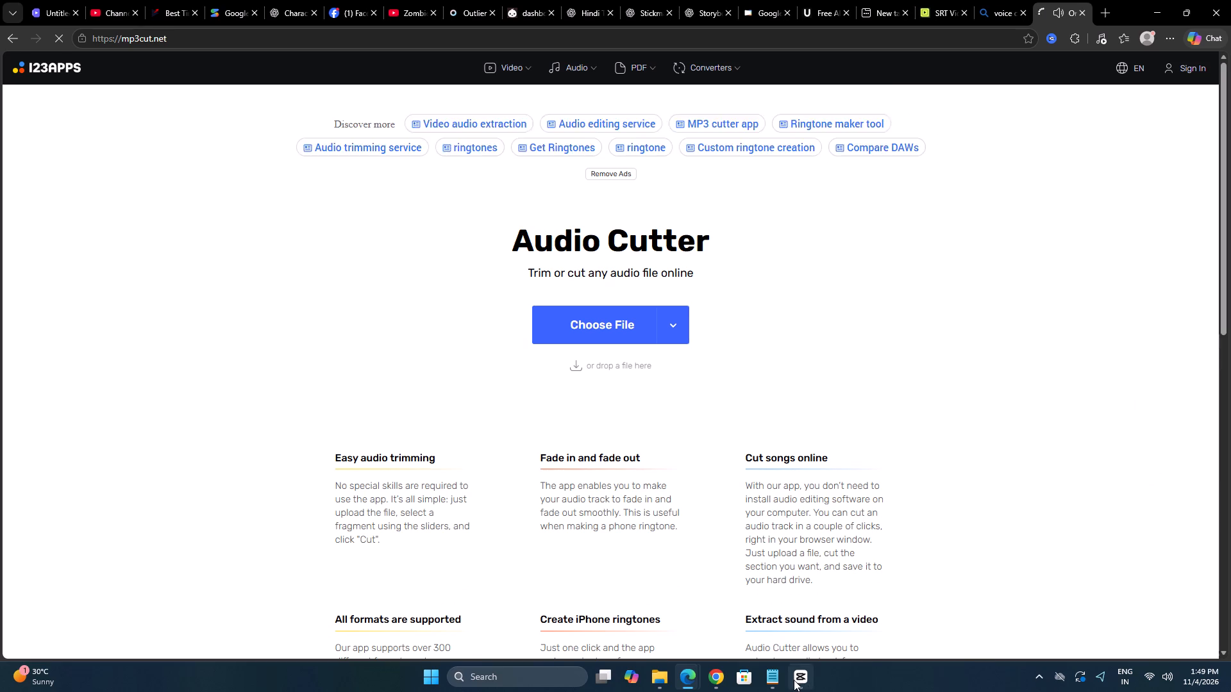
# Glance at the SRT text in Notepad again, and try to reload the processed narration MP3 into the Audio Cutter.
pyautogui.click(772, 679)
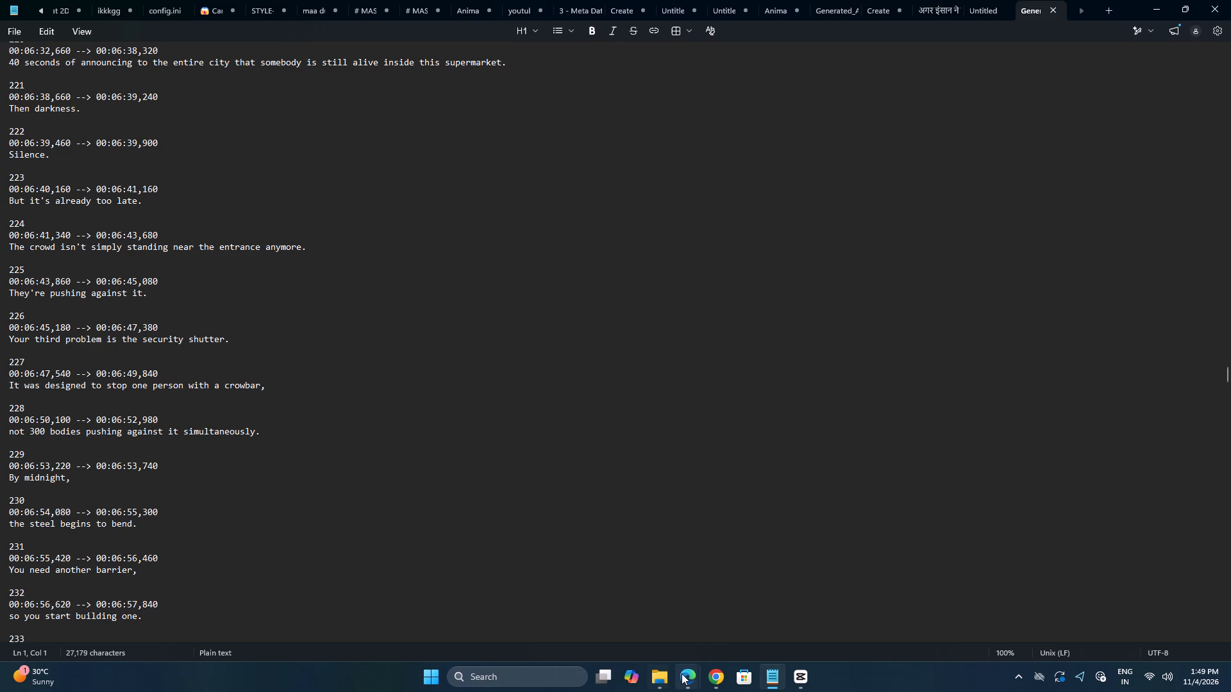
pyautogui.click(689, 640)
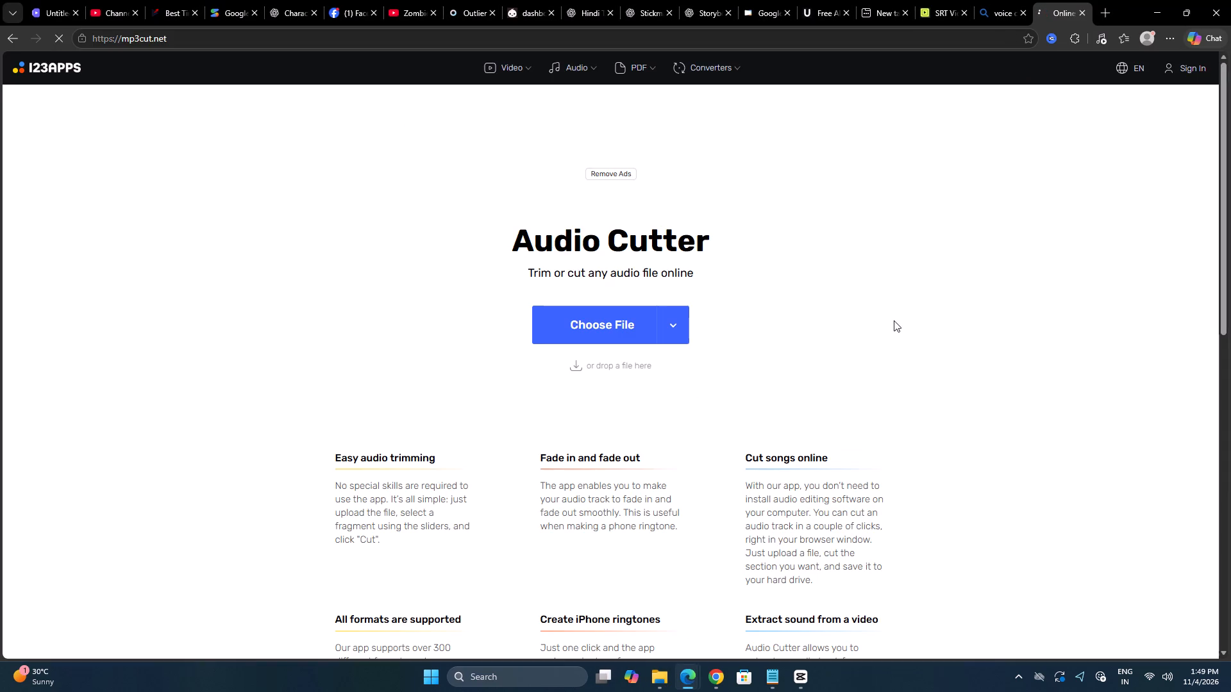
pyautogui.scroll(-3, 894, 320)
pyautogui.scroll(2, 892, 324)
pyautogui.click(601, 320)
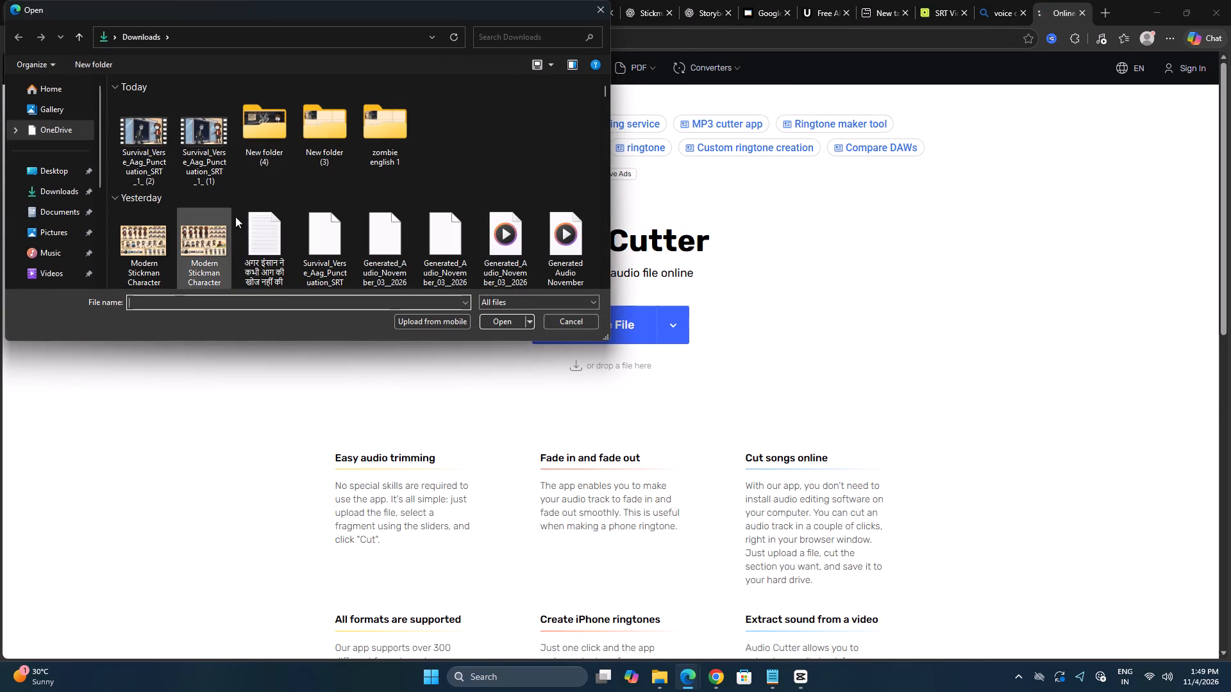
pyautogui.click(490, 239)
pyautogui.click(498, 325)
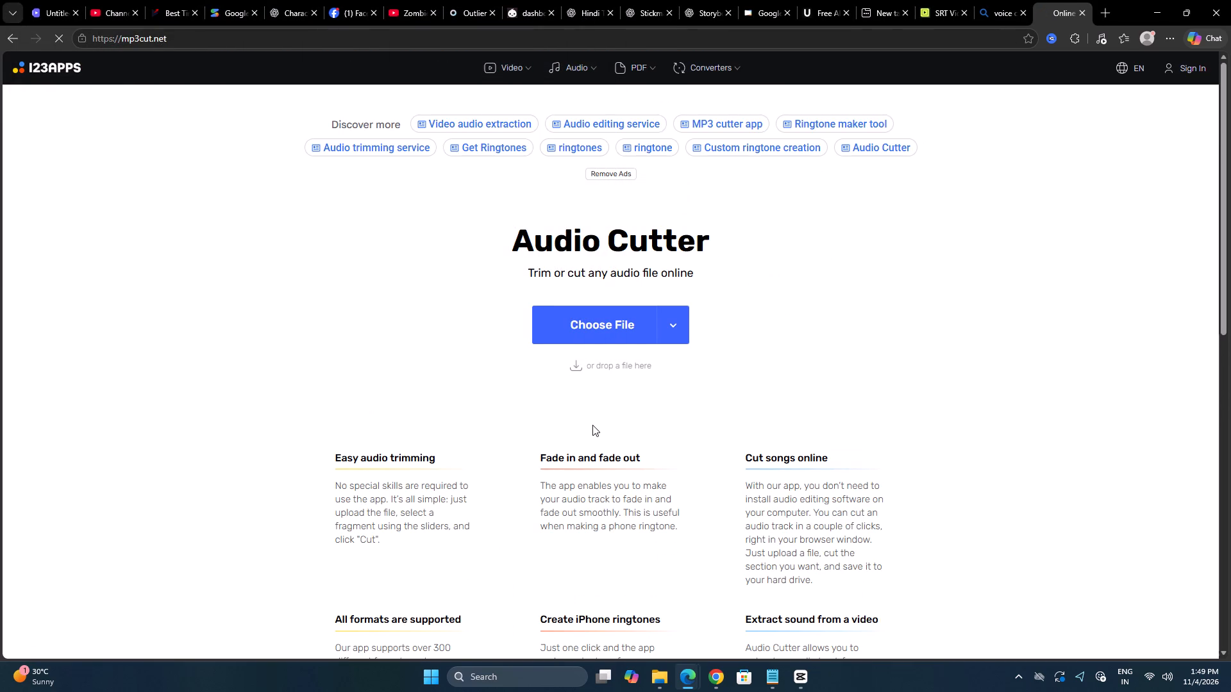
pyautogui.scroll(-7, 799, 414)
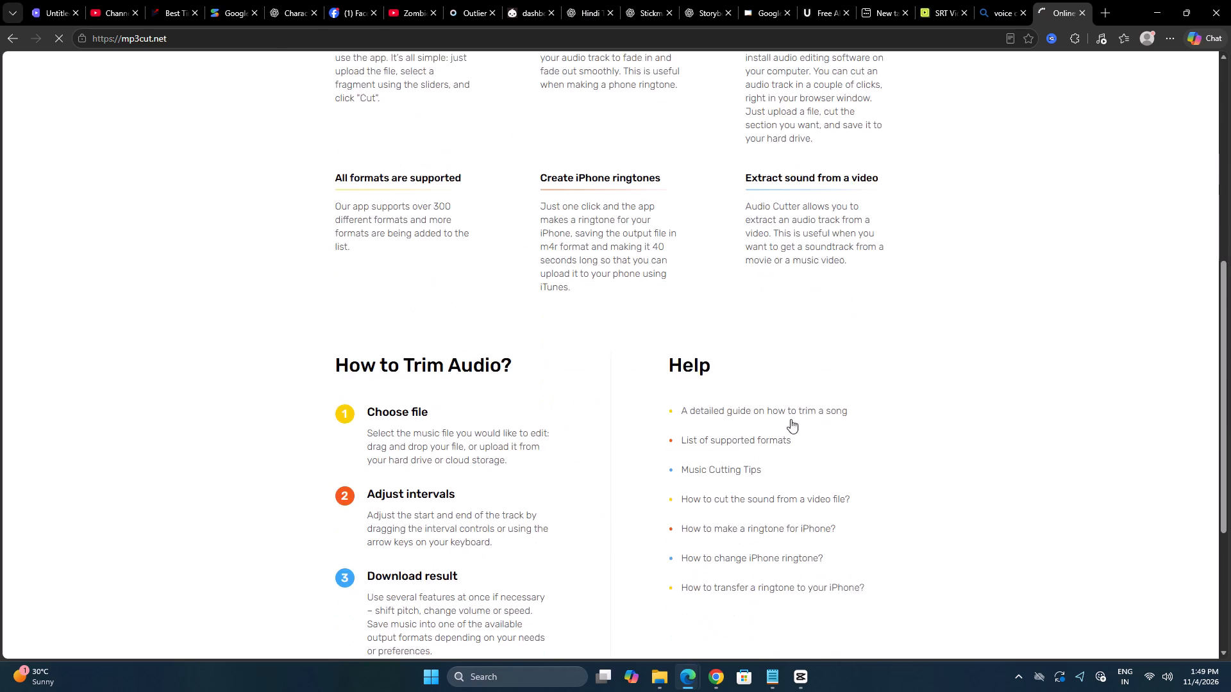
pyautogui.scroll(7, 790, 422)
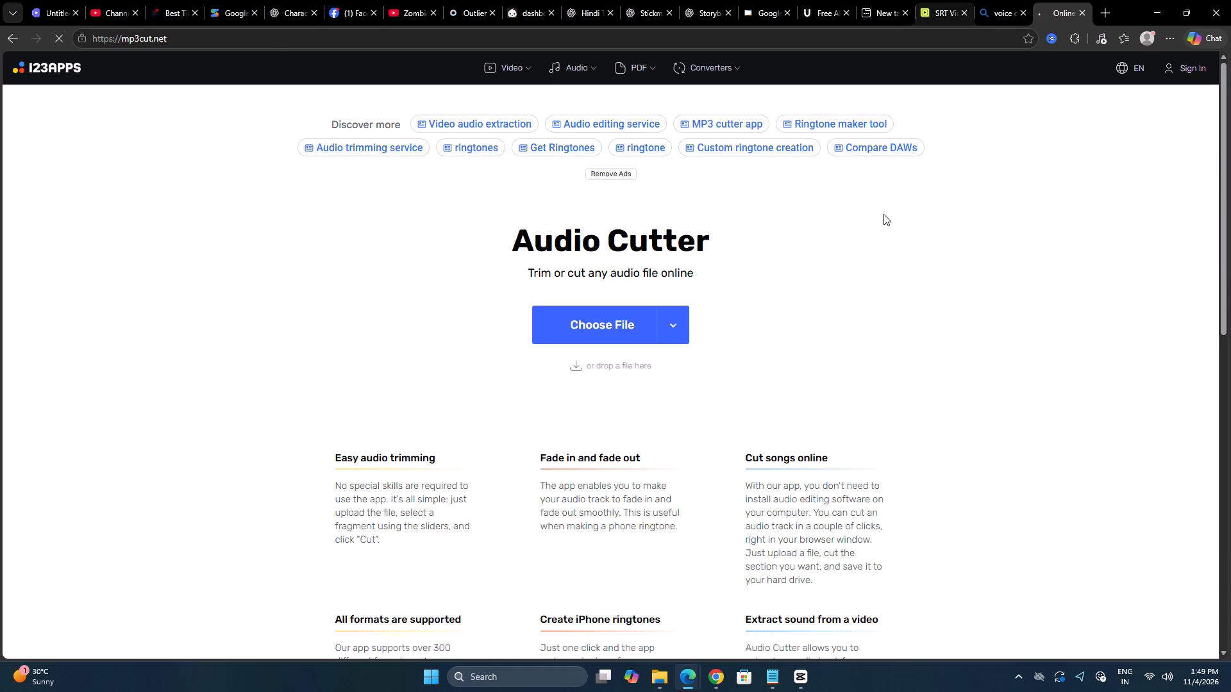
# Reopen Online MP3 Cutter from the search results in place of the current tab, and try to load the processed narration MP3.
pyautogui.click(1080, 15)
pyautogui.click(301, 288)
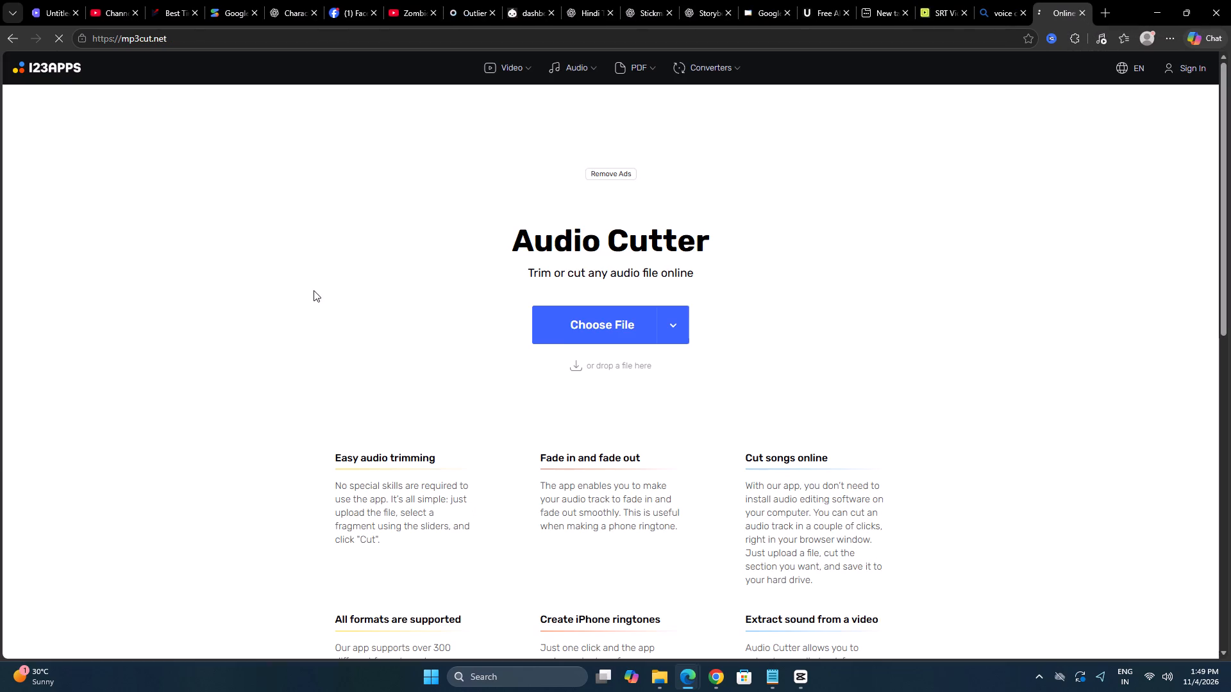
pyautogui.click(630, 331)
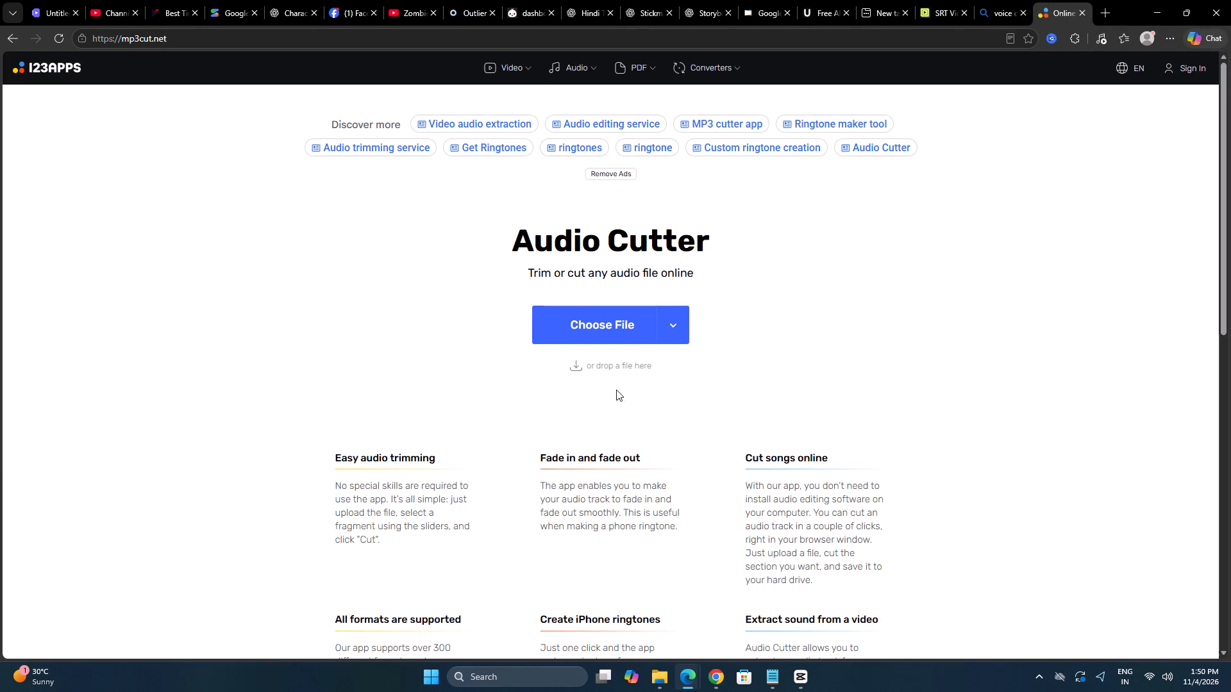
pyautogui.click(610, 317)
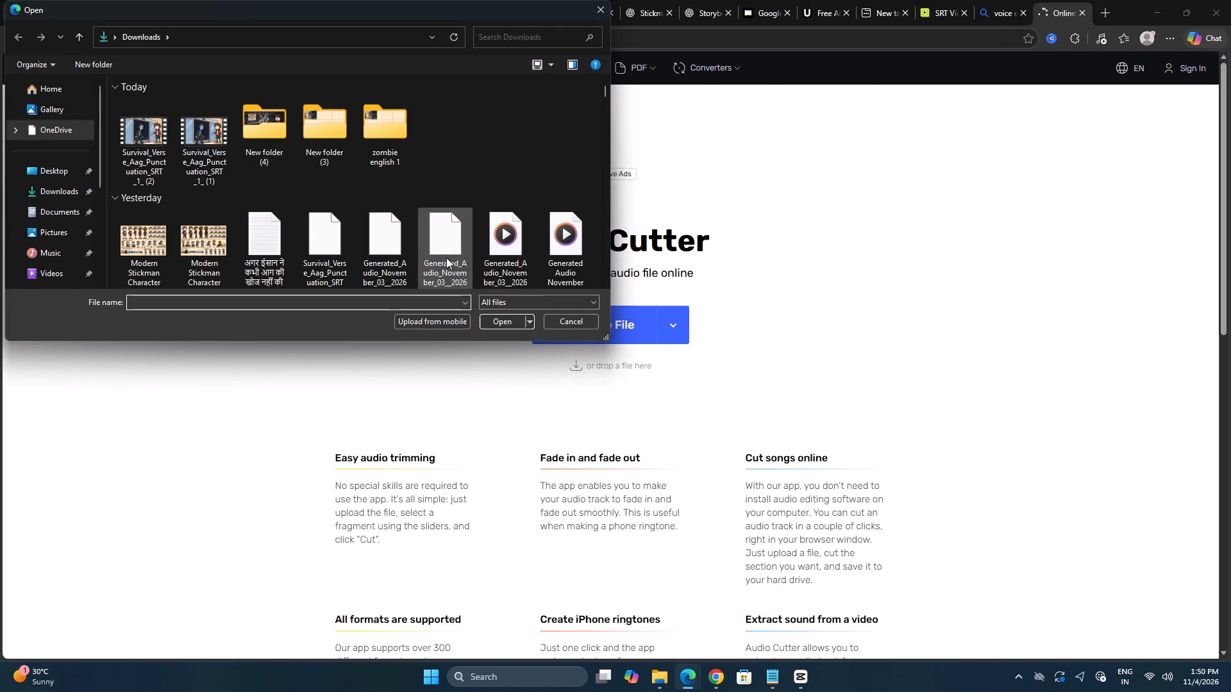
pyautogui.click(507, 259)
pyautogui.click(505, 321)
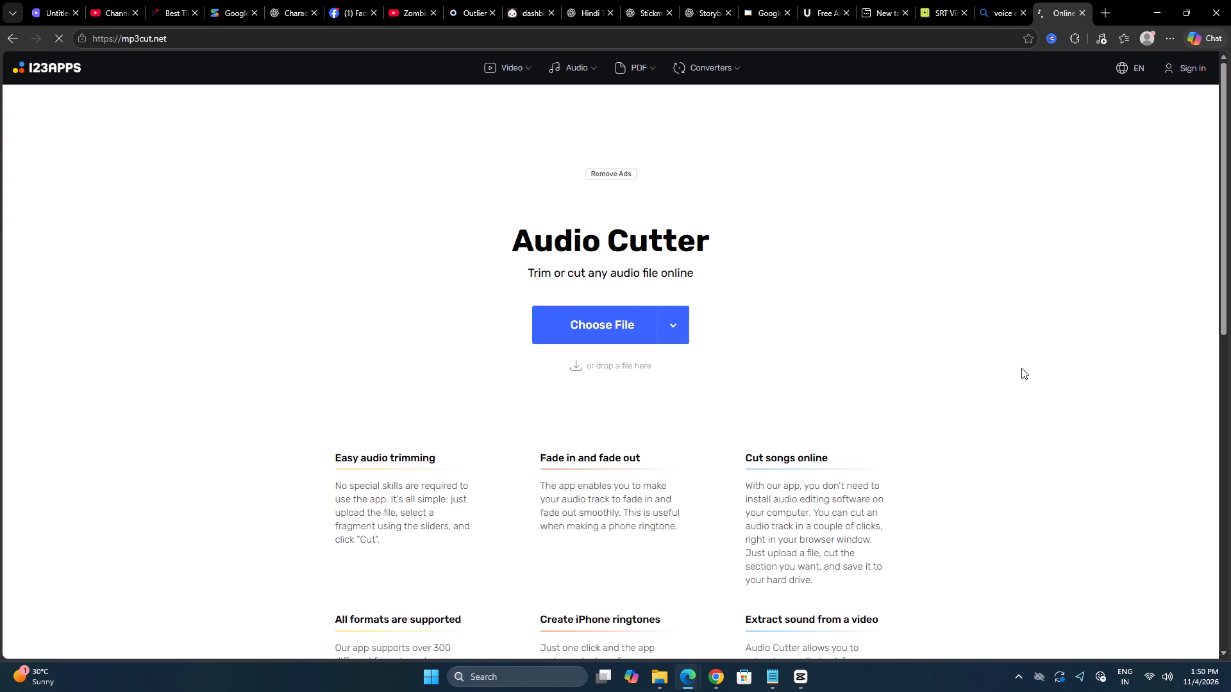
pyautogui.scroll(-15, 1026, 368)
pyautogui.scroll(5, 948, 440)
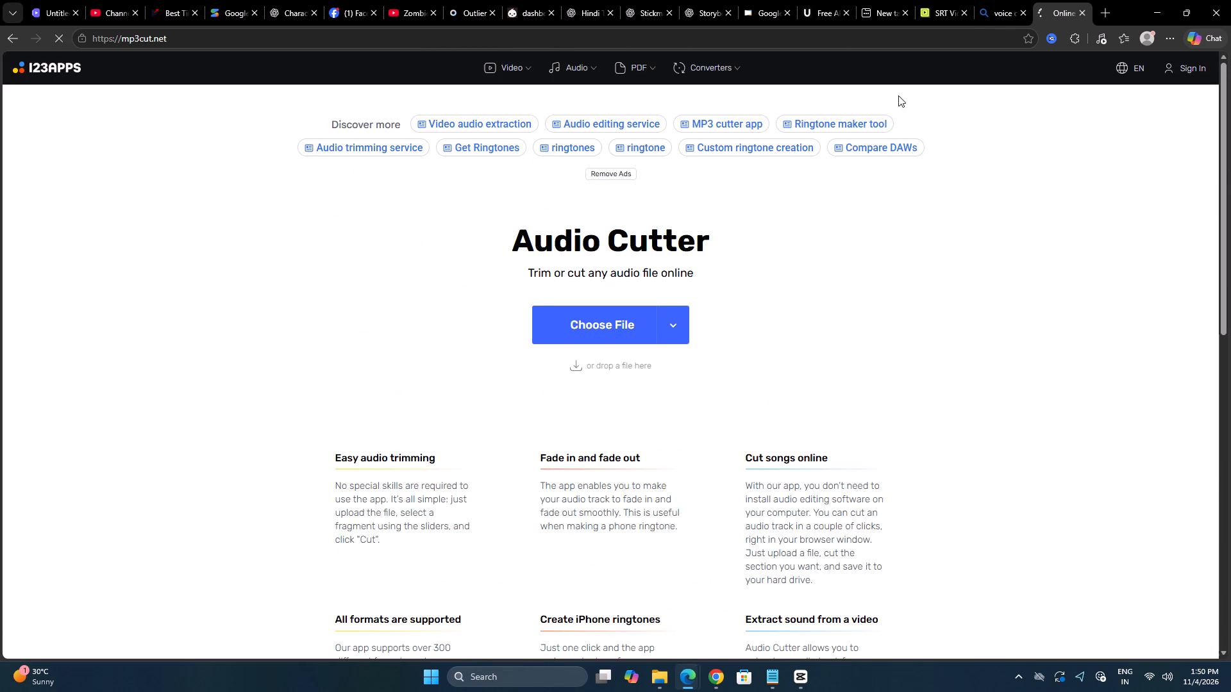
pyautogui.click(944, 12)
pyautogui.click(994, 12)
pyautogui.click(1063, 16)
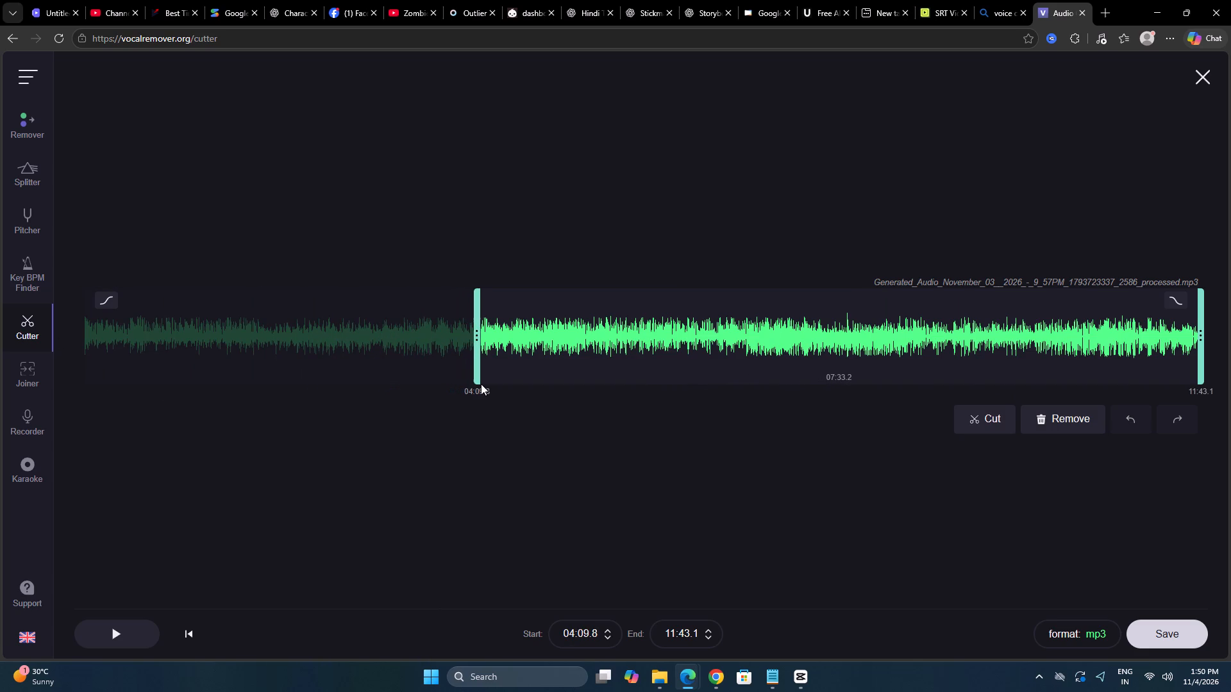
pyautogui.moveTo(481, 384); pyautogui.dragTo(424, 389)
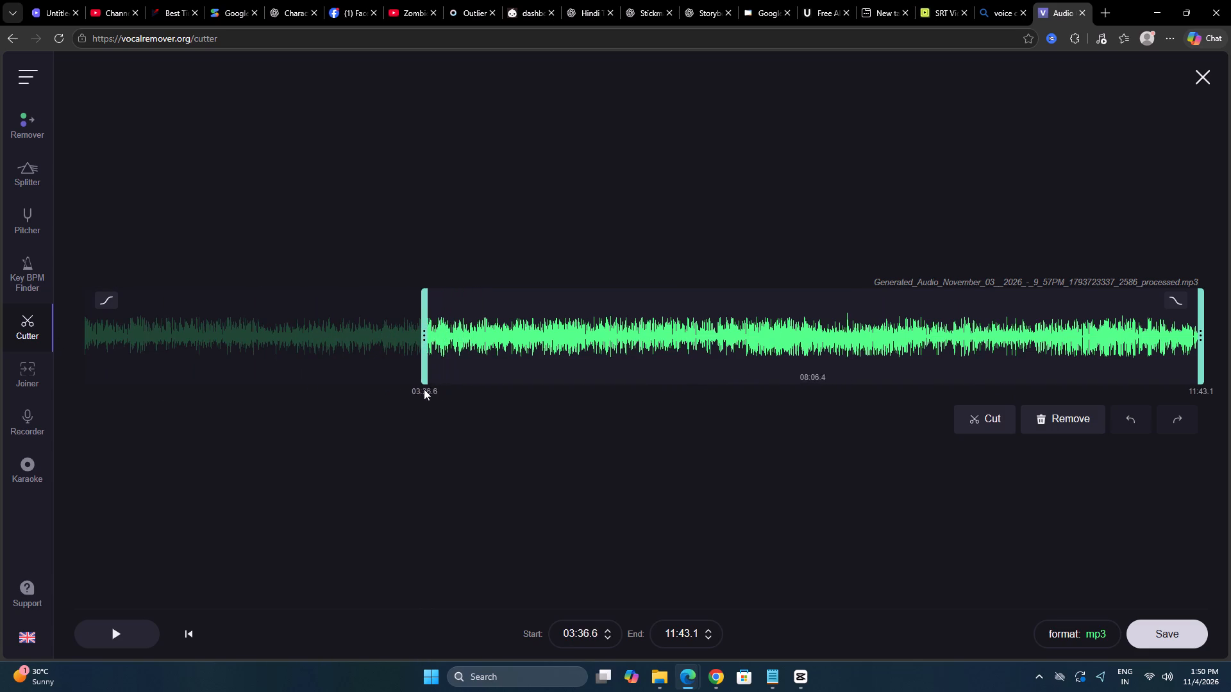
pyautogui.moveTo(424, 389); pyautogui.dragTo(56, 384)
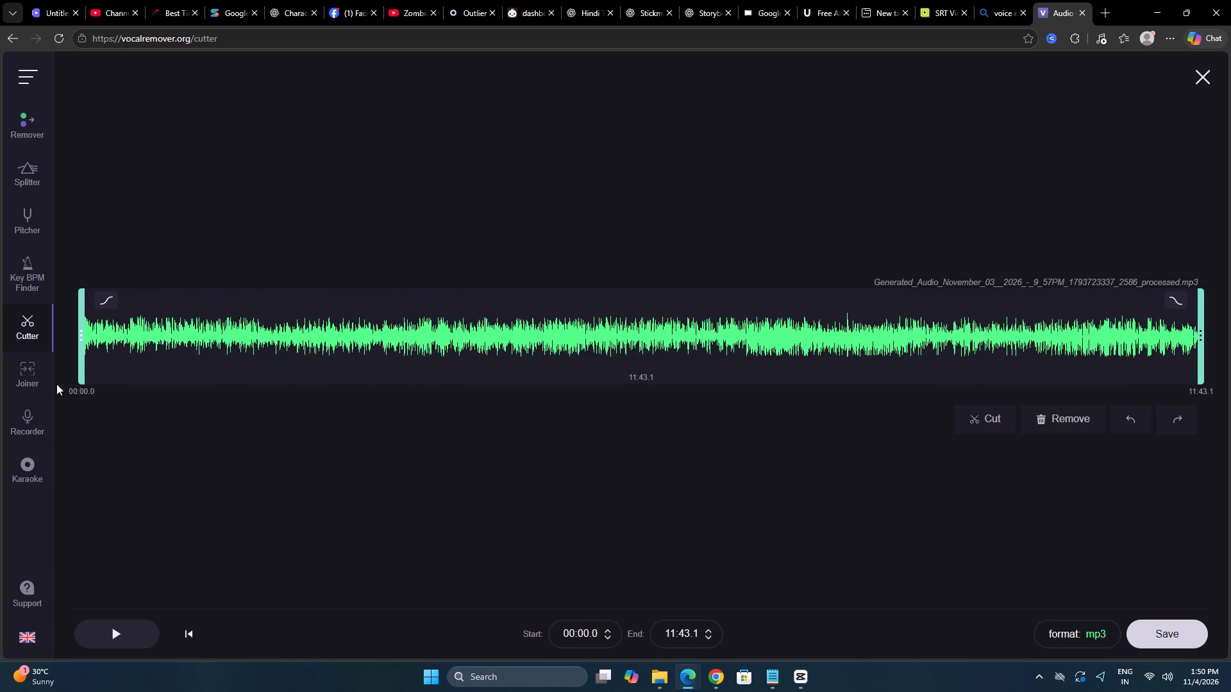
# Move the narration's trim start to about 05:43 and play the audio from there.
pyautogui.moveTo(56, 384); pyautogui.dragTo(267, 384)
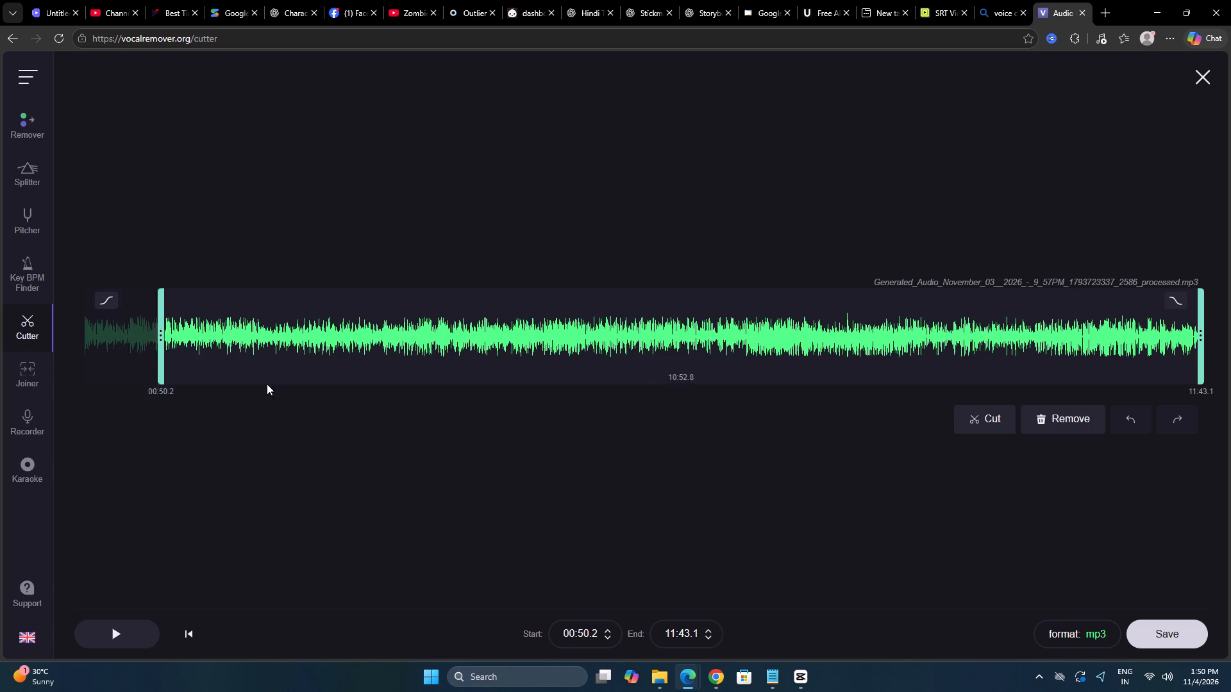
pyautogui.moveTo(267, 384); pyautogui.dragTo(608, 402)
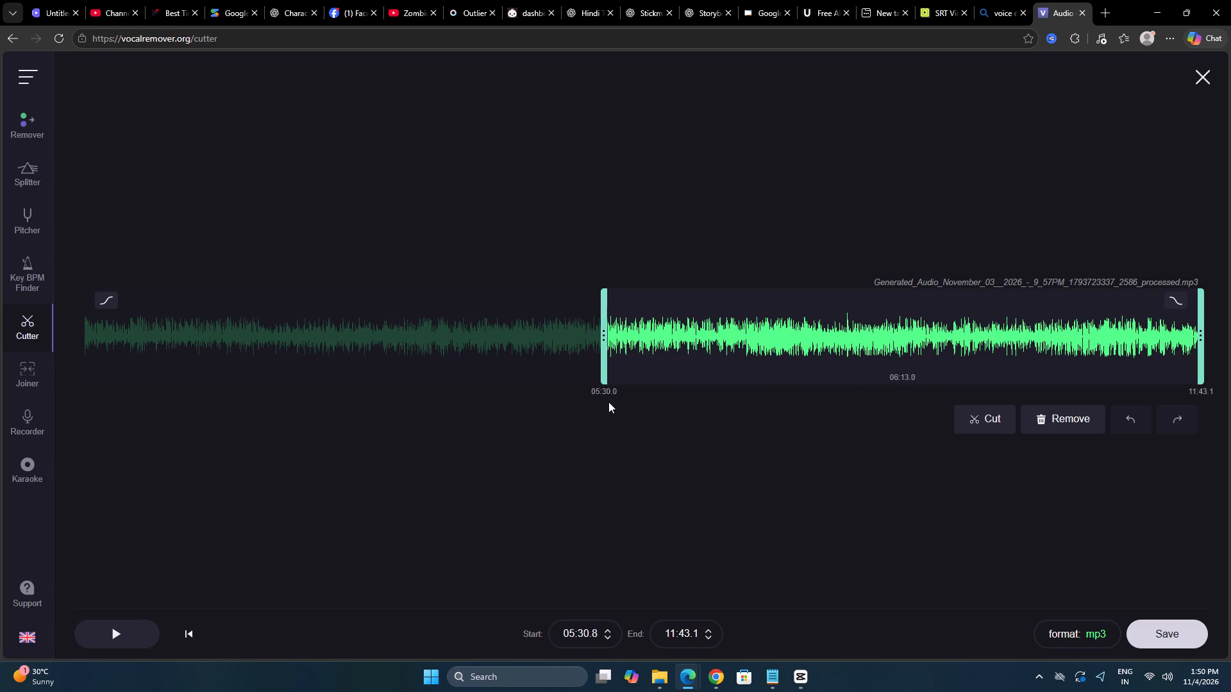
pyautogui.moveTo(608, 402); pyautogui.dragTo(628, 402)
pyautogui.press('space')
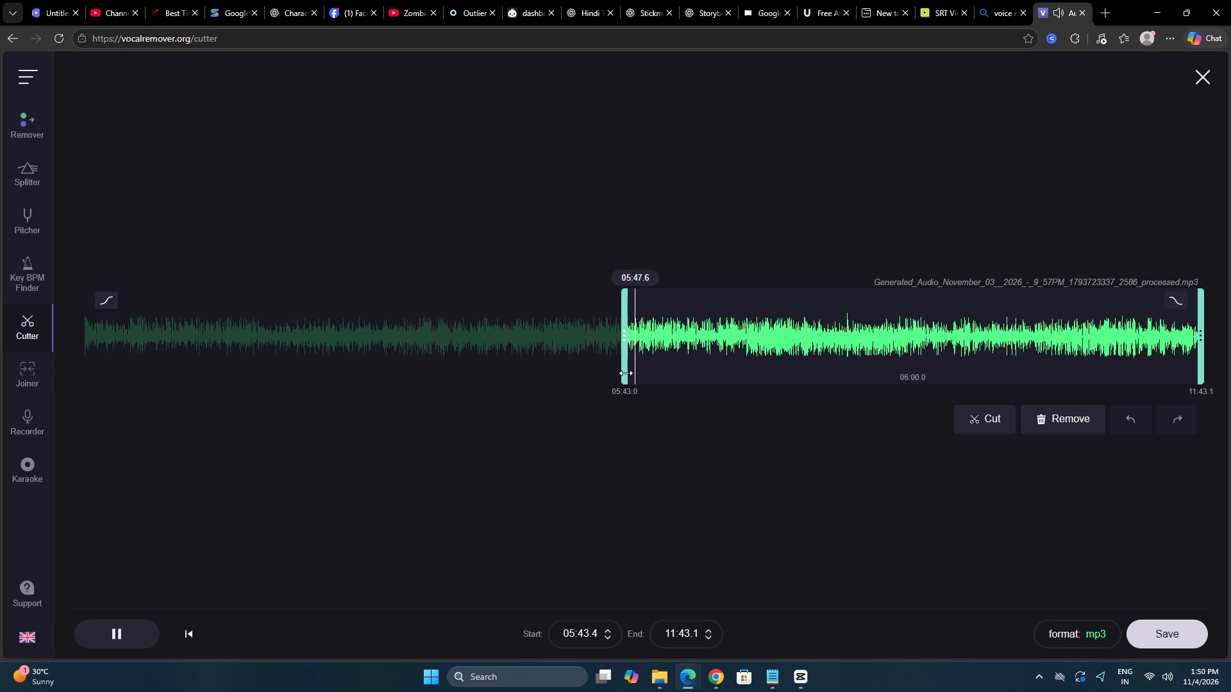
# Sample the playing narration at different trim start points, settle at about 06:34, listen from there, and pause.
pyautogui.moveTo(626, 373); pyautogui.dragTo(582, 373)
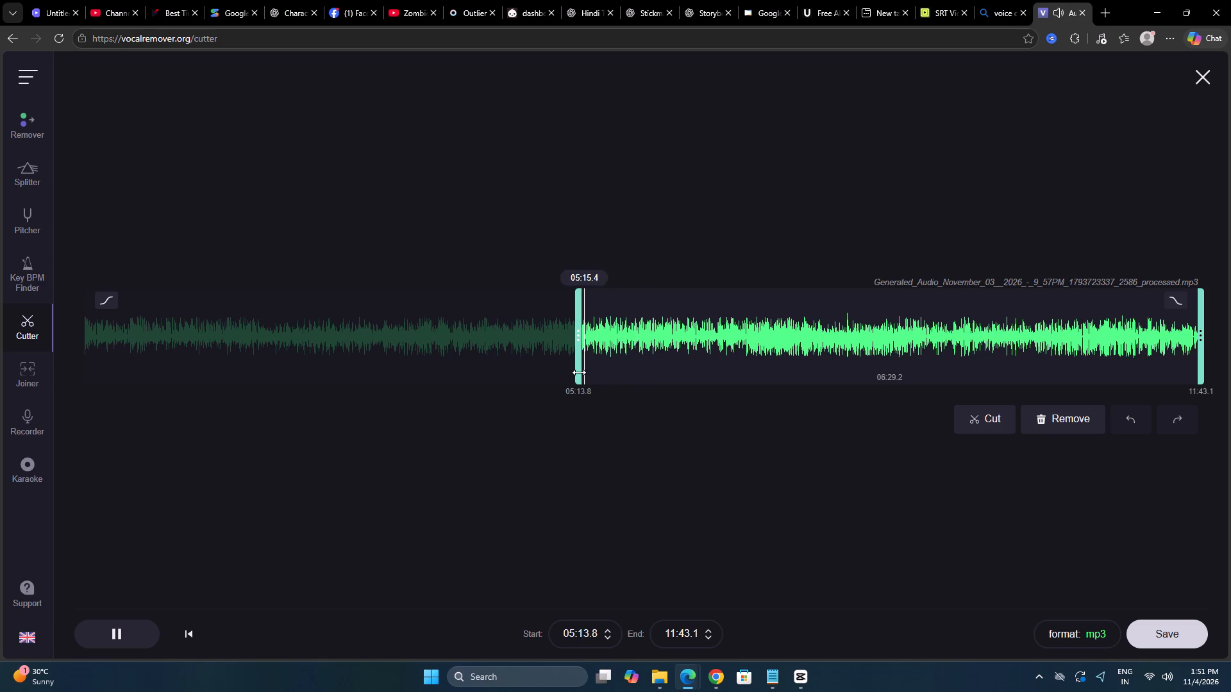
pyautogui.moveTo(579, 372); pyautogui.dragTo(602, 372)
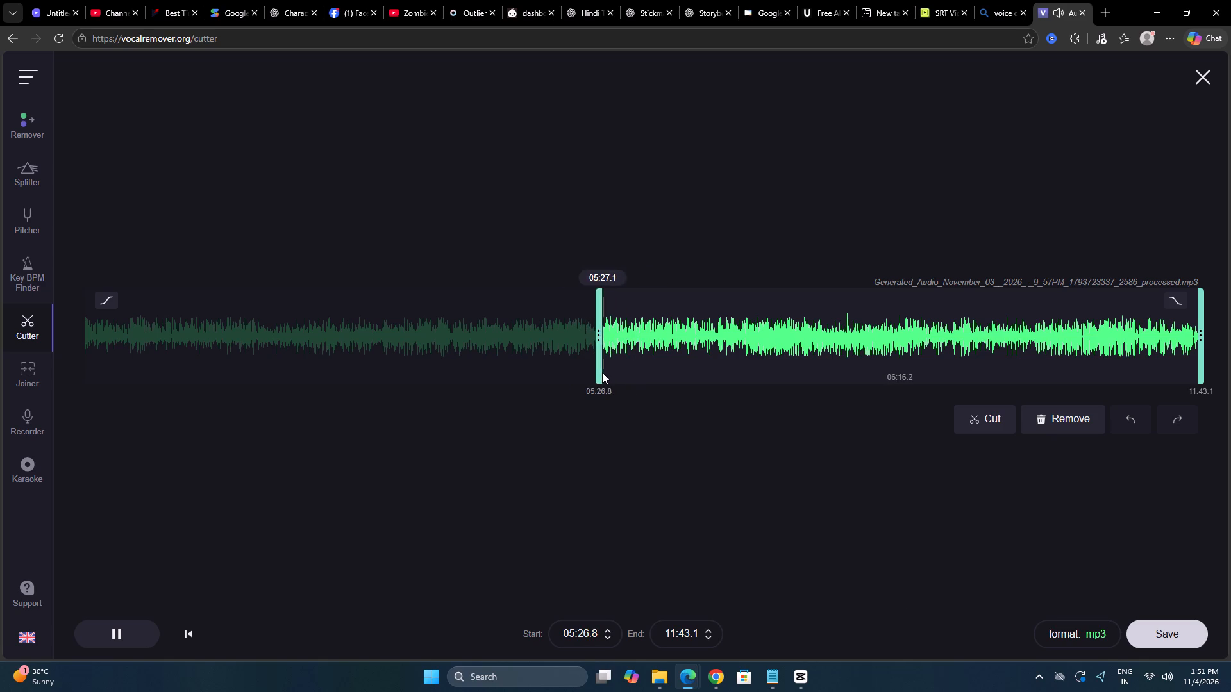
pyautogui.moveTo(602, 372); pyautogui.dragTo(610, 373)
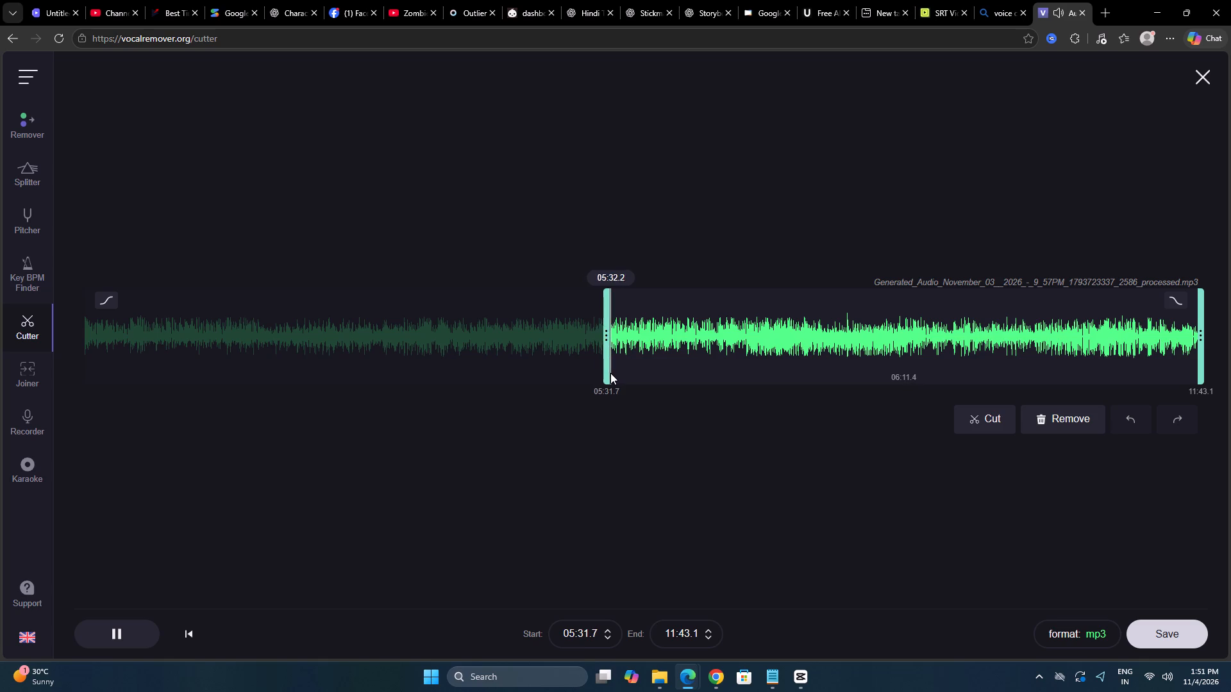
pyautogui.moveTo(610, 373); pyautogui.dragTo(625, 374)
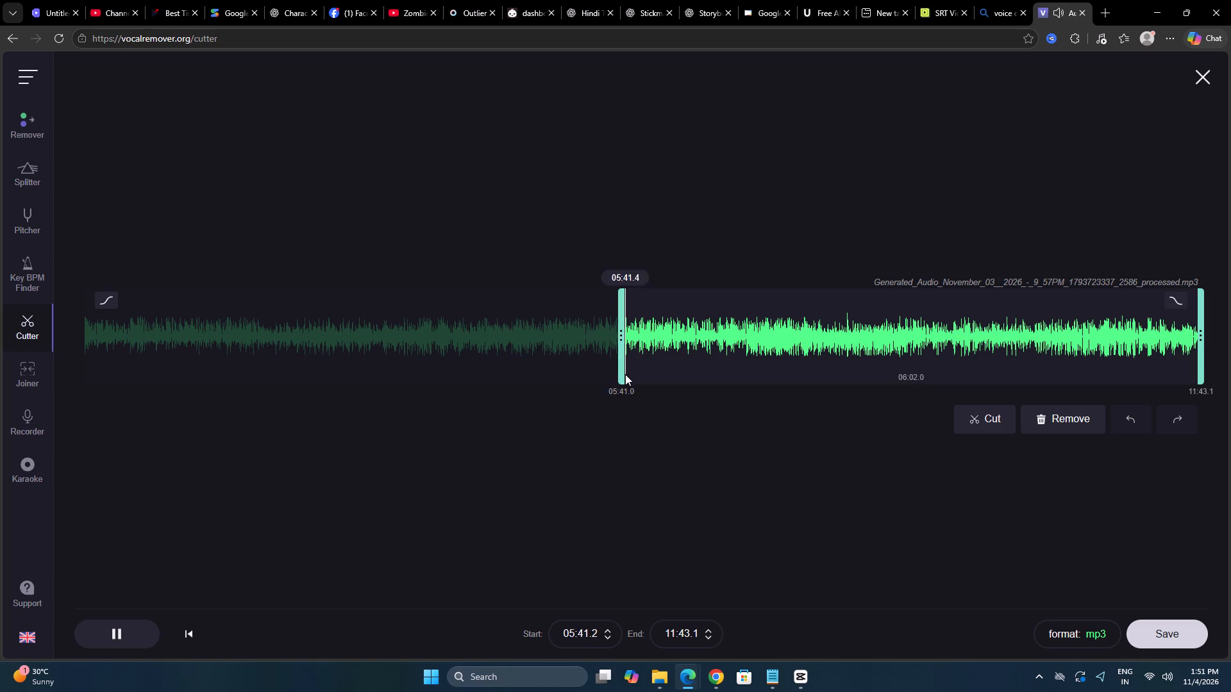
pyautogui.moveTo(625, 374); pyautogui.dragTo(646, 374)
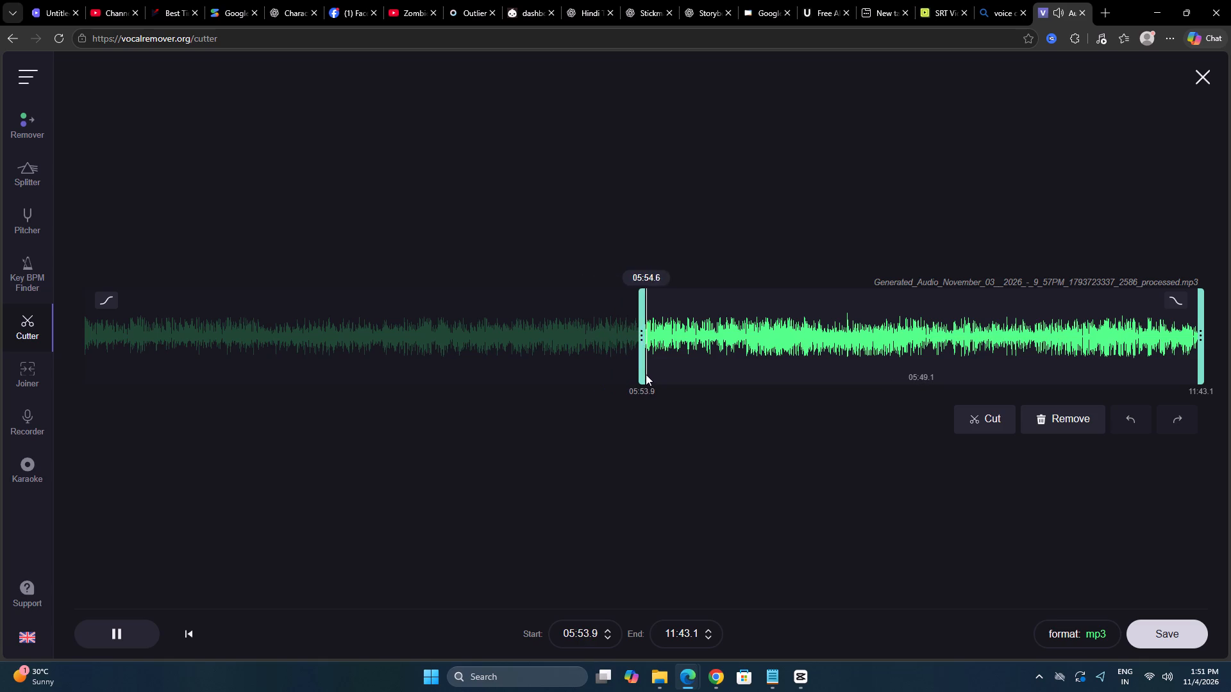
pyautogui.moveTo(646, 374); pyautogui.dragTo(698, 376)
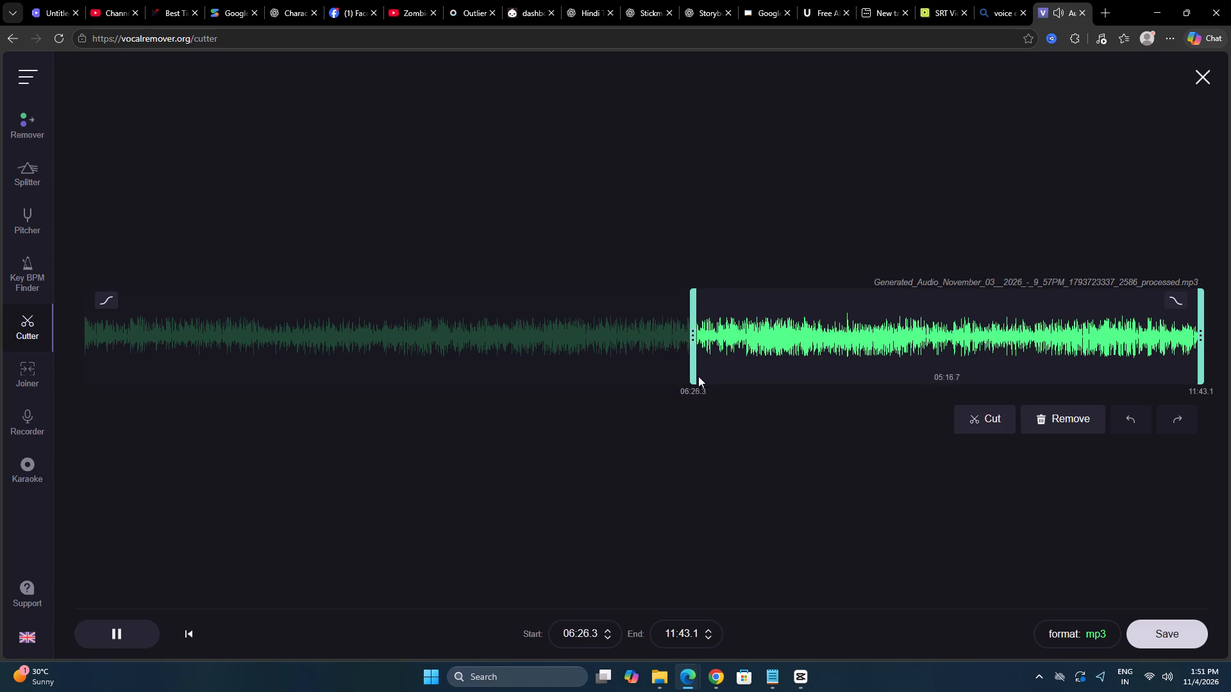
pyautogui.moveTo(698, 376); pyautogui.dragTo(736, 380)
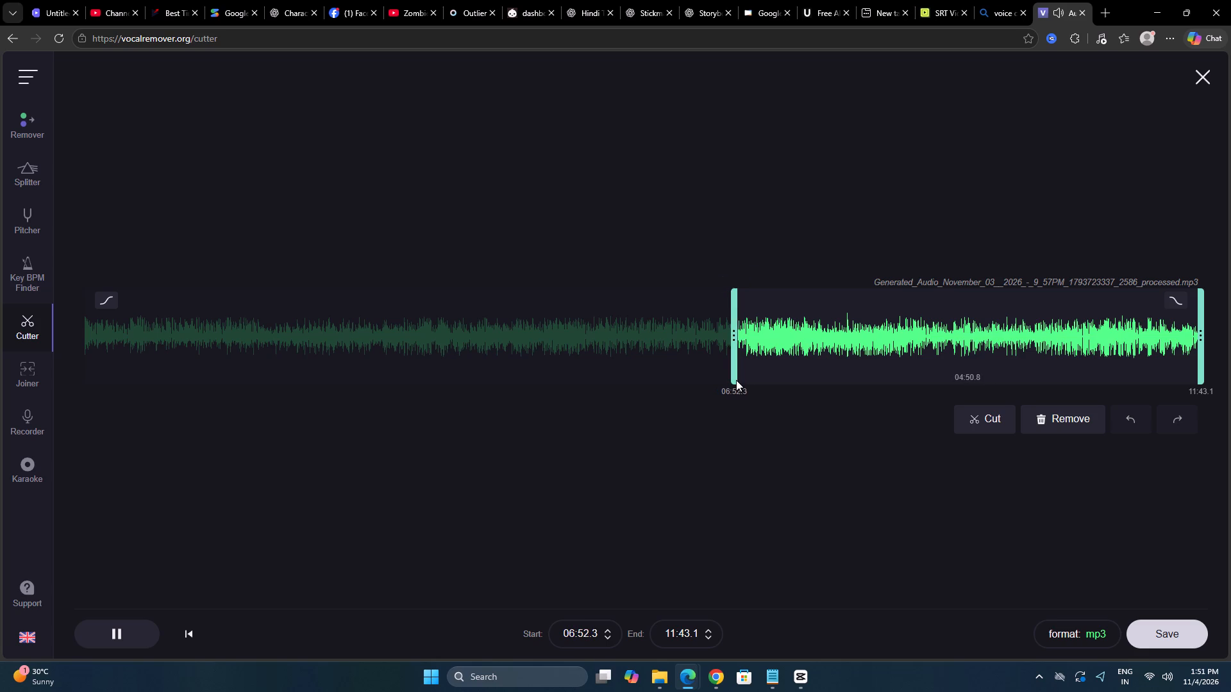
pyautogui.moveTo(736, 380); pyautogui.dragTo(718, 380)
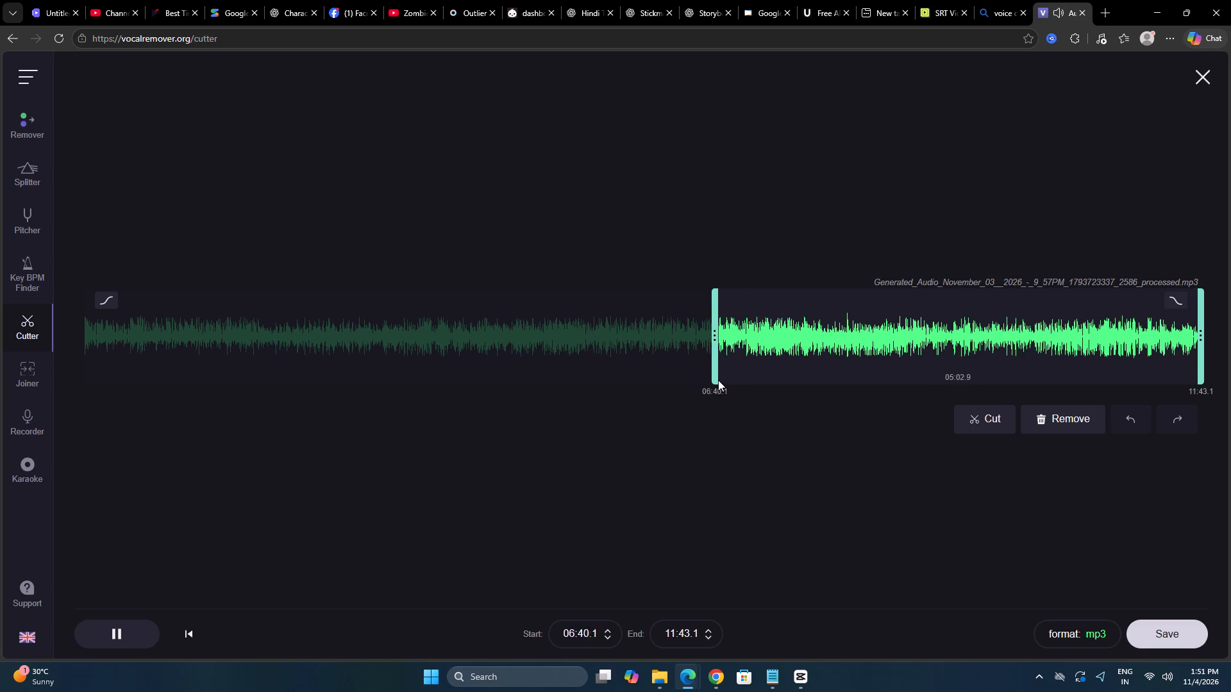
pyautogui.moveTo(718, 380); pyautogui.dragTo(709, 380)
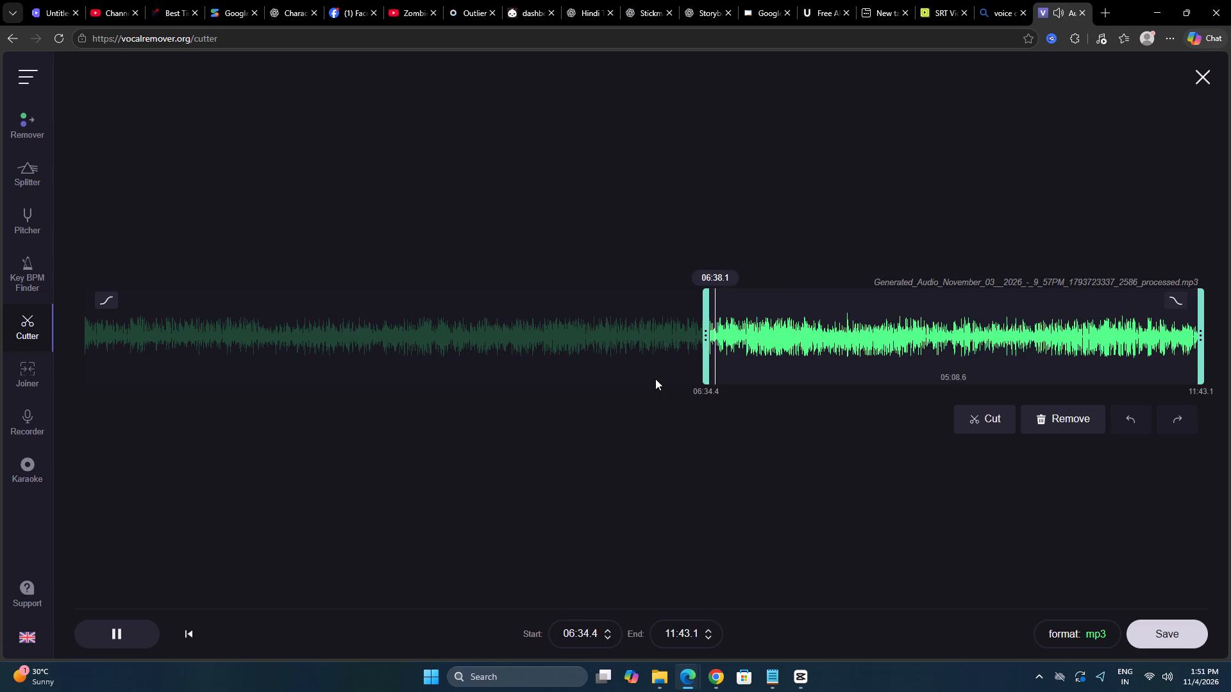
pyautogui.click(113, 639)
# Move the trim start to about 06:40 and listen to the narration from there.
pyautogui.moveTo(707, 300); pyautogui.dragTo(718, 300)
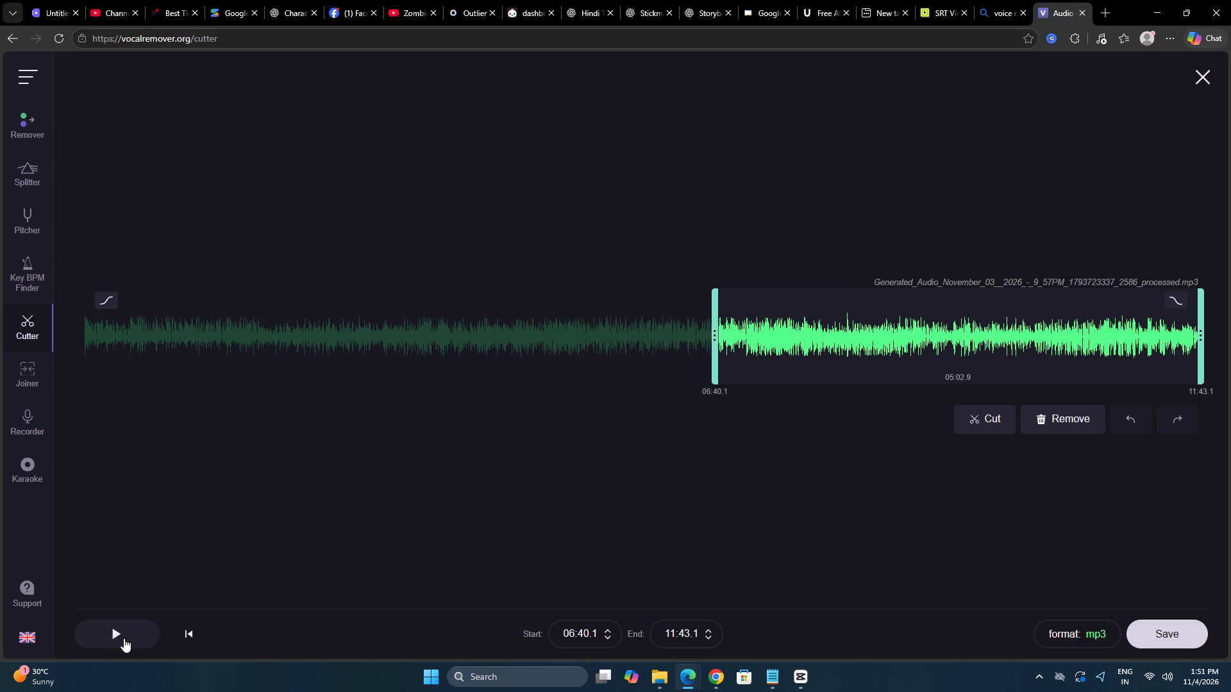
pyautogui.click(124, 638)
pyautogui.click(124, 638)
pyautogui.click(139, 632)
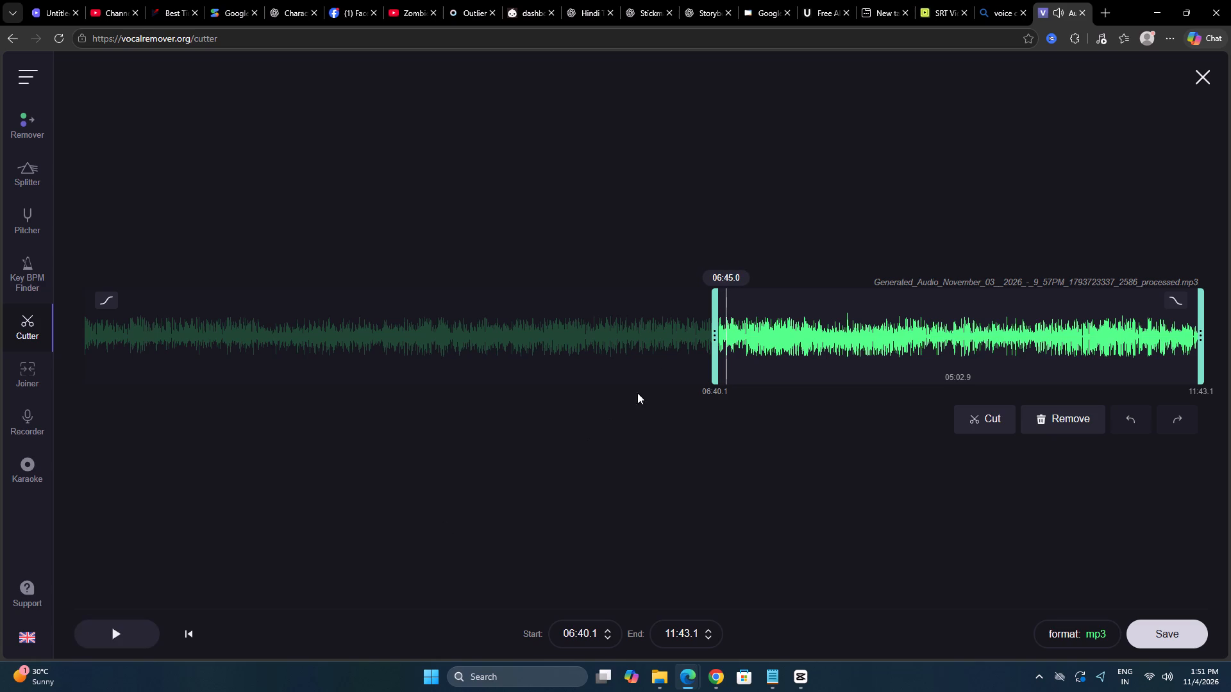
# Set the trim start to about 06:45, preview it briefly, and cut the narration to the section from there to the end.
pyautogui.moveTo(714, 309); pyautogui.dragTo(726, 309)
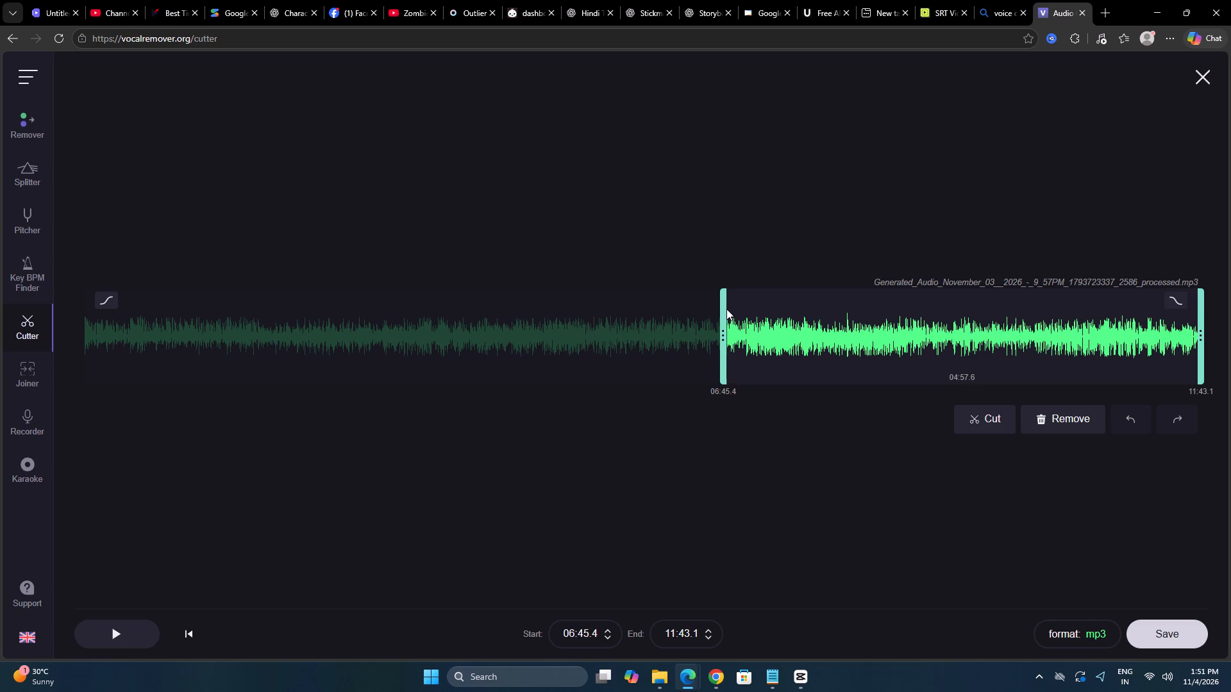
pyautogui.moveTo(726, 309); pyautogui.dragTo(726, 309)
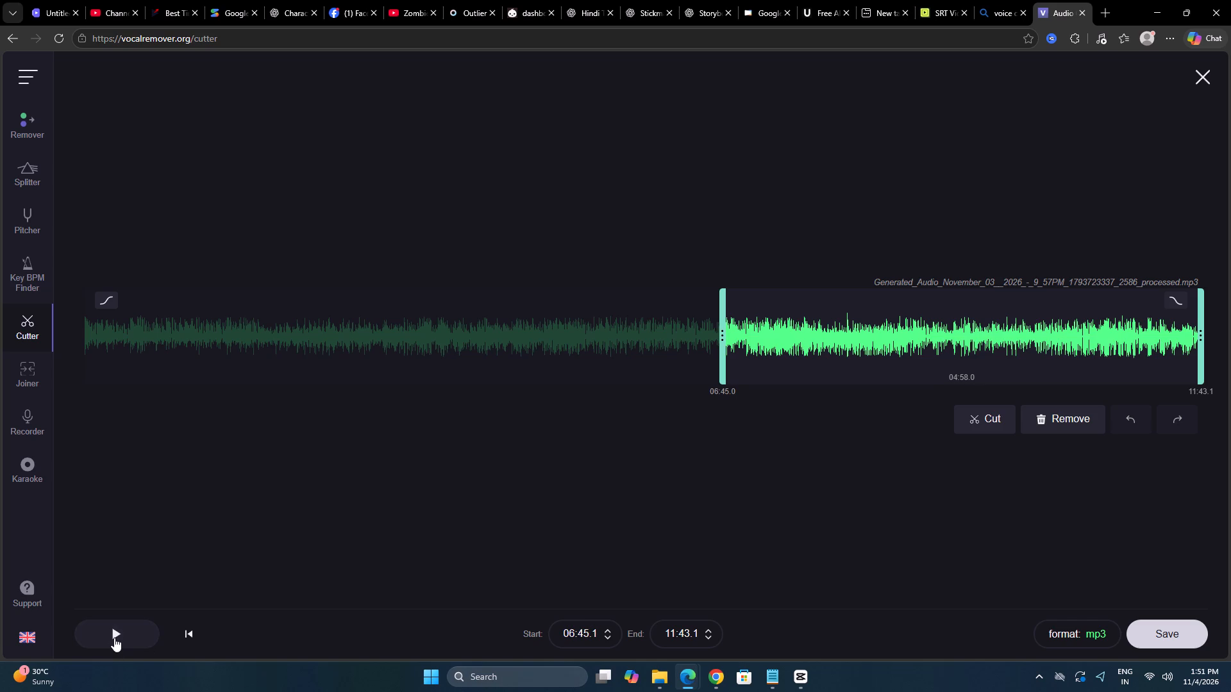
pyautogui.click(114, 638)
pyautogui.click(114, 638)
pyautogui.click(988, 426)
# Briefly preview the start of the cut narration and save it as an MP3 file.
pyautogui.click(109, 639)
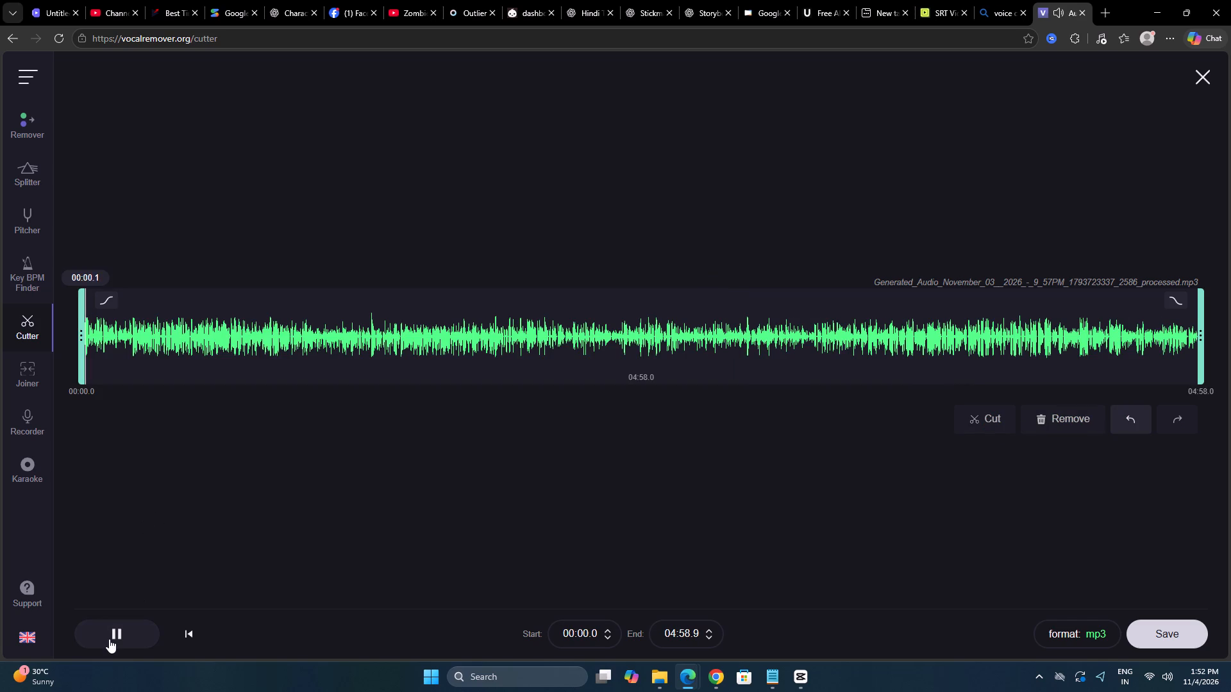
pyautogui.click(109, 639)
pyautogui.click(1153, 639)
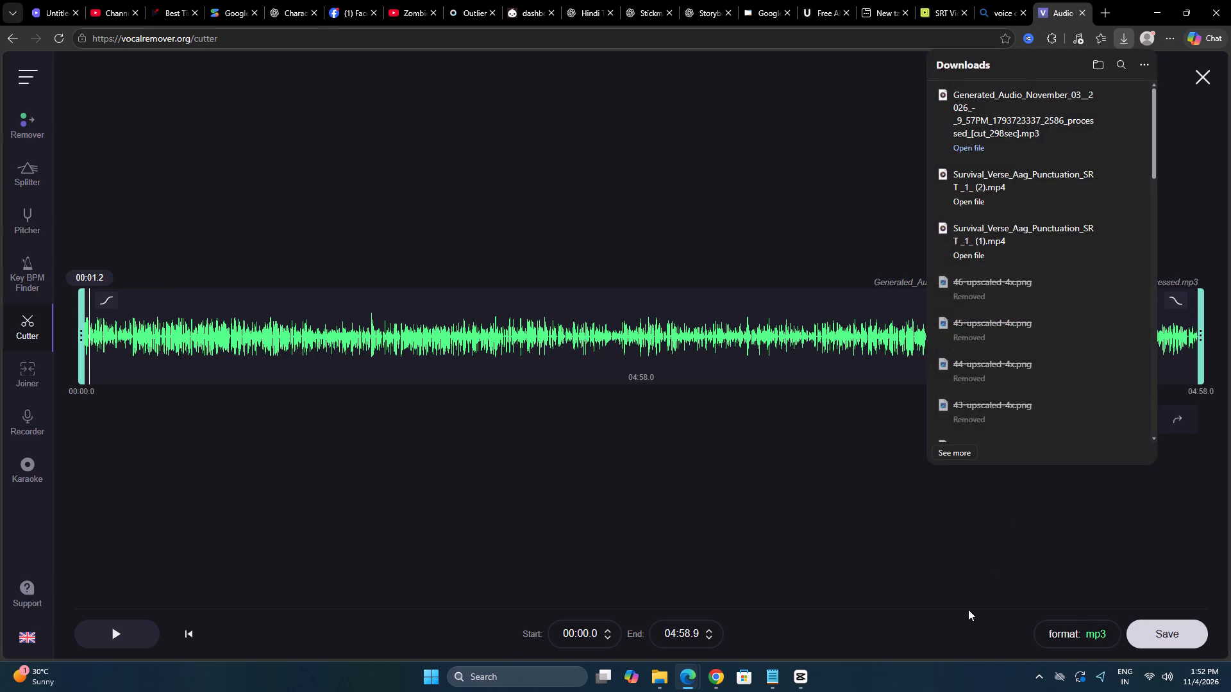
pyautogui.click(939, 566)
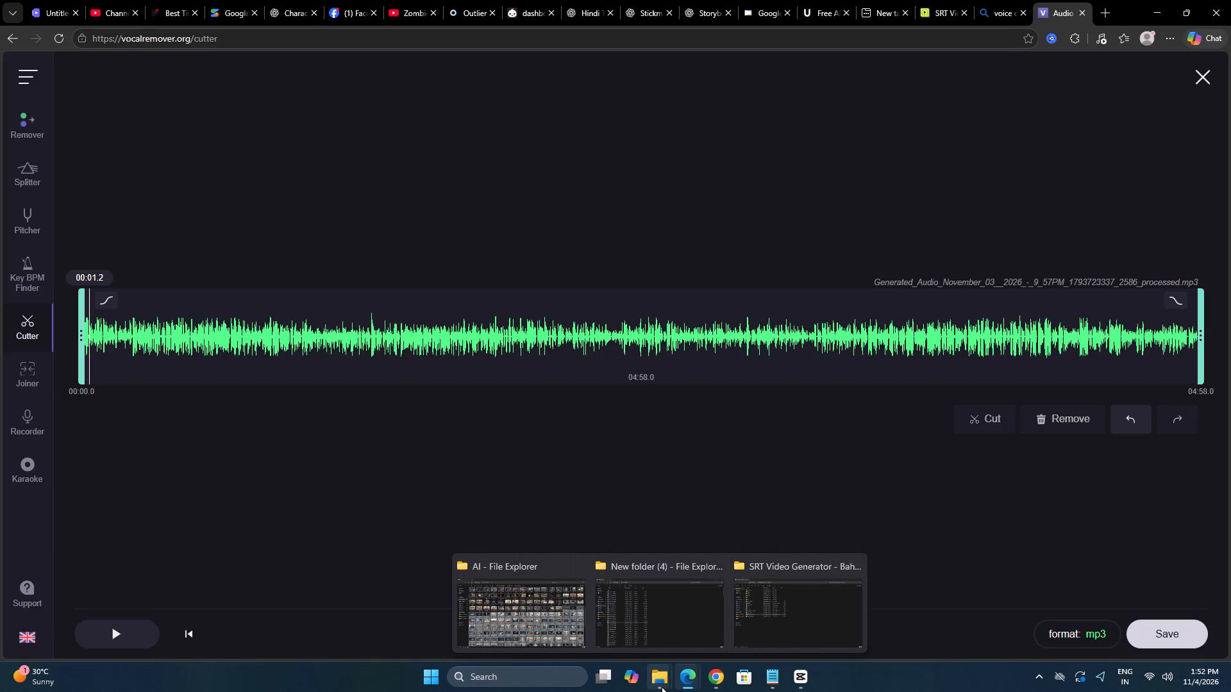
# Switch to the other Edge window containing Subtitle Studio, maximize it, and close the Colab Audio Transcribe & SRT notebook.
pyautogui.click(1160, 12)
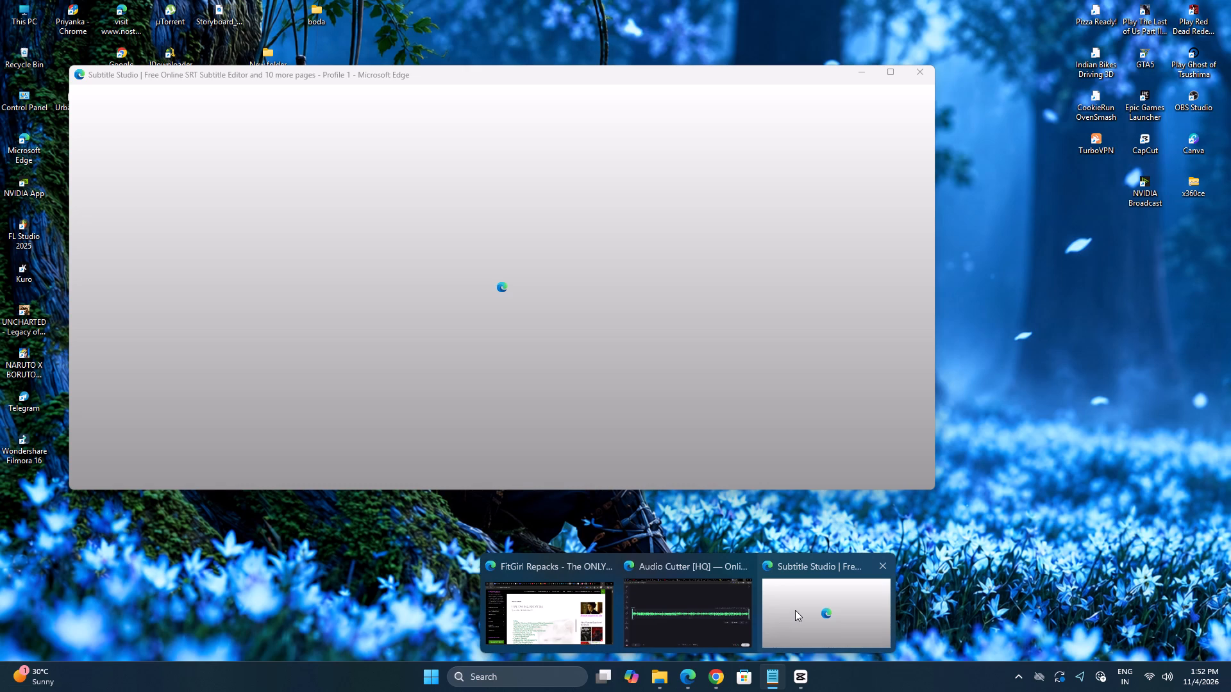
pyautogui.click(795, 610)
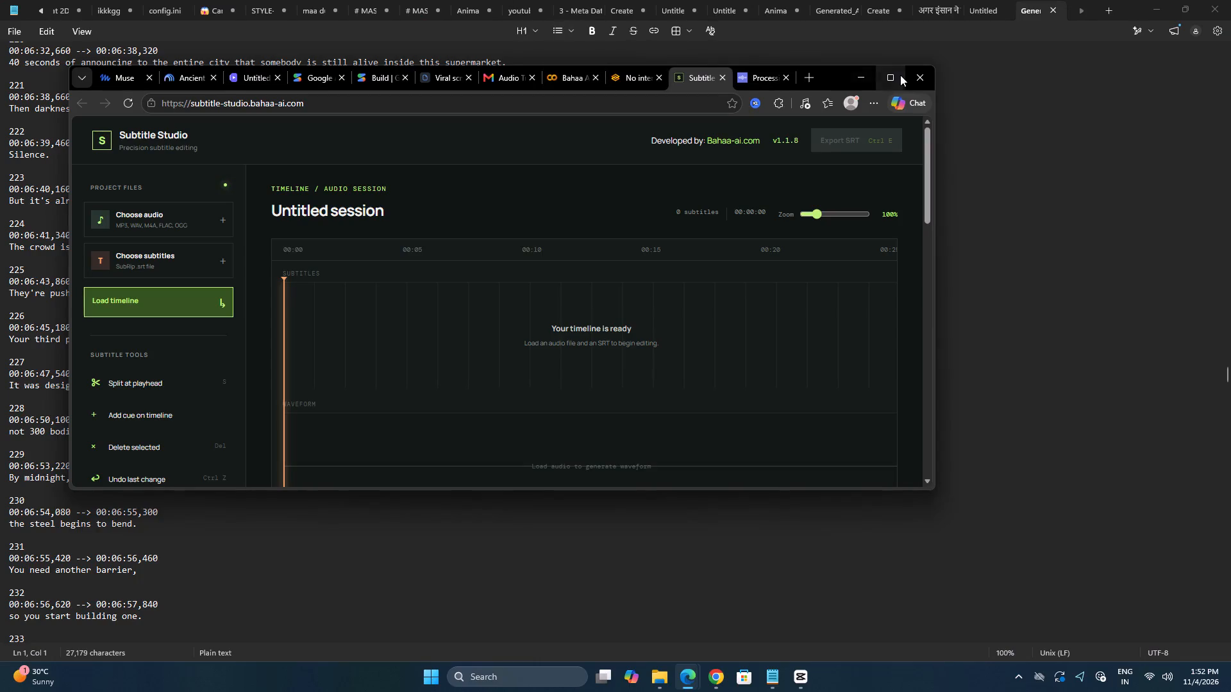
pyautogui.click(895, 76)
pyautogui.click(751, 10)
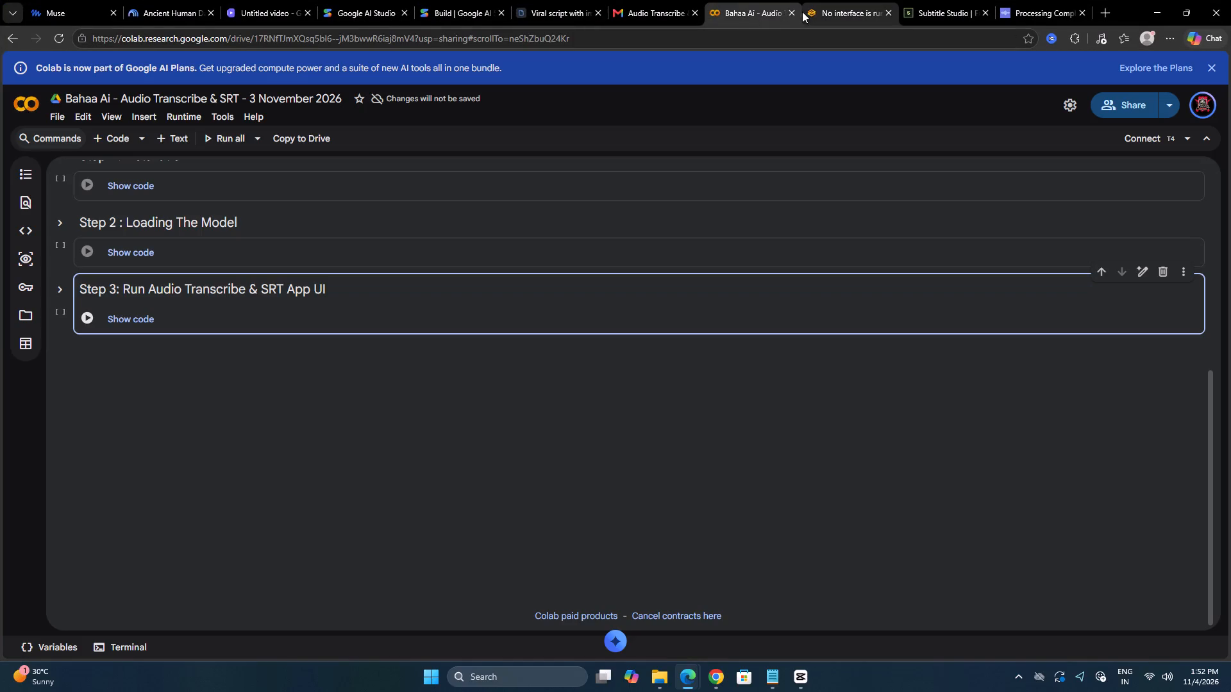
pyautogui.click(794, 14)
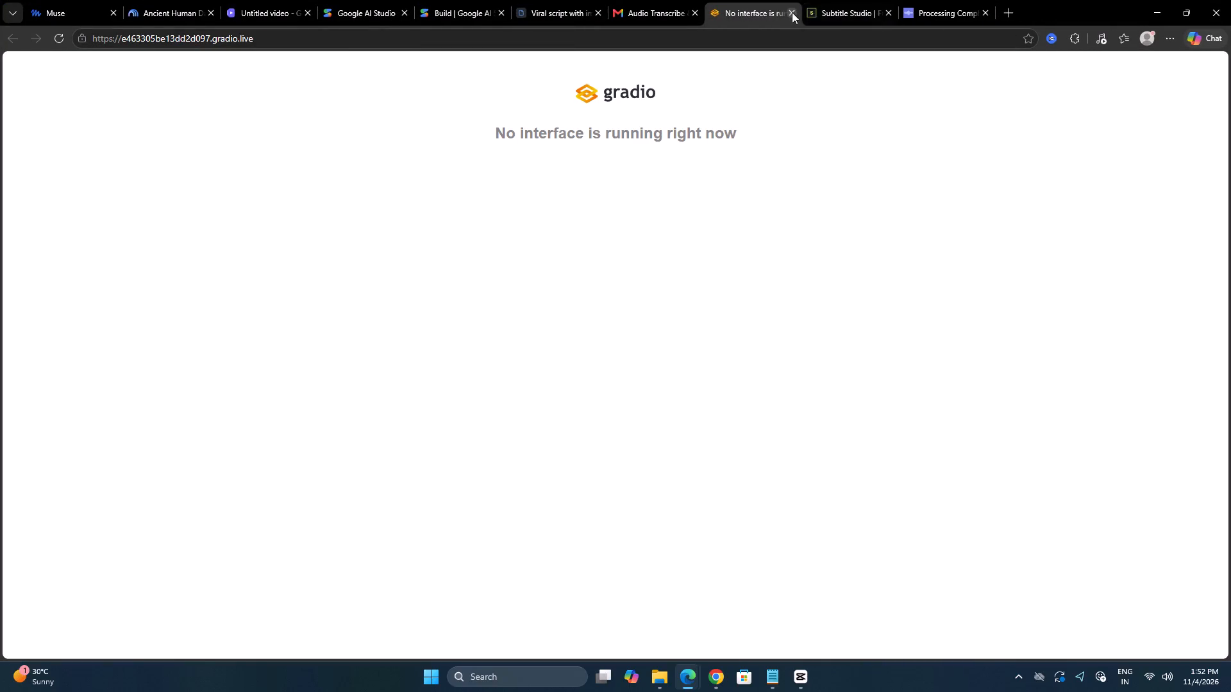
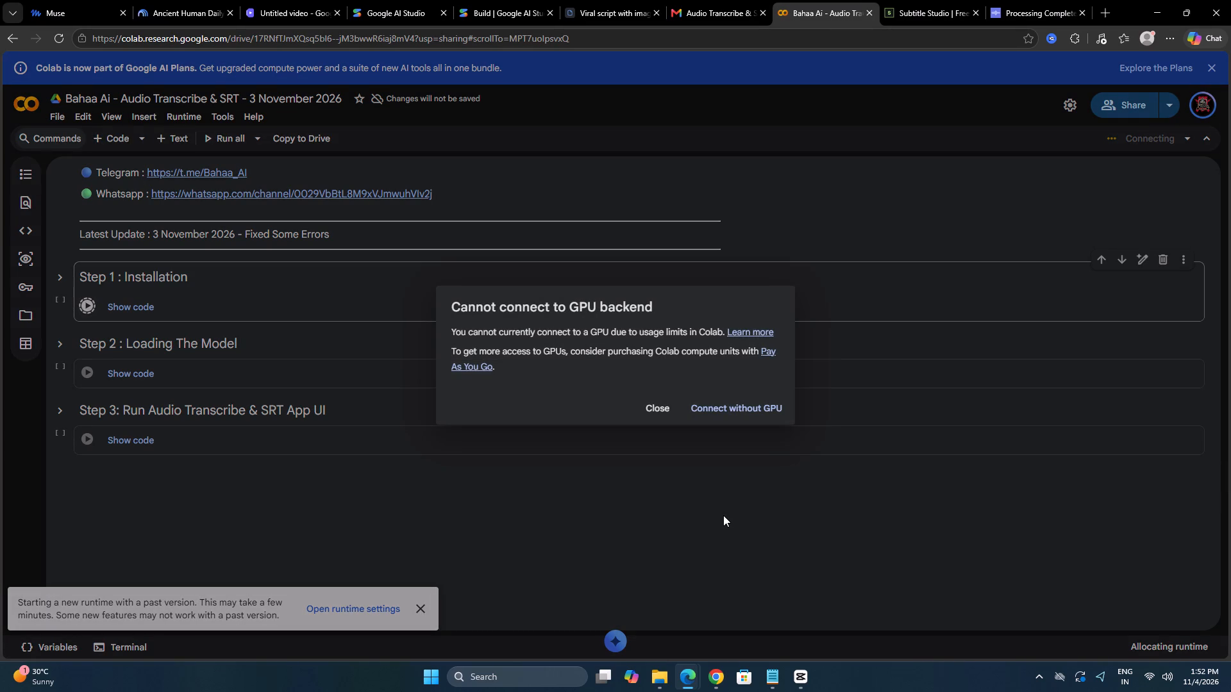
# Connect the Audio Transcribe & SRT notebook to a runtime without GPU for the Step 1 Installation cell.
pyautogui.click(741, 413)
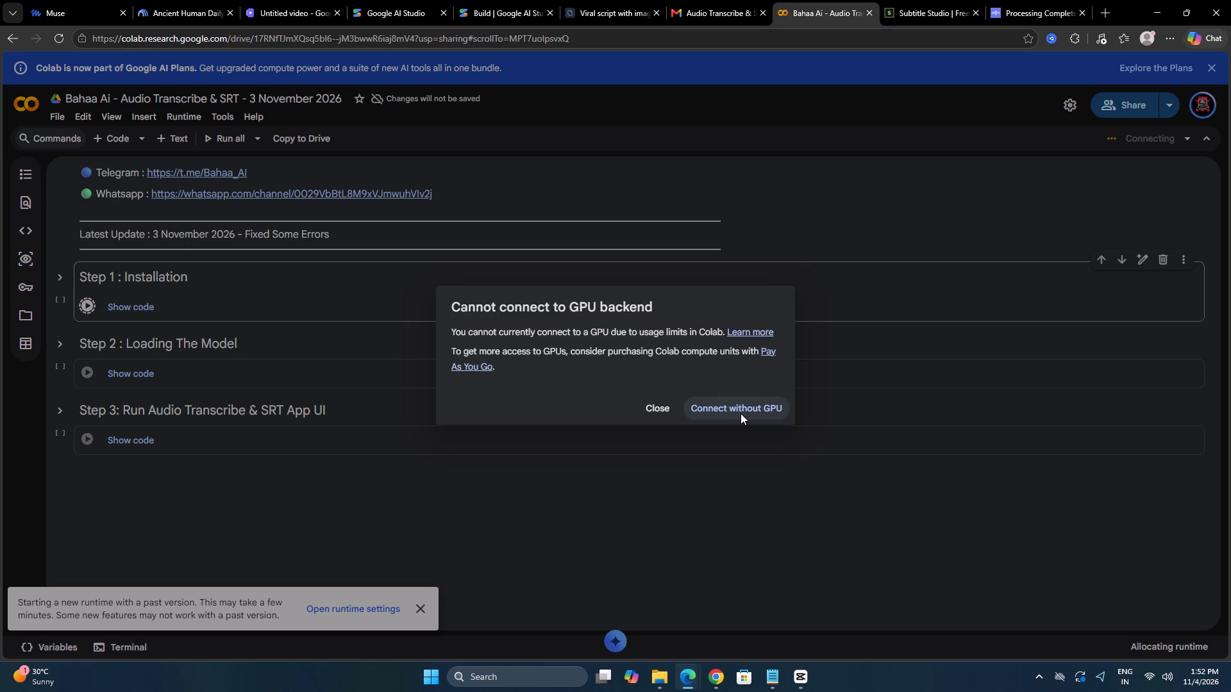
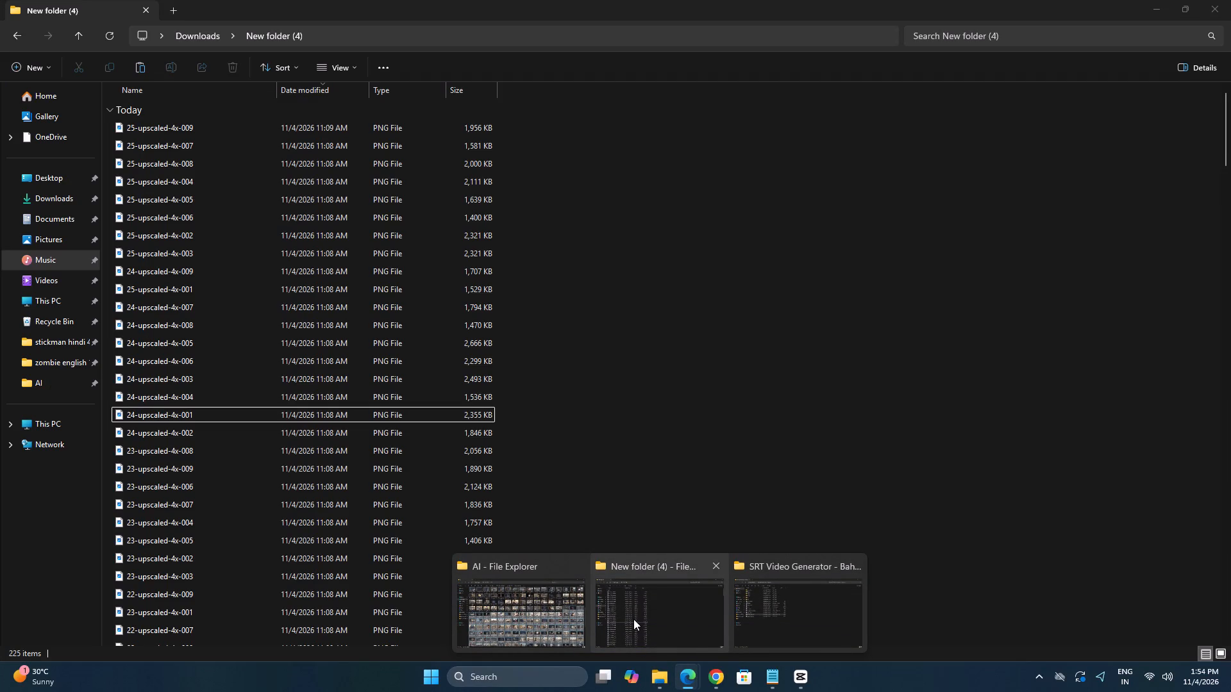
# Close the AI folder window and bring the New folder (4) window to the front in File Explorer.
pyautogui.scroll(3, 595, 250)
pyautogui.scroll(-4, 532, 275)
pyautogui.click(665, 675)
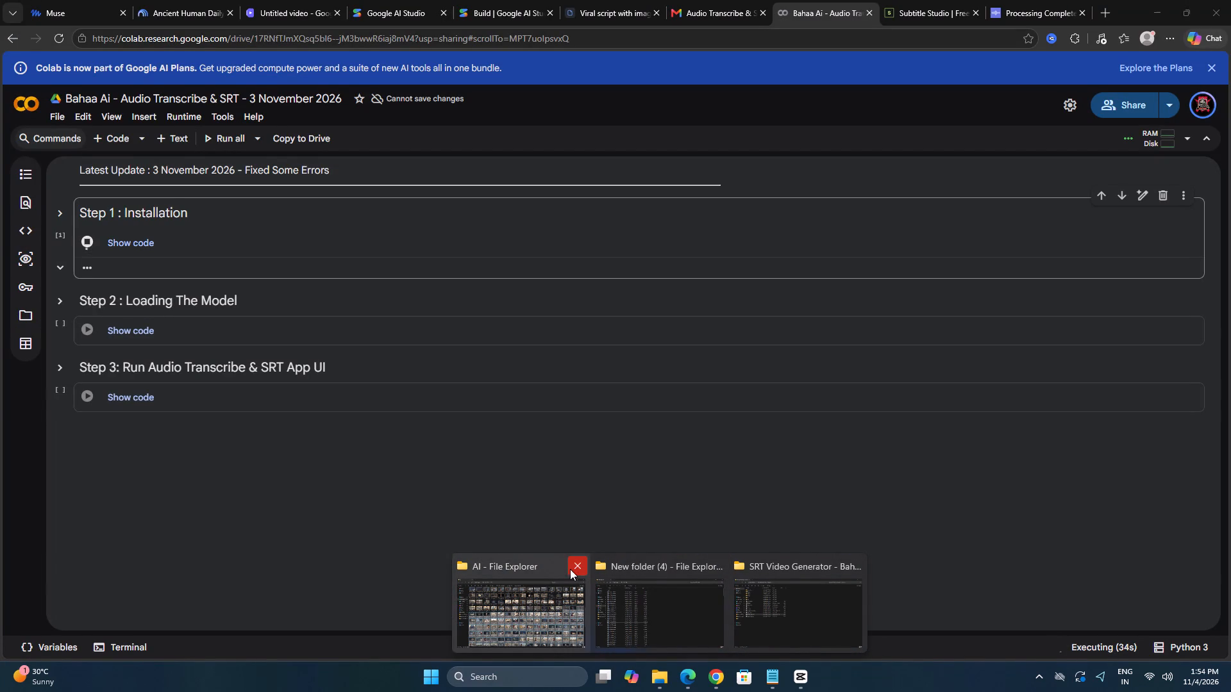
pyautogui.click(570, 569)
pyautogui.click(585, 596)
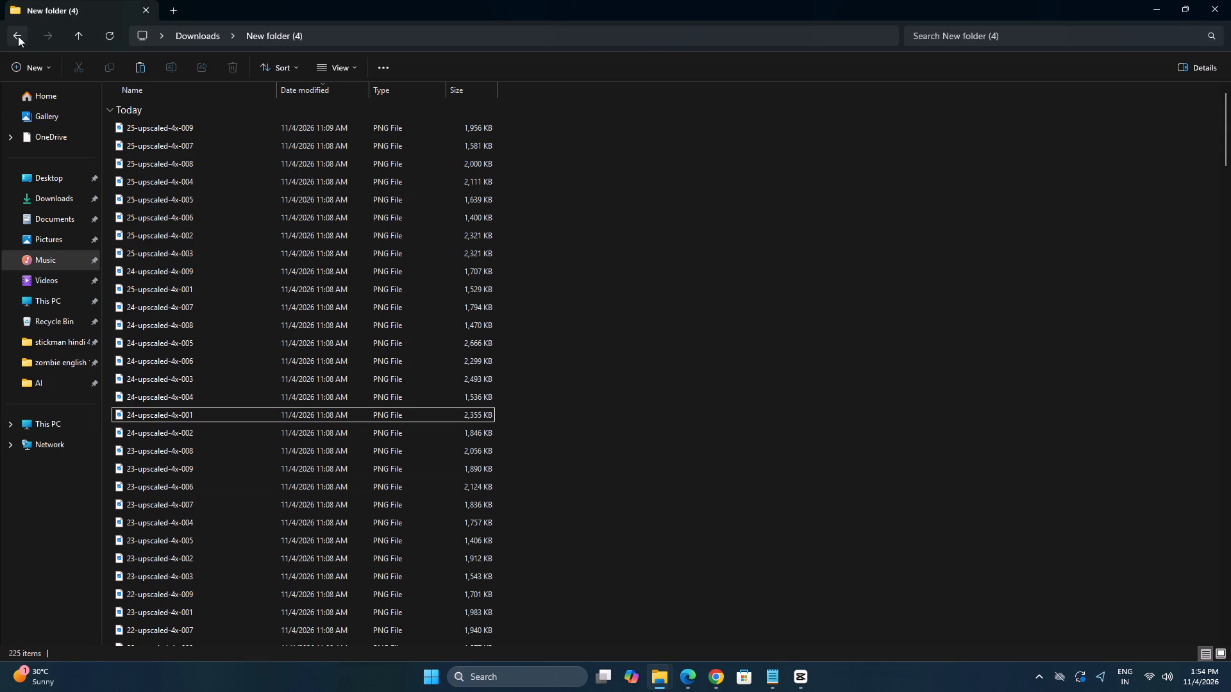
# Look through New folder (4) and New folder (3) in Downloads, including the image thumbnails in the AI subfolder.
pyautogui.click(18, 36)
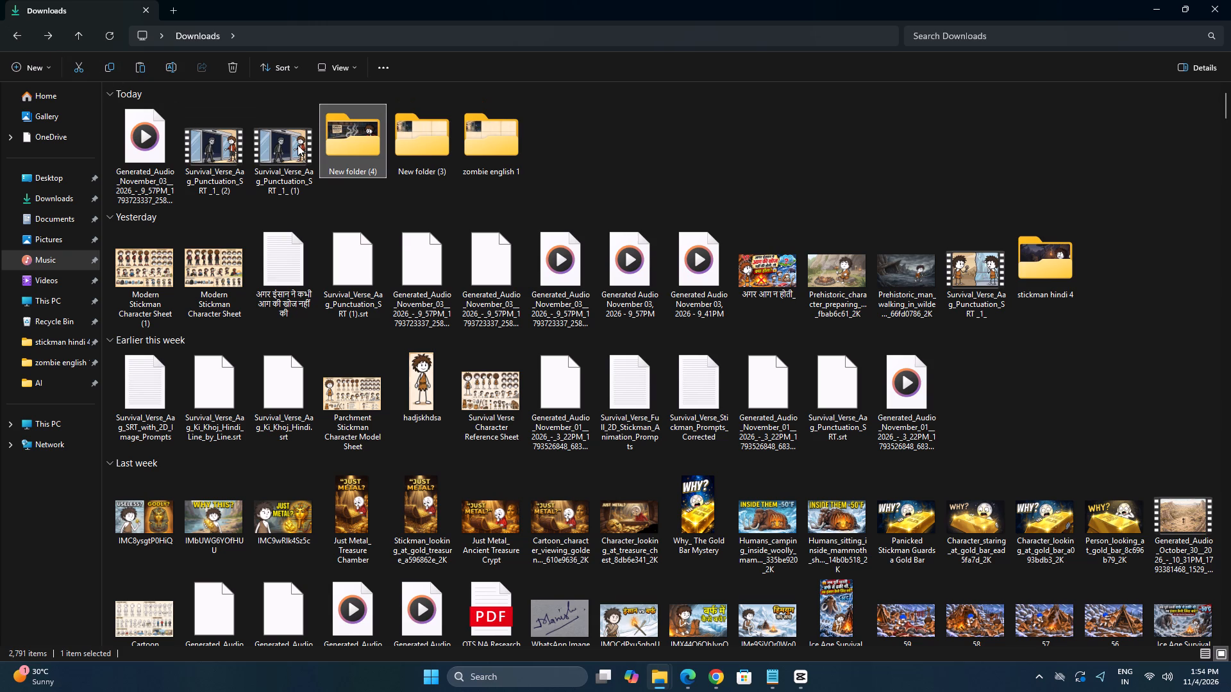
pyautogui.doubleClick(369, 154)
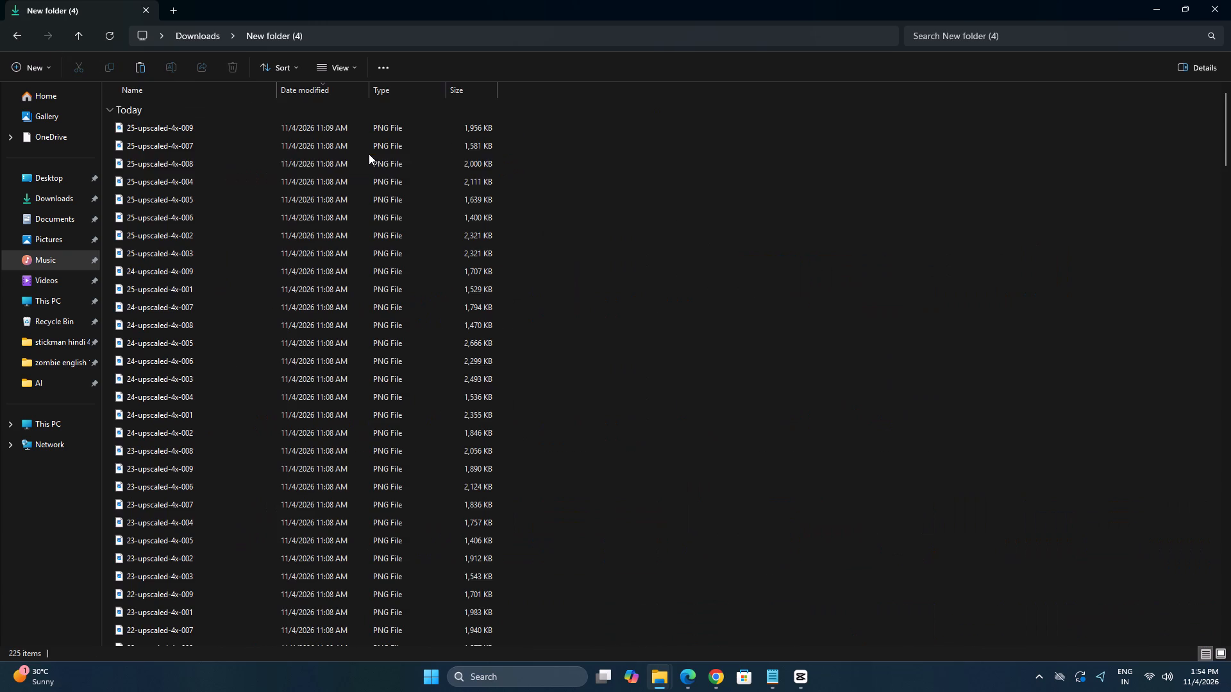
pyautogui.click(15, 41)
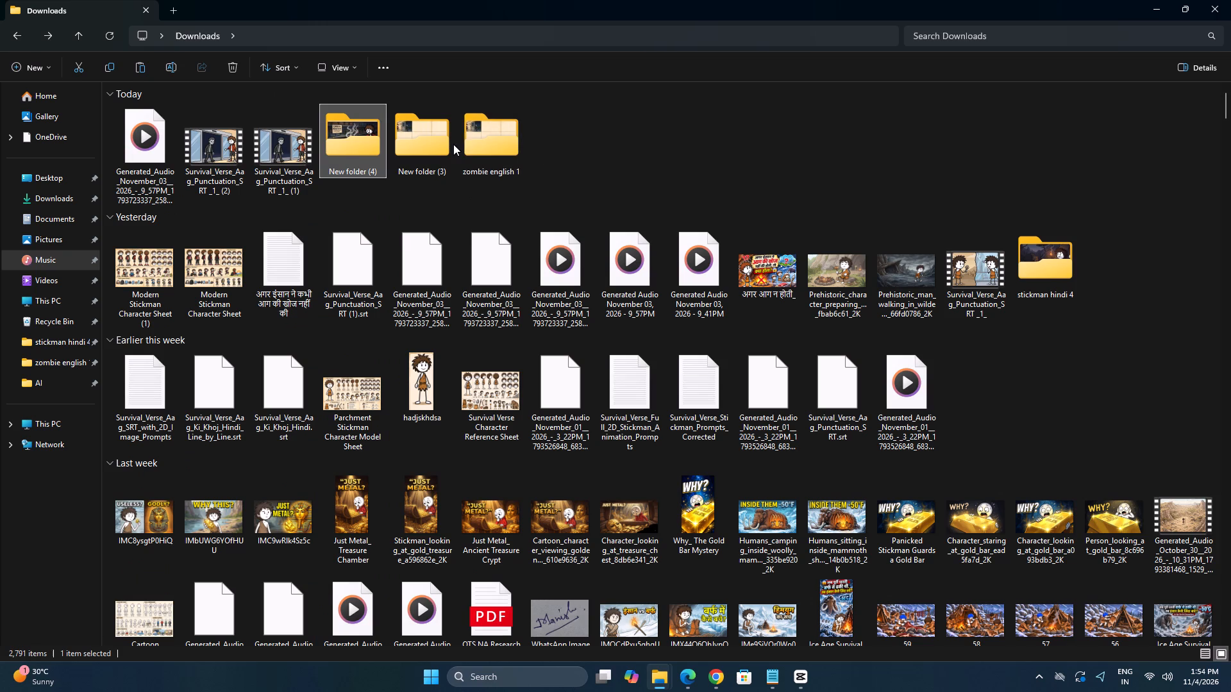
pyautogui.doubleClick(453, 144)
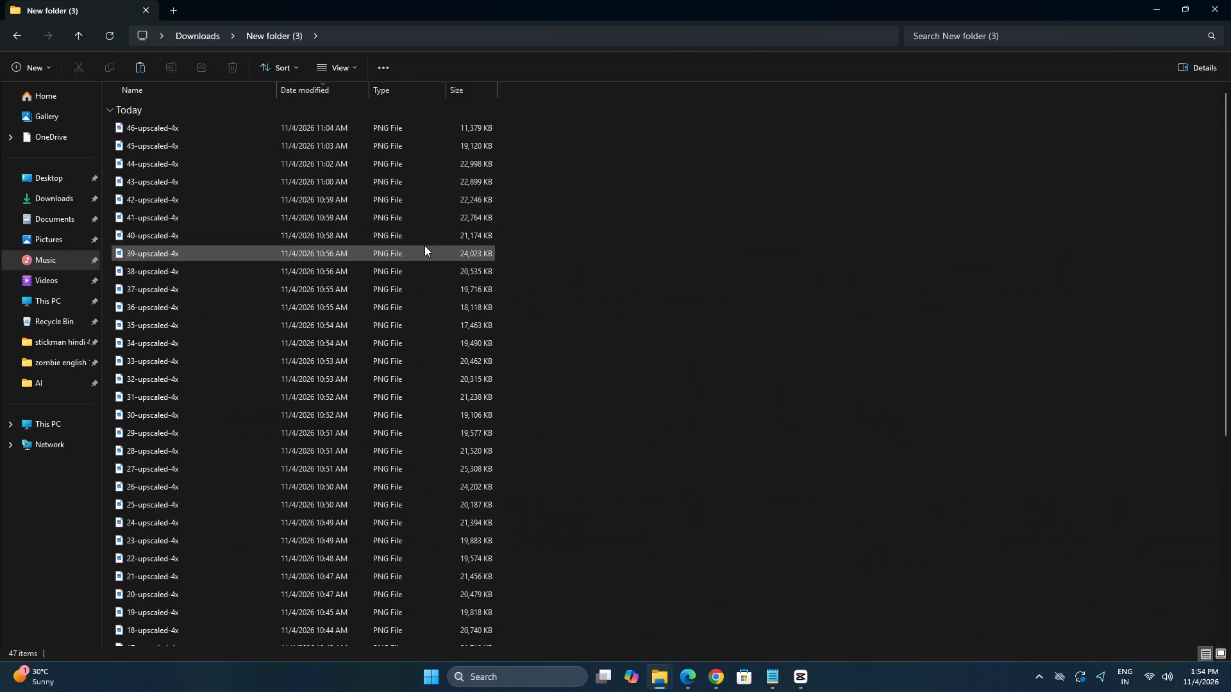
pyautogui.scroll(-9, 635, 430)
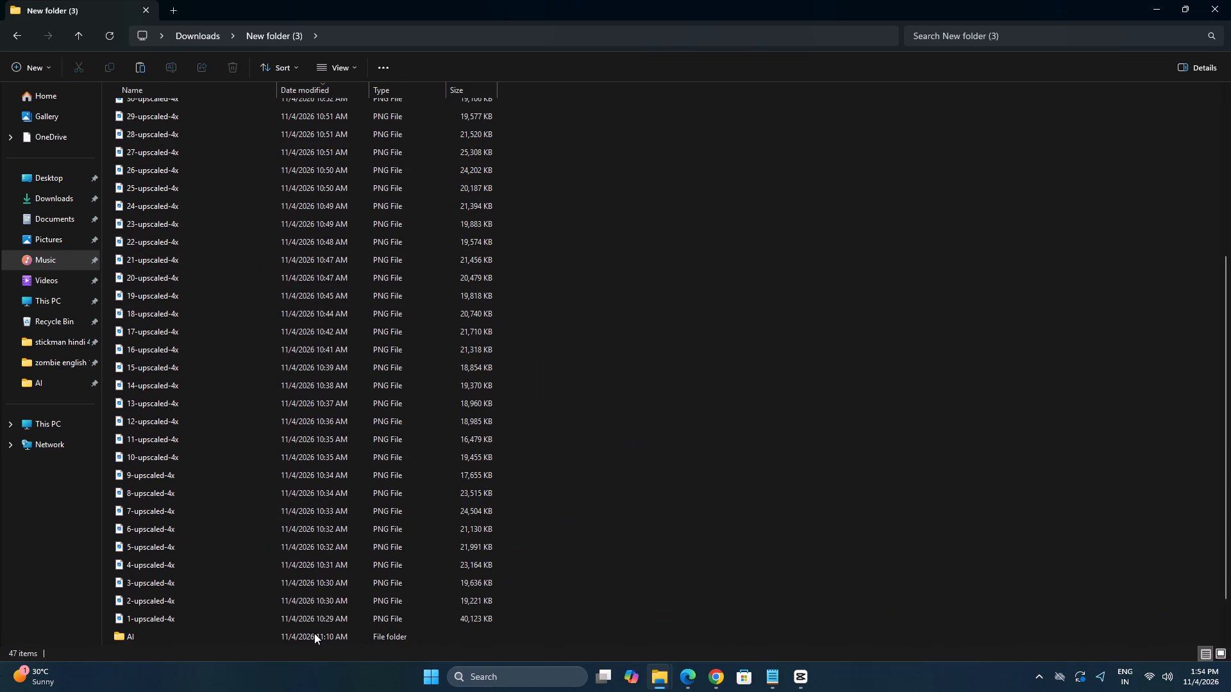
pyautogui.doubleClick(216, 634)
pyautogui.scroll(-4, 545, 466)
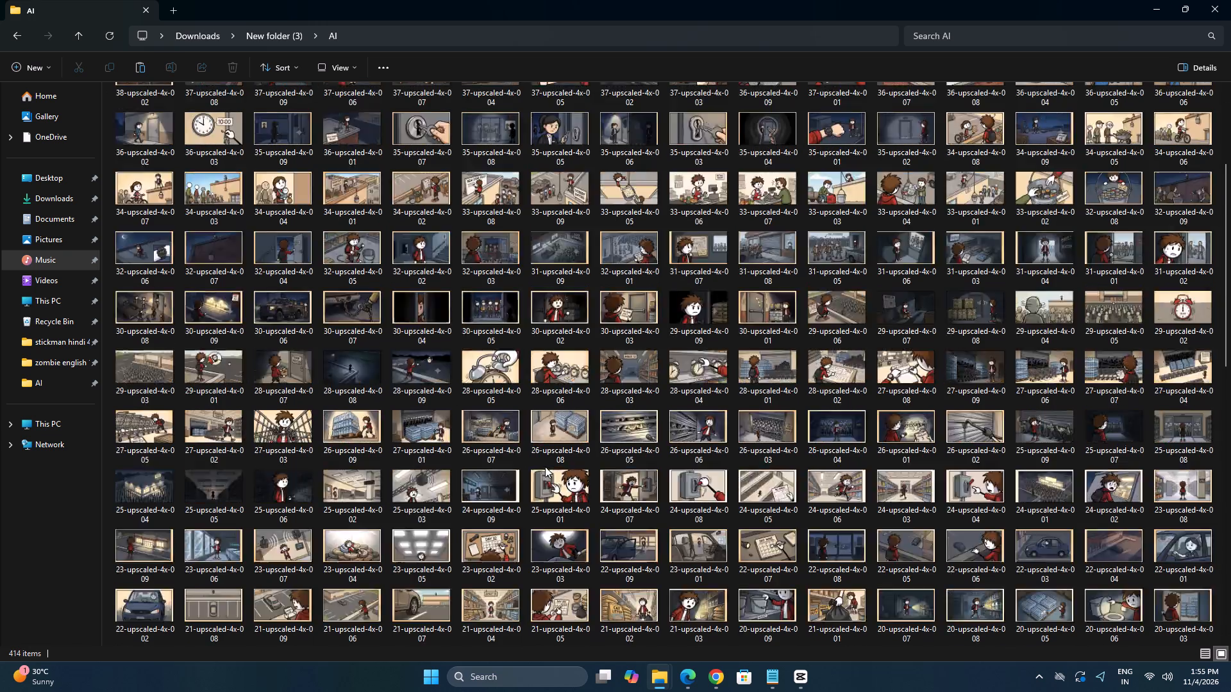
pyautogui.scroll(-6, 545, 466)
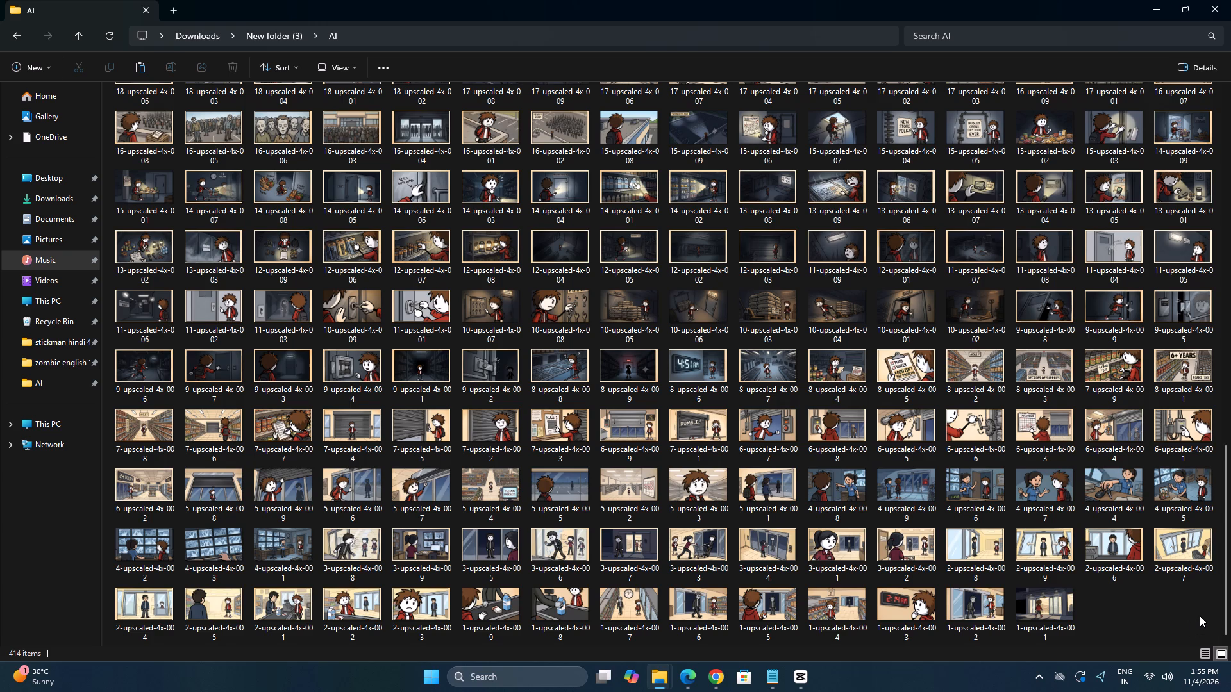
pyautogui.scroll(-1, 1200, 616)
pyautogui.scroll(2, 1203, 620)
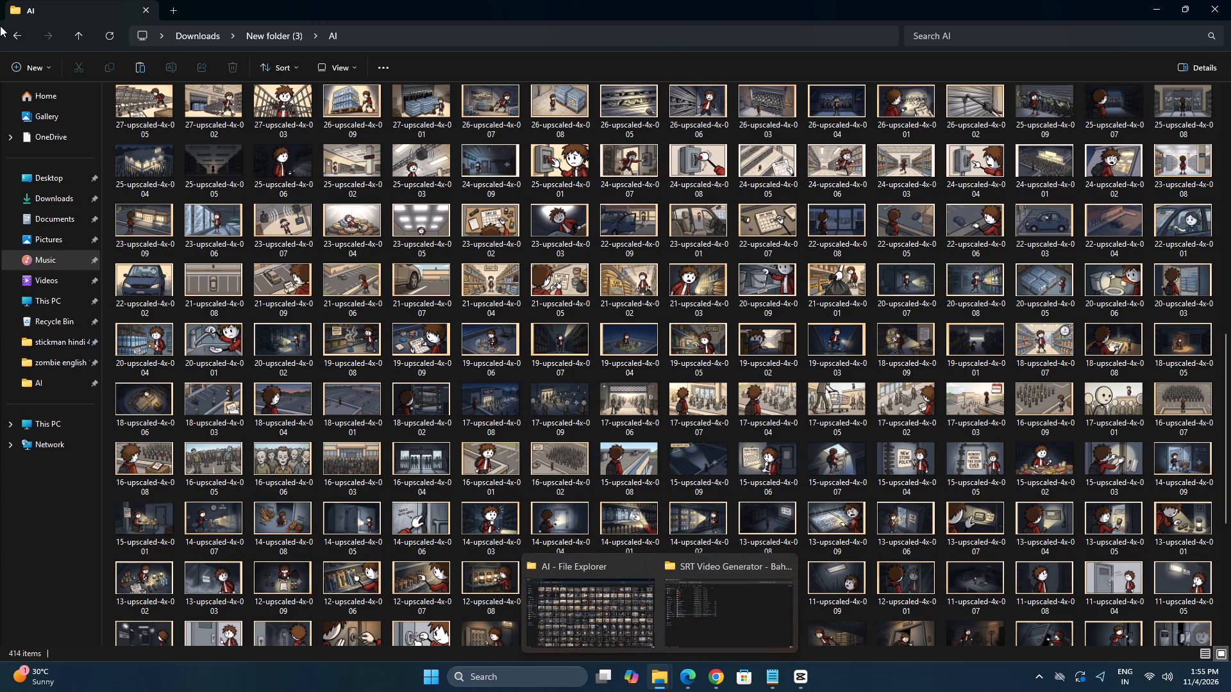
# Return to New folder (4) in Downloads and view the image 25-upscaled-4x-009.
pyautogui.click(20, 41)
pyautogui.click(12, 37)
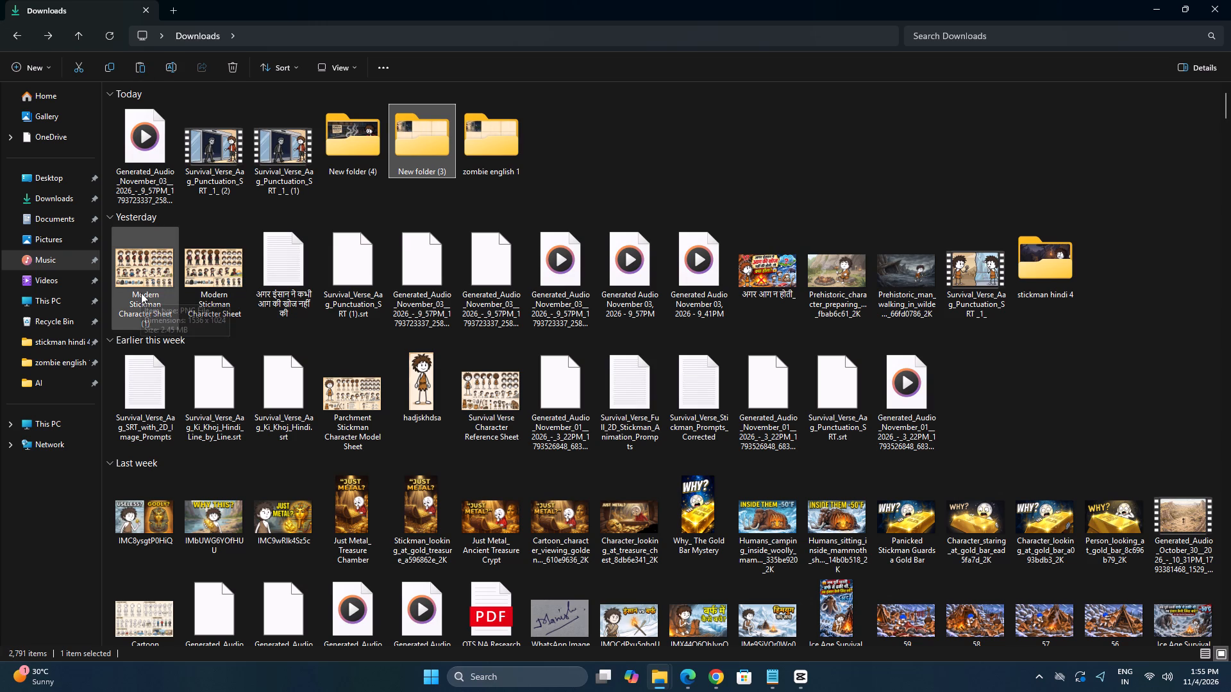
pyautogui.doubleClick(367, 143)
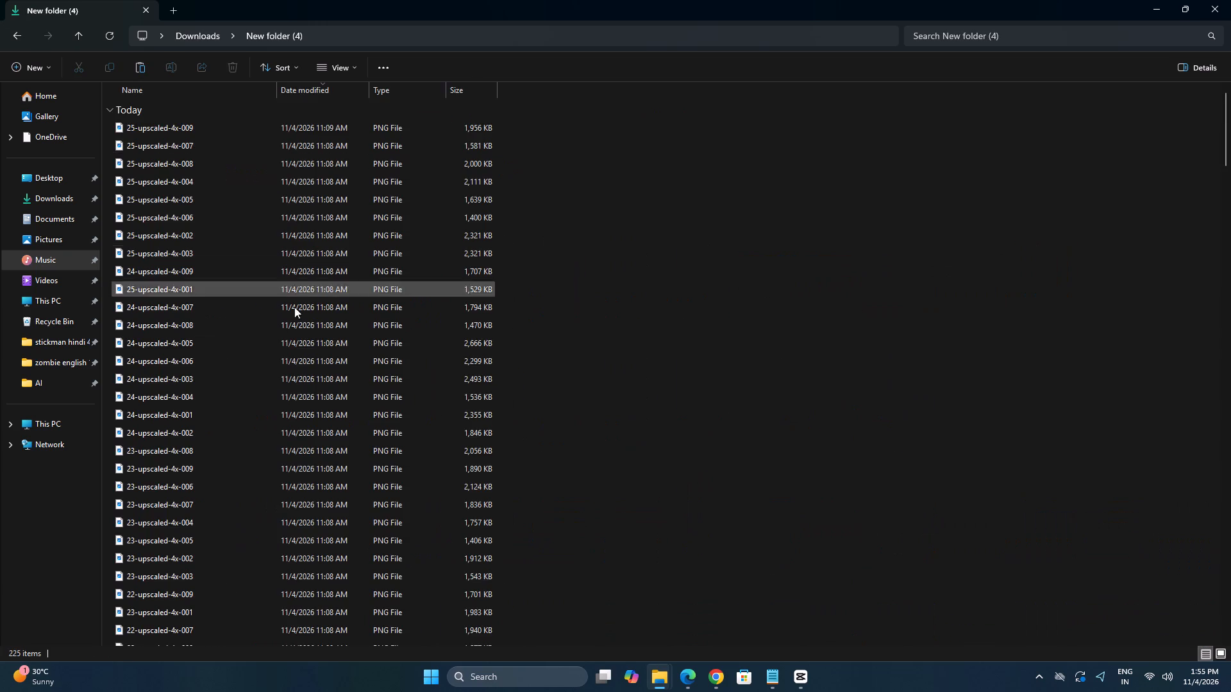
pyautogui.scroll(-9, 285, 356)
pyautogui.click(17, 41)
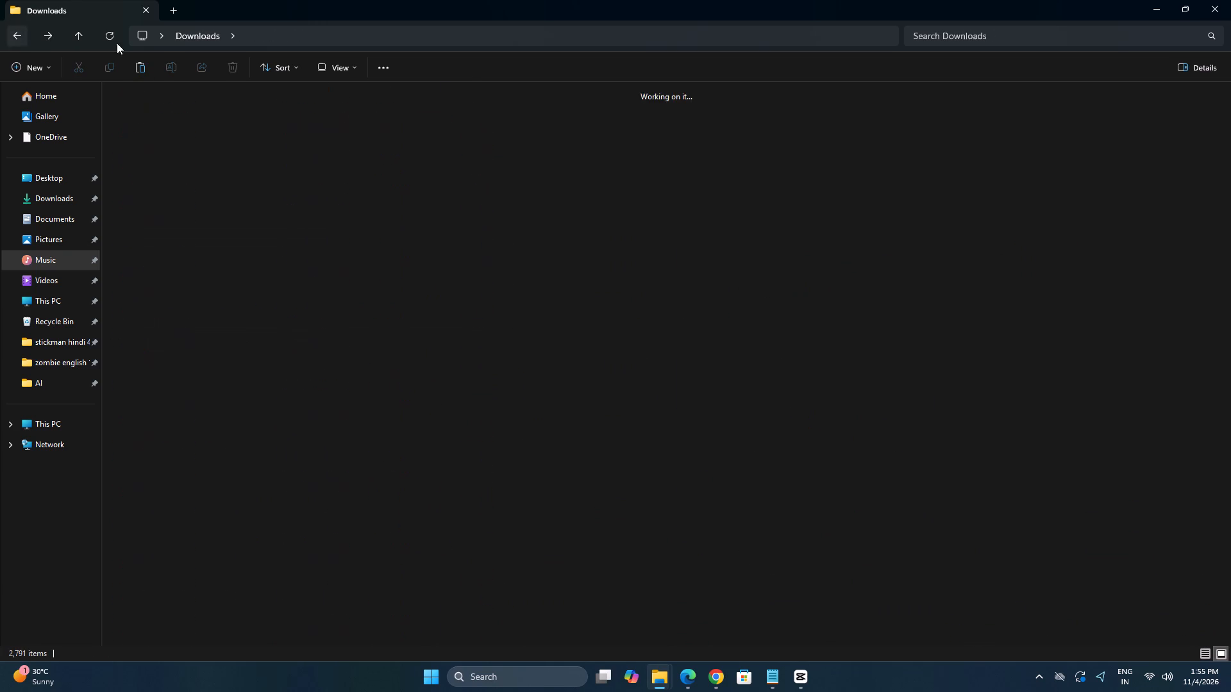
pyautogui.doubleClick(361, 145)
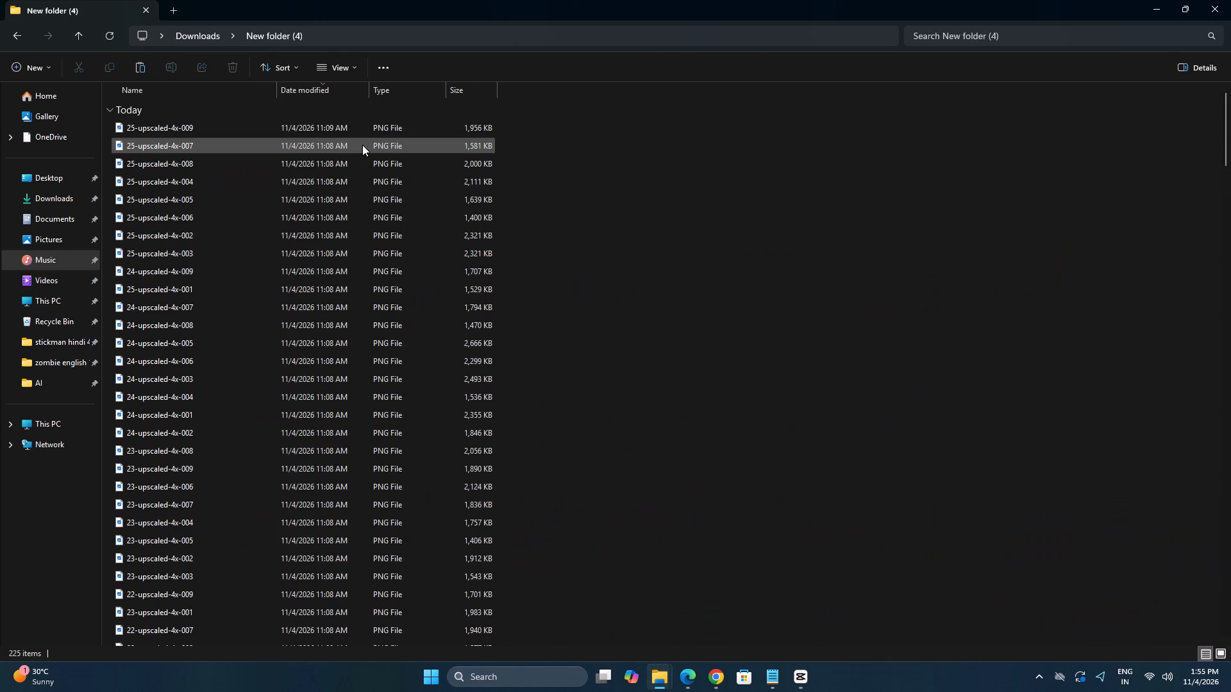
pyautogui.doubleClick(291, 129)
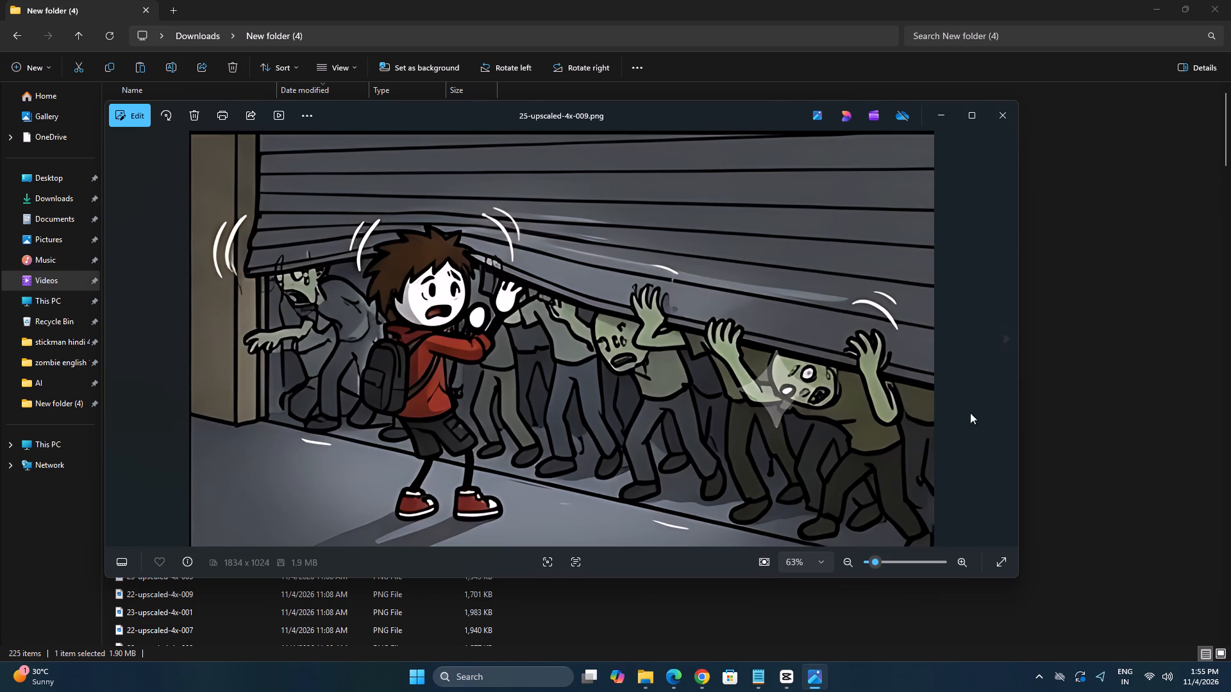
# Open the video Survival_Verse_Aag_Punctuation_SRT _1_ (2) from Downloads and go to about 6:42.
pyautogui.click(643, 676)
pyautogui.click(624, 631)
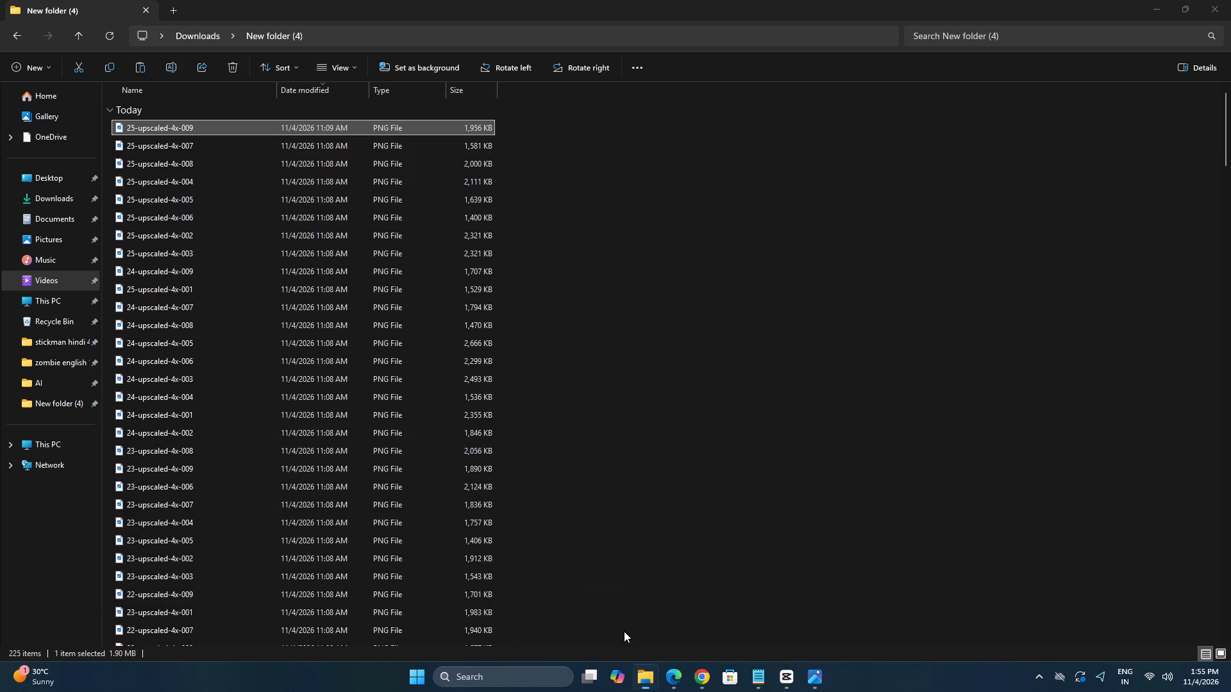
pyautogui.click(12, 36)
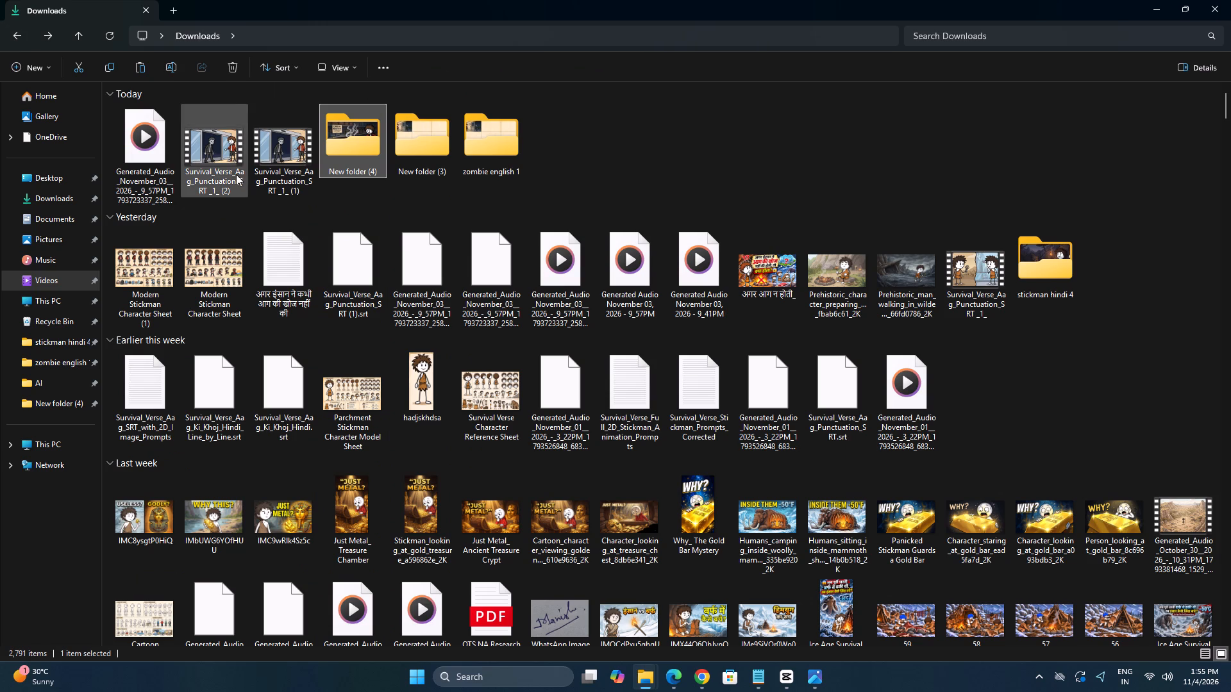
pyautogui.doubleClick(210, 174)
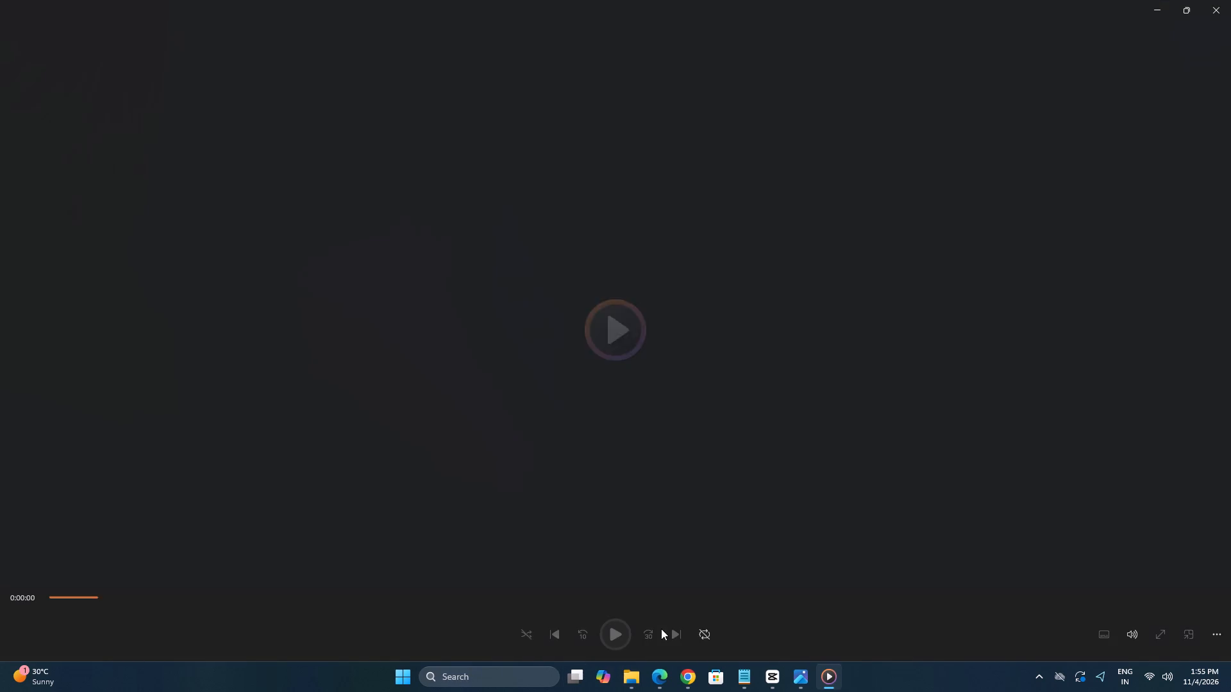
pyautogui.click(668, 595)
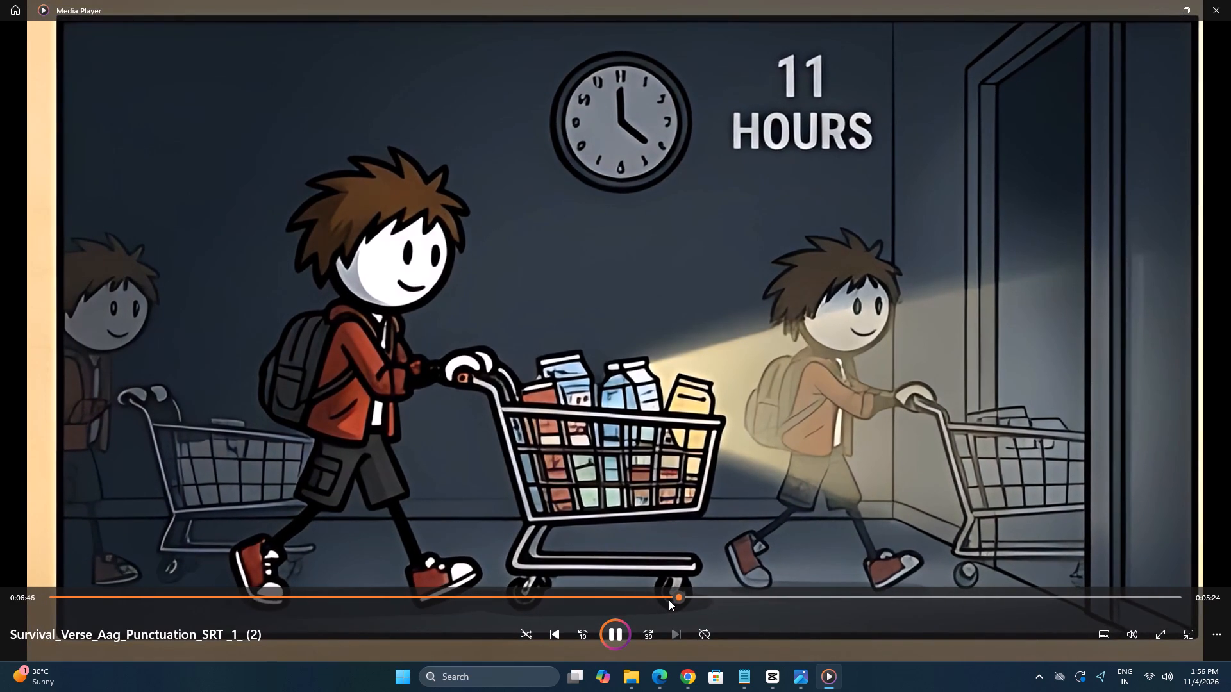
pyautogui.click(669, 600)
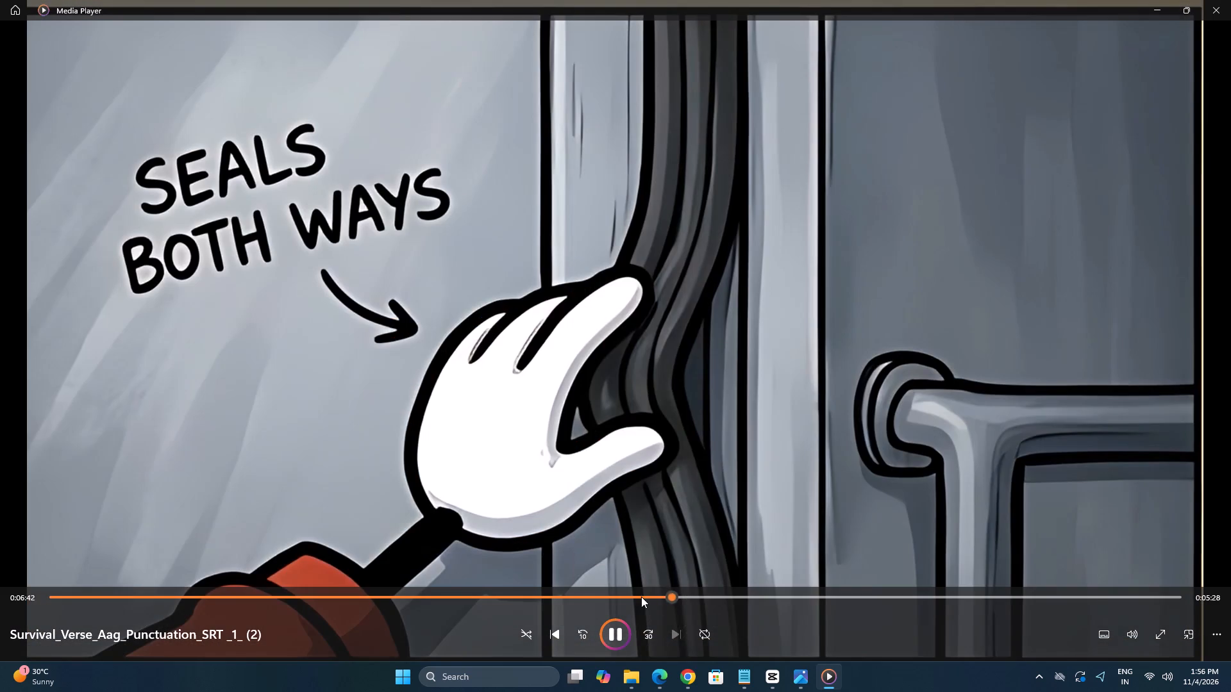
# Skim the video from about 1:34 to 6:34 to examine the scenes in the first half.
pyautogui.click(641, 597)
pyautogui.moveTo(641, 597); pyautogui.dragTo(541, 591)
pyautogui.moveTo(541, 591); pyautogui.dragTo(540, 591)
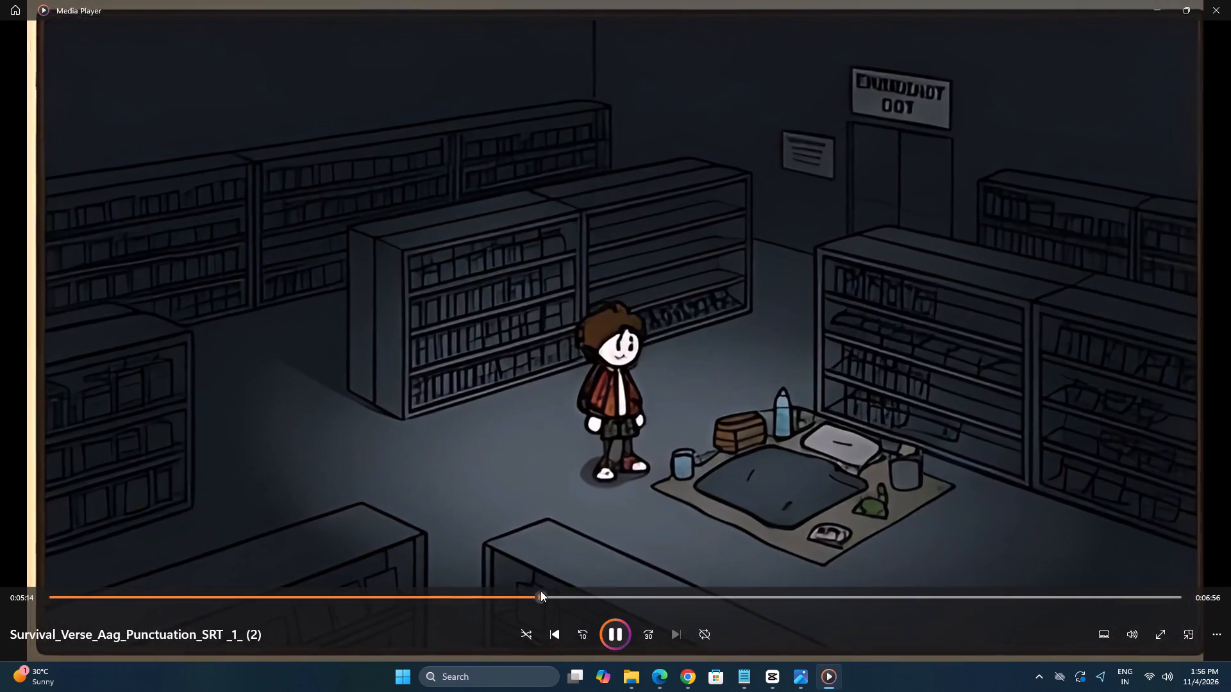
pyautogui.moveTo(540, 591); pyautogui.dragTo(322, 590)
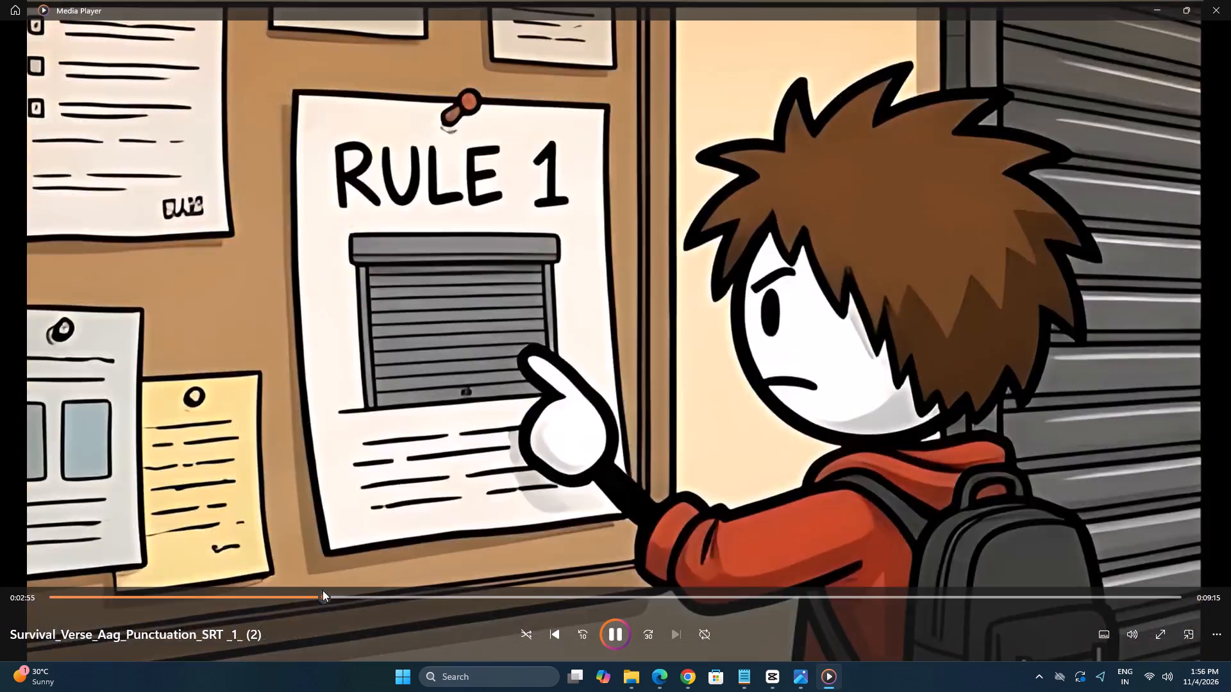
pyautogui.moveTo(322, 590); pyautogui.dragTo(269, 590)
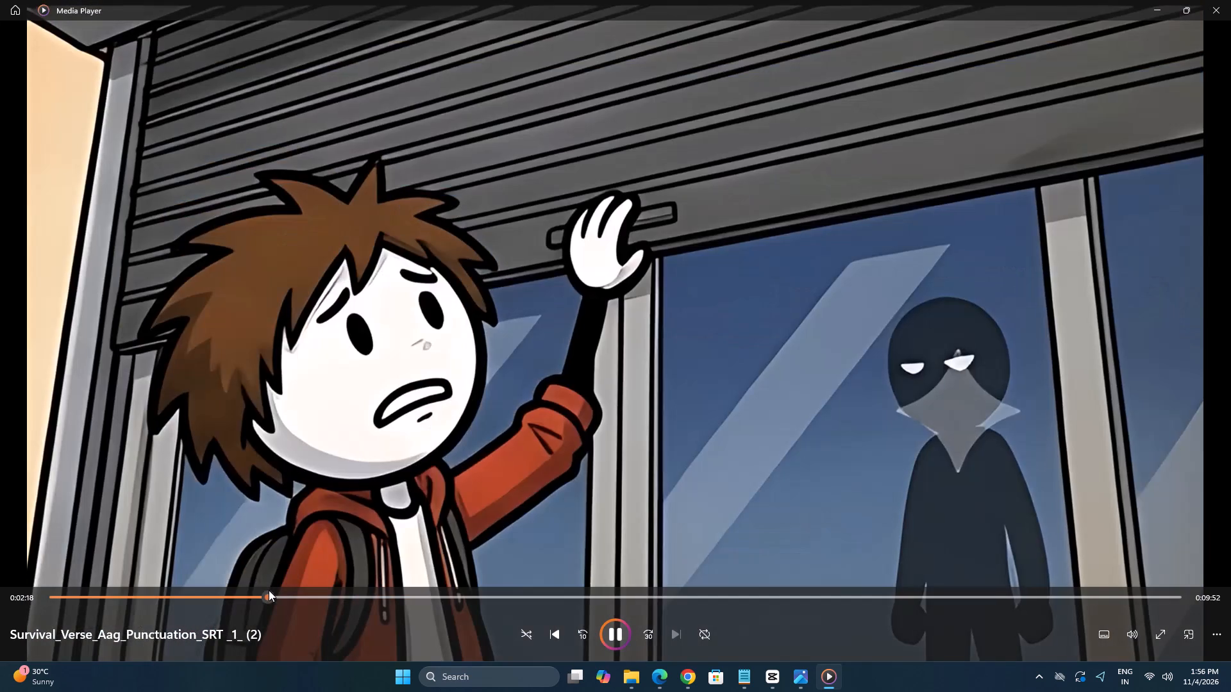
pyautogui.moveTo(269, 590); pyautogui.dragTo(197, 595)
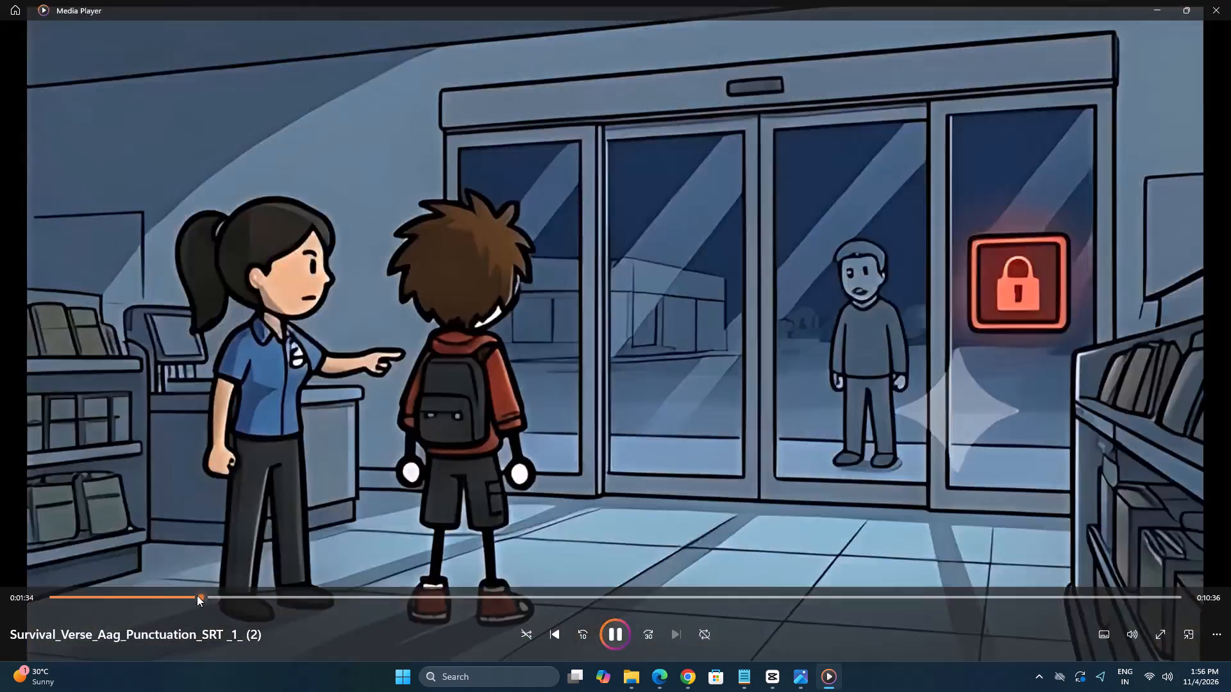
pyautogui.moveTo(197, 595); pyautogui.dragTo(364, 605)
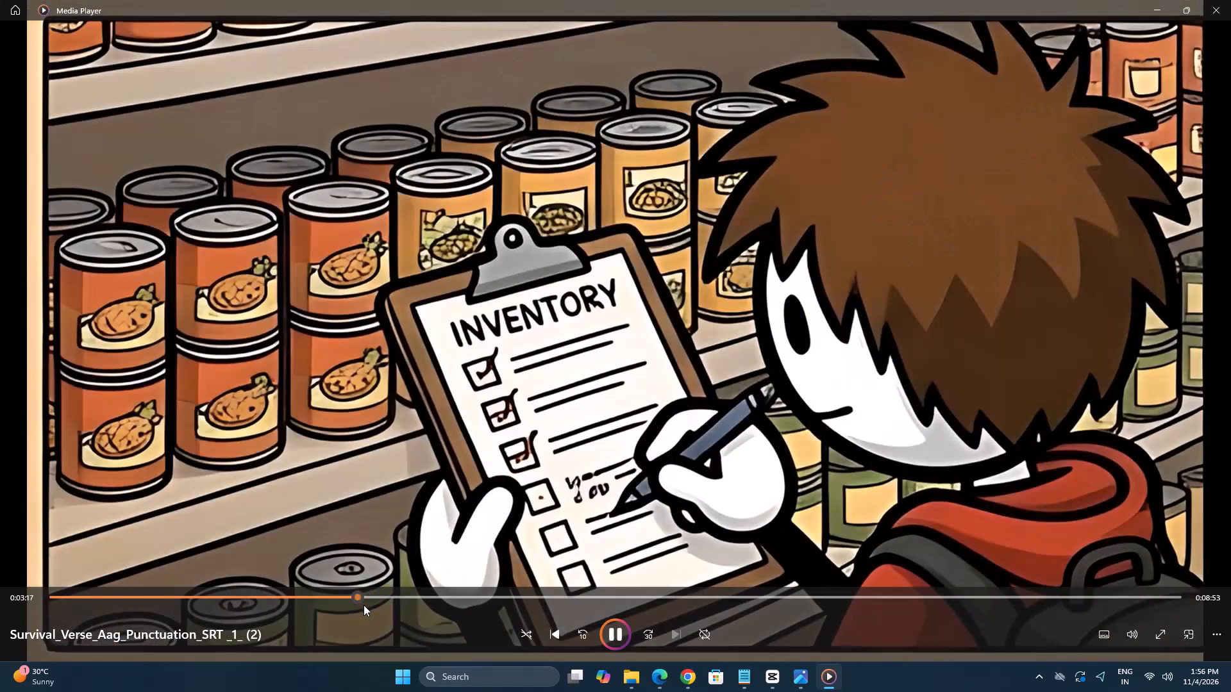
pyautogui.moveTo(364, 605); pyautogui.dragTo(436, 608)
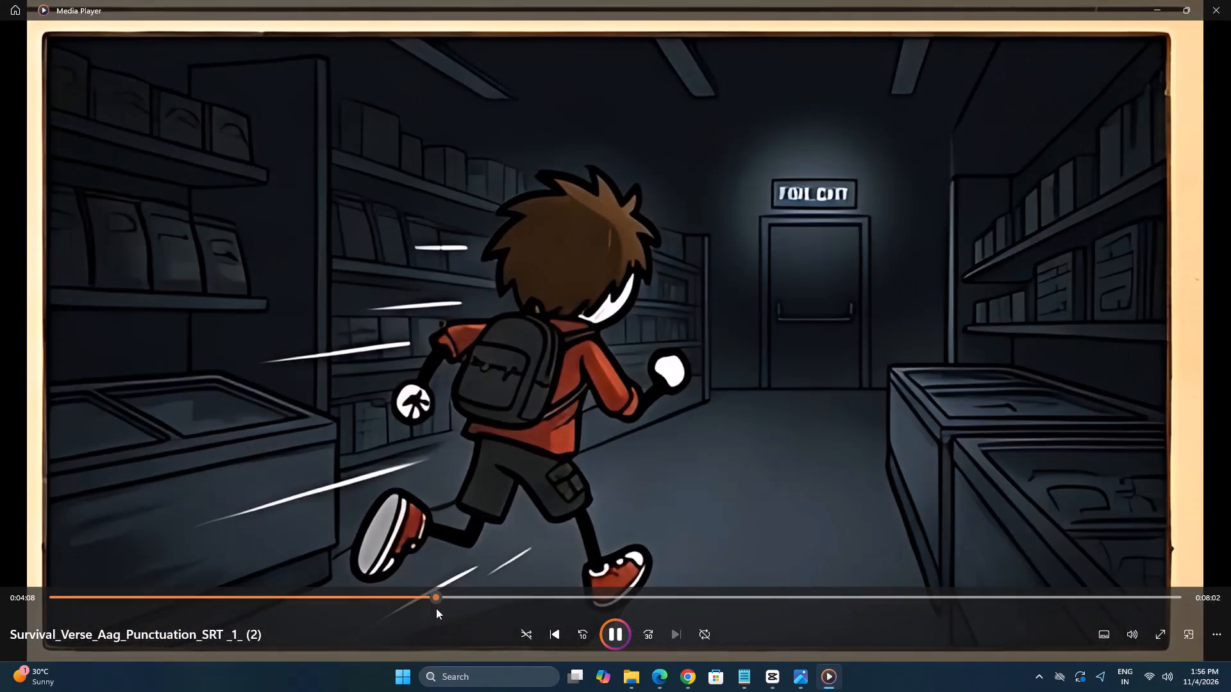
pyautogui.moveTo(436, 608); pyautogui.dragTo(478, 608)
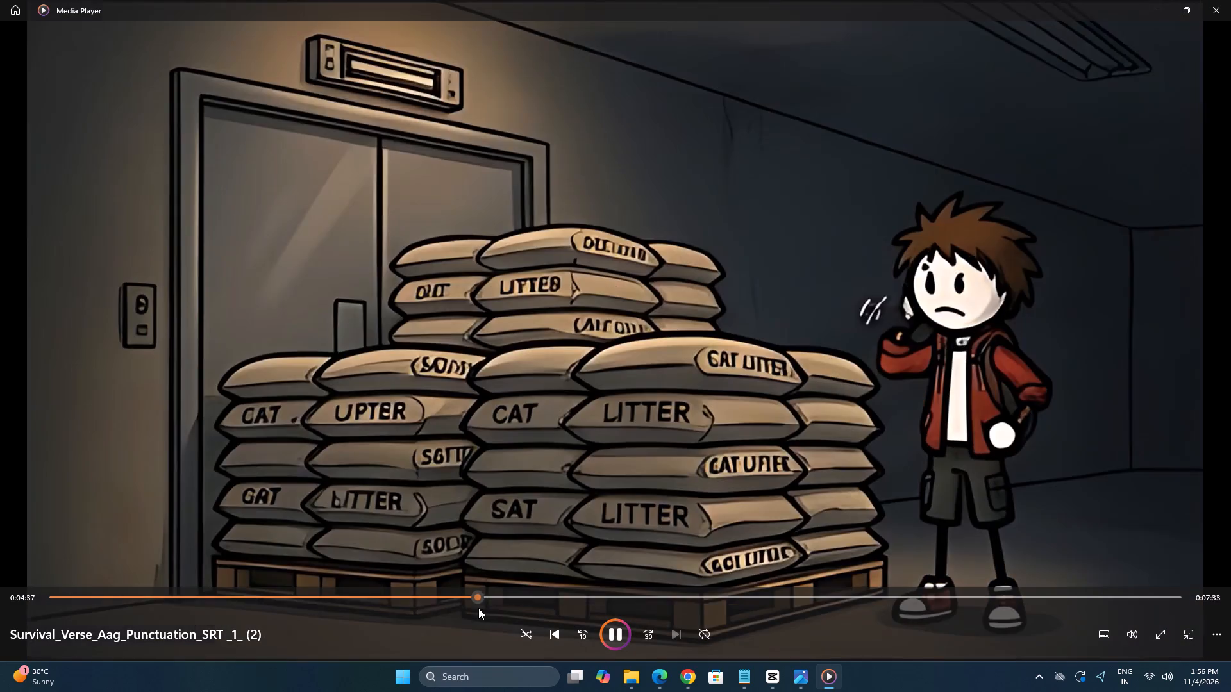
pyautogui.moveTo(478, 608); pyautogui.dragTo(538, 614)
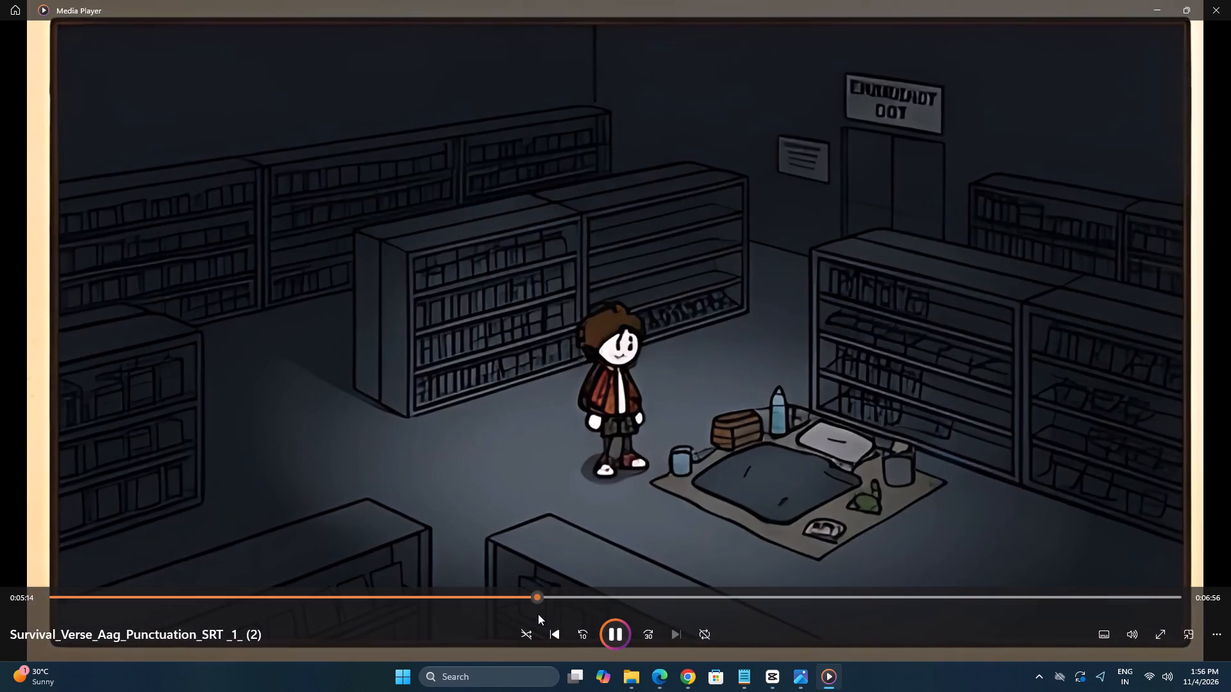
pyautogui.moveTo(538, 614); pyautogui.dragTo(605, 620)
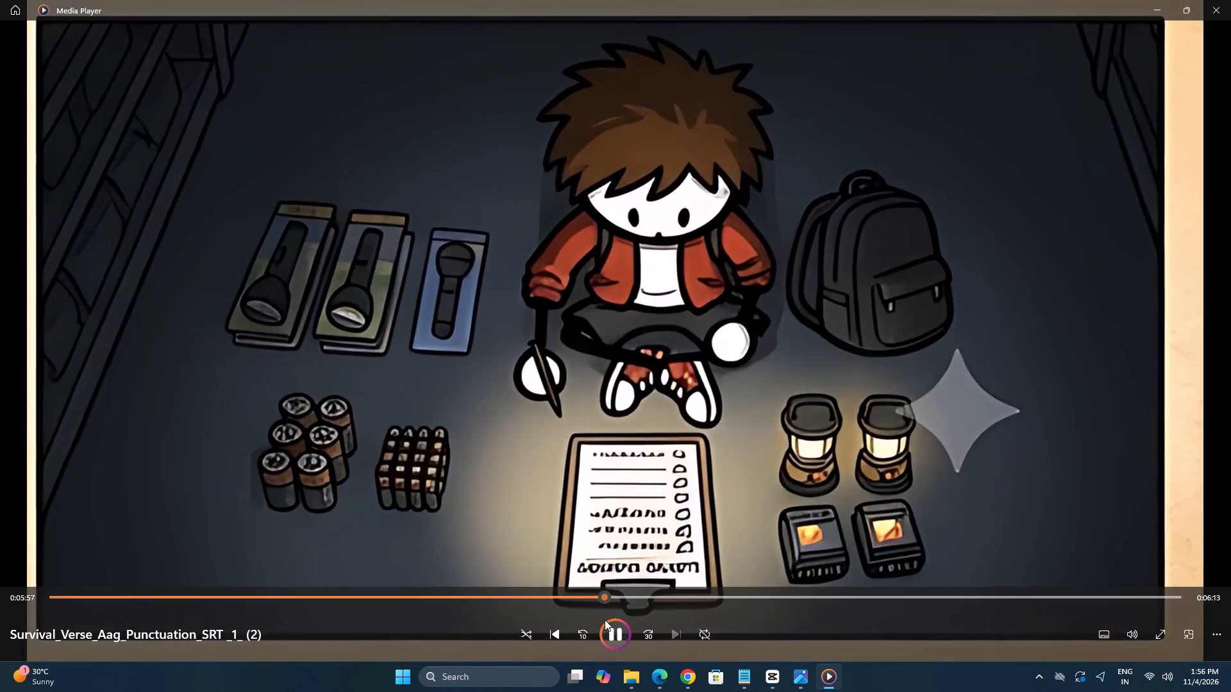
pyautogui.moveTo(605, 620); pyautogui.dragTo(661, 624)
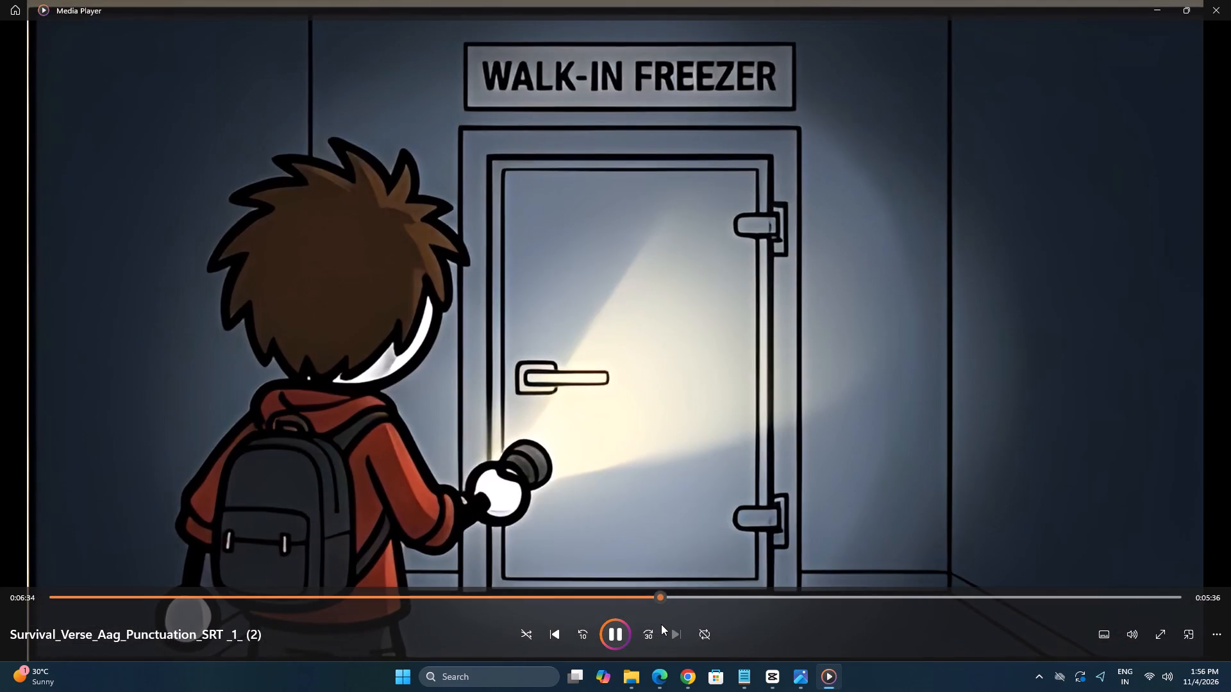
# Compare the video frames between about 6:34 and 6:56 around the walk-in freezer and cold storage scenes.
pyautogui.moveTo(661, 624); pyautogui.dragTo(689, 627)
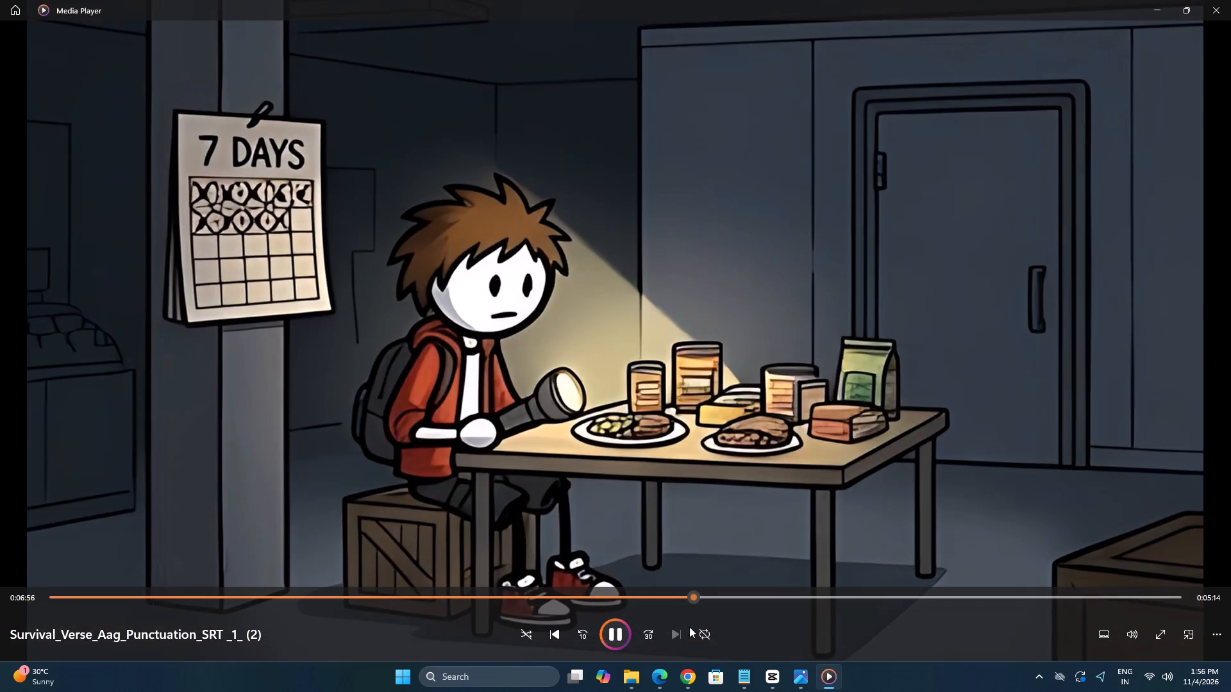
pyautogui.moveTo(689, 627); pyautogui.dragTo(667, 629)
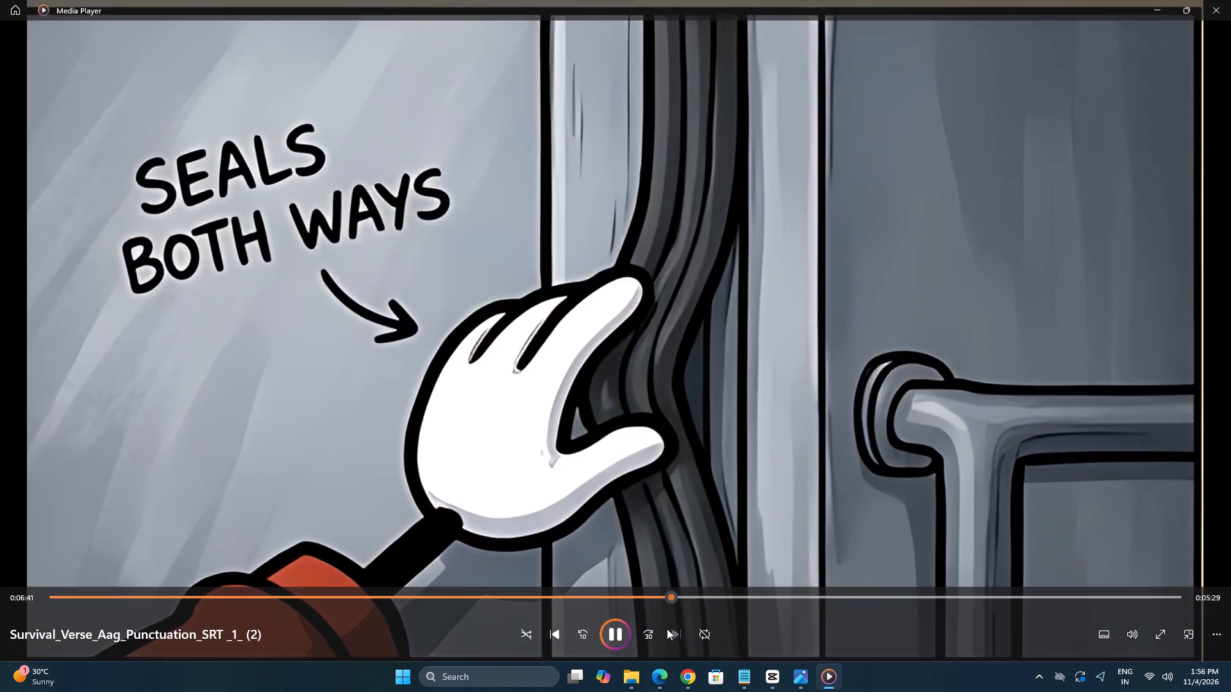
pyautogui.moveTo(667, 629); pyautogui.dragTo(660, 634)
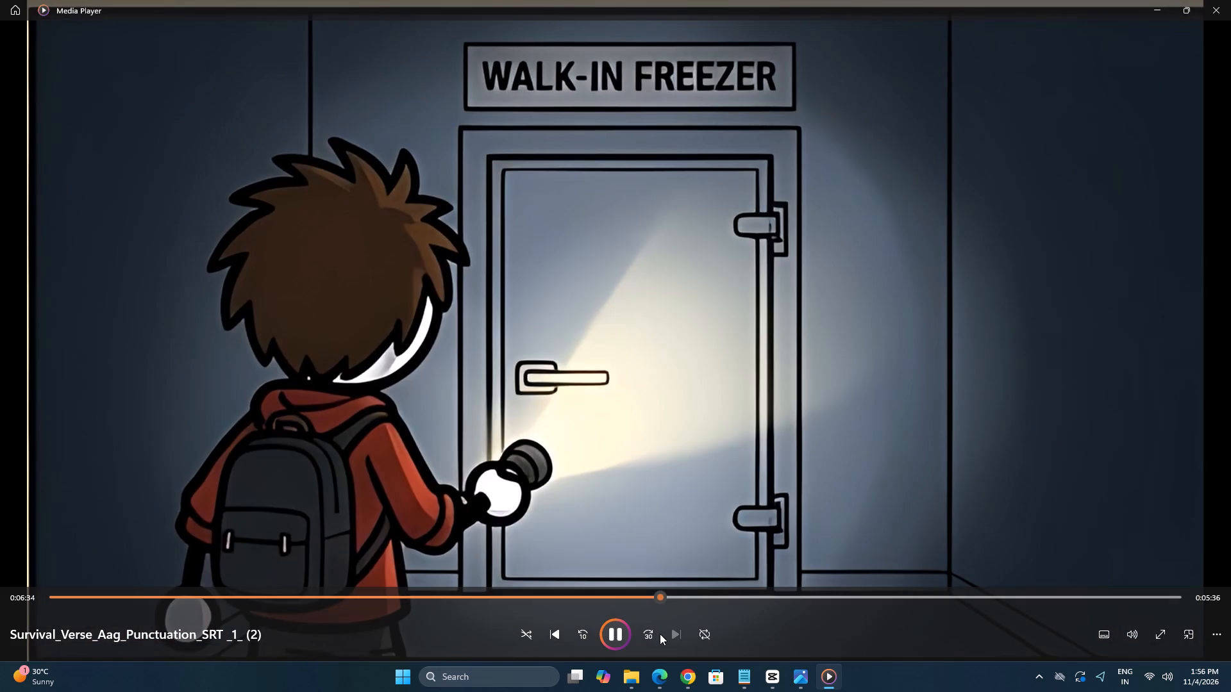
pyautogui.moveTo(660, 634); pyautogui.dragTo(690, 636)
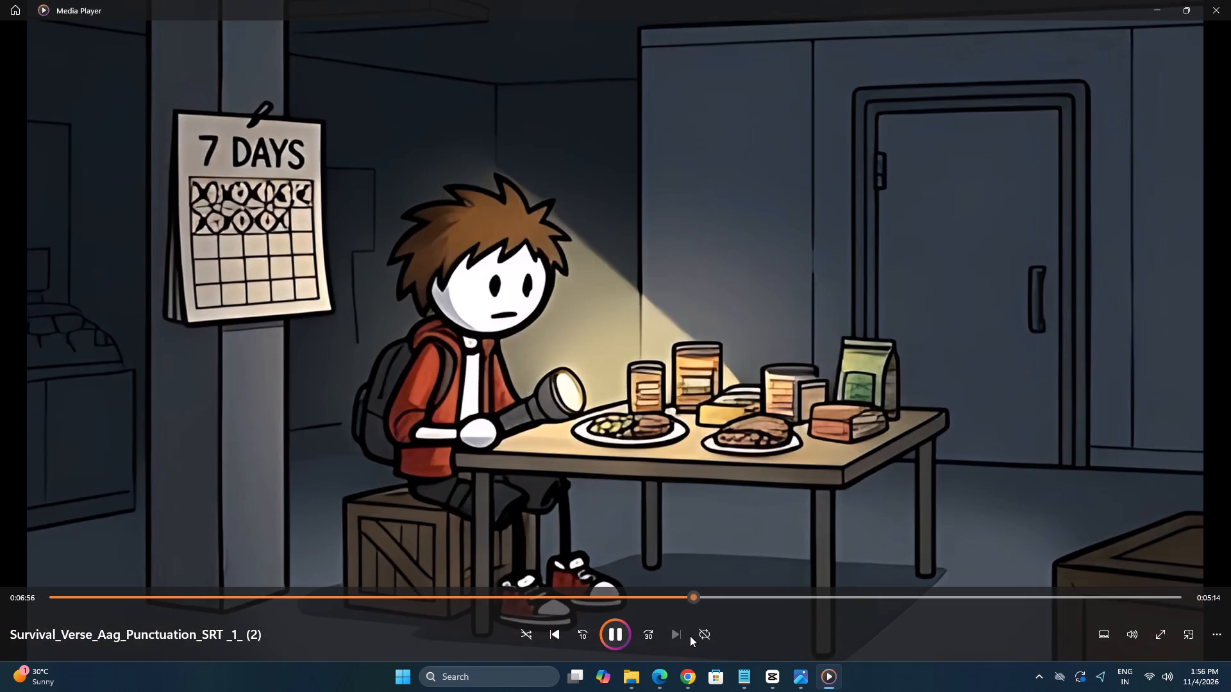
pyautogui.moveTo(690, 636); pyautogui.dragTo(683, 636)
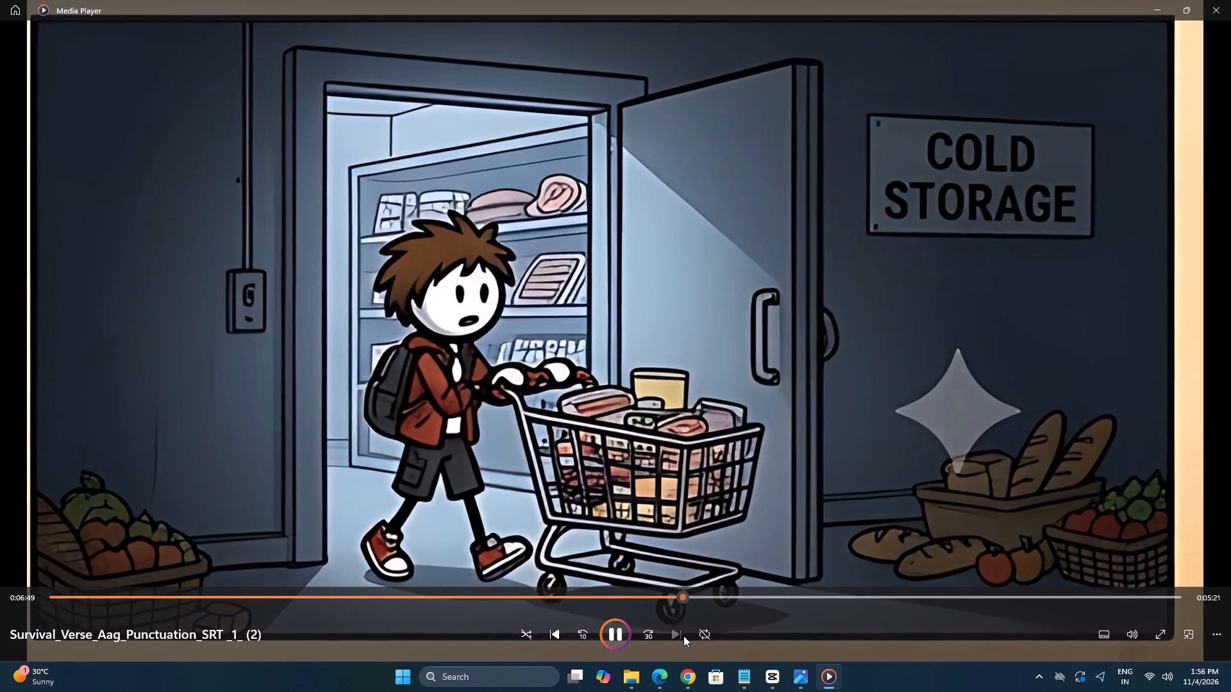
pyautogui.moveTo(683, 636); pyautogui.dragTo(692, 636)
# Skim the rest of the video from about 7:32 to its end and close the player.
pyautogui.moveTo(692, 636); pyautogui.dragTo(755, 643)
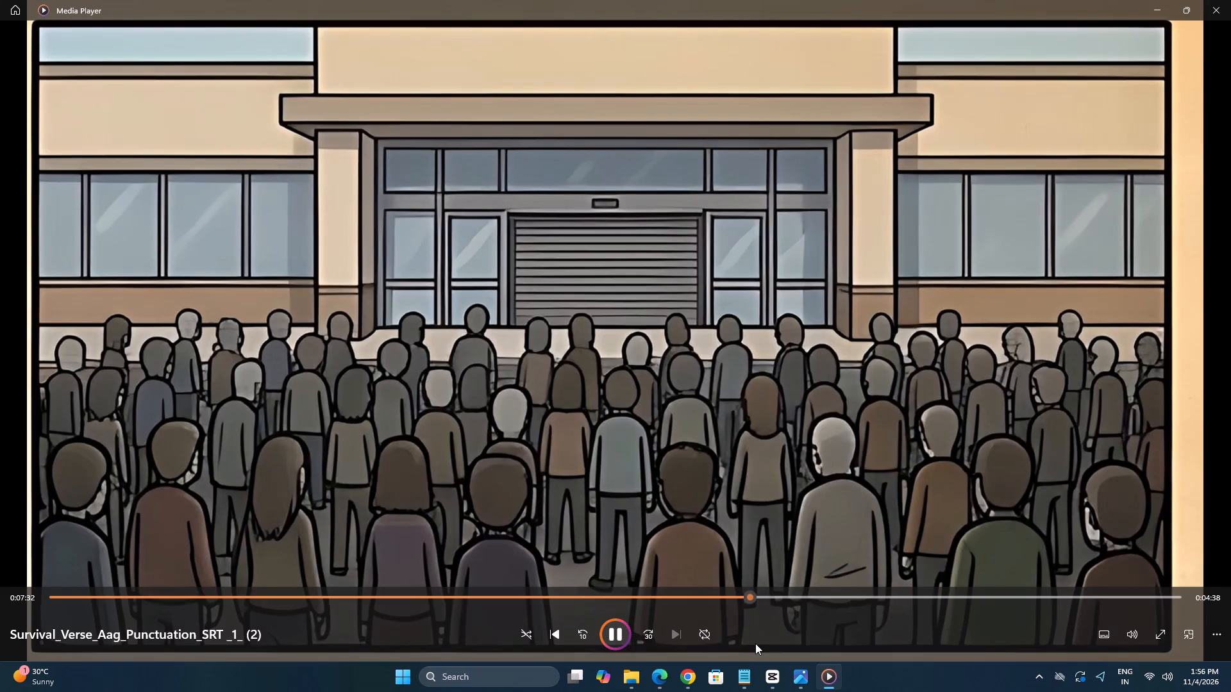
pyautogui.moveTo(755, 643); pyautogui.dragTo(839, 650)
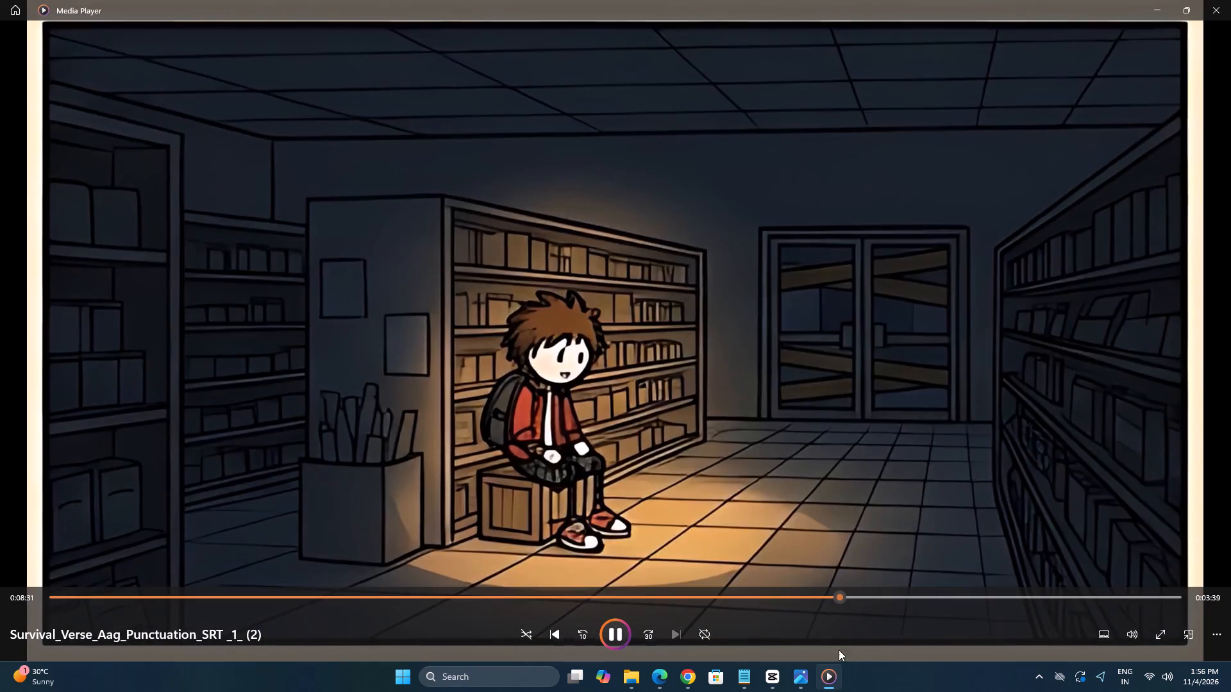
pyautogui.moveTo(839, 650); pyautogui.dragTo(945, 660)
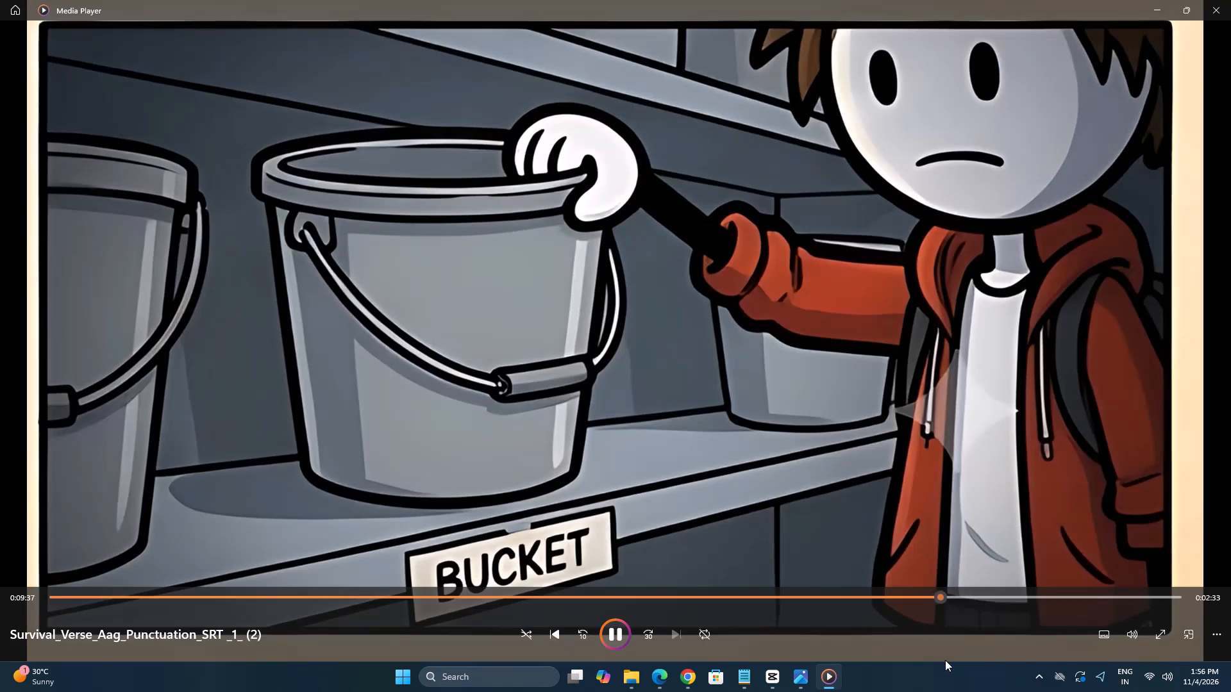
pyautogui.moveTo(945, 660); pyautogui.dragTo(1039, 670)
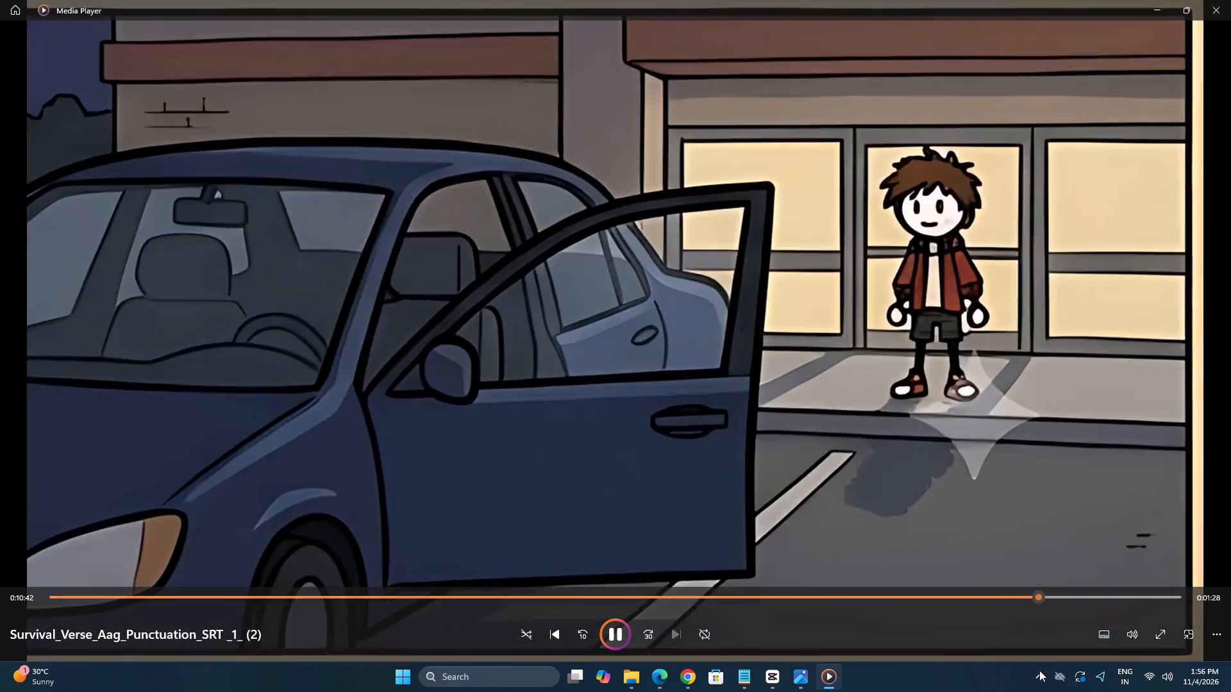
pyautogui.moveTo(1039, 670); pyautogui.dragTo(1133, 669)
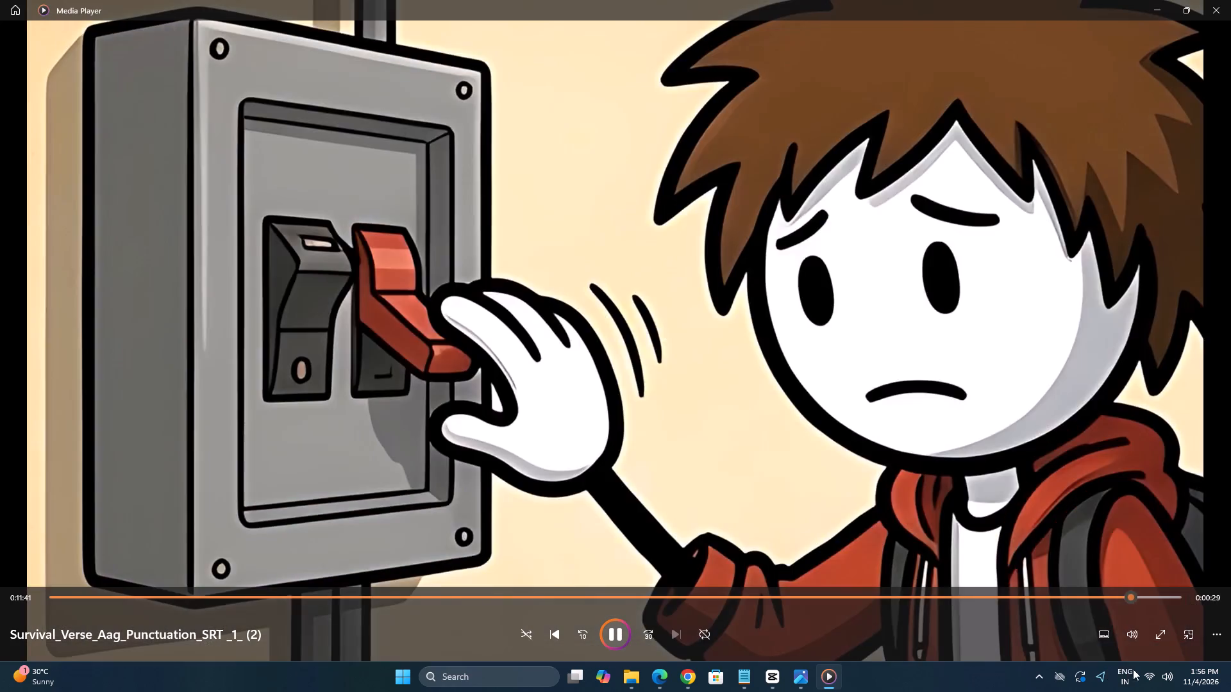
pyautogui.moveTo(1133, 669); pyautogui.dragTo(1175, 669)
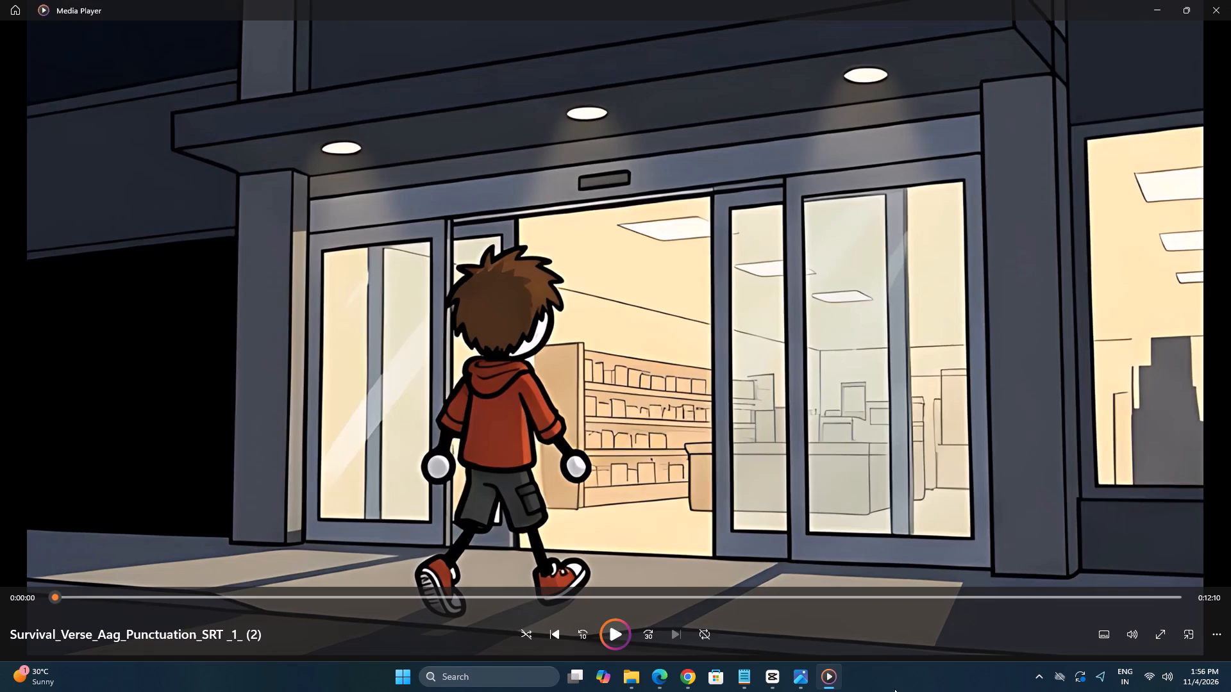
pyautogui.click(1227, 15)
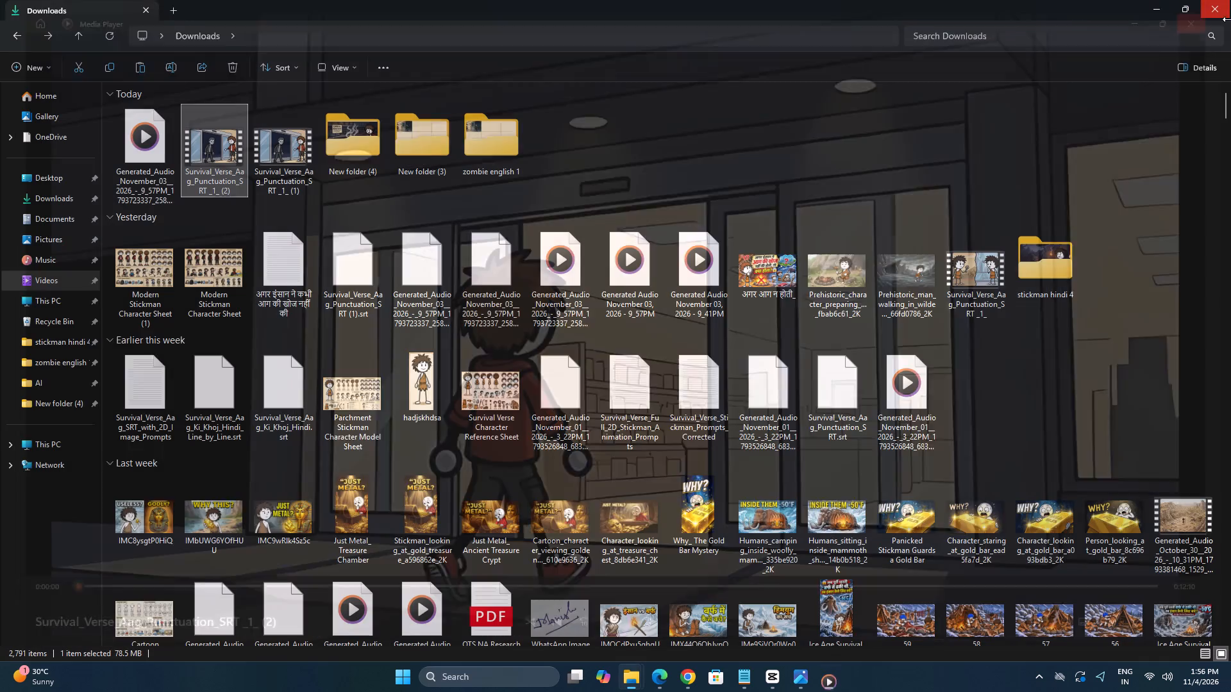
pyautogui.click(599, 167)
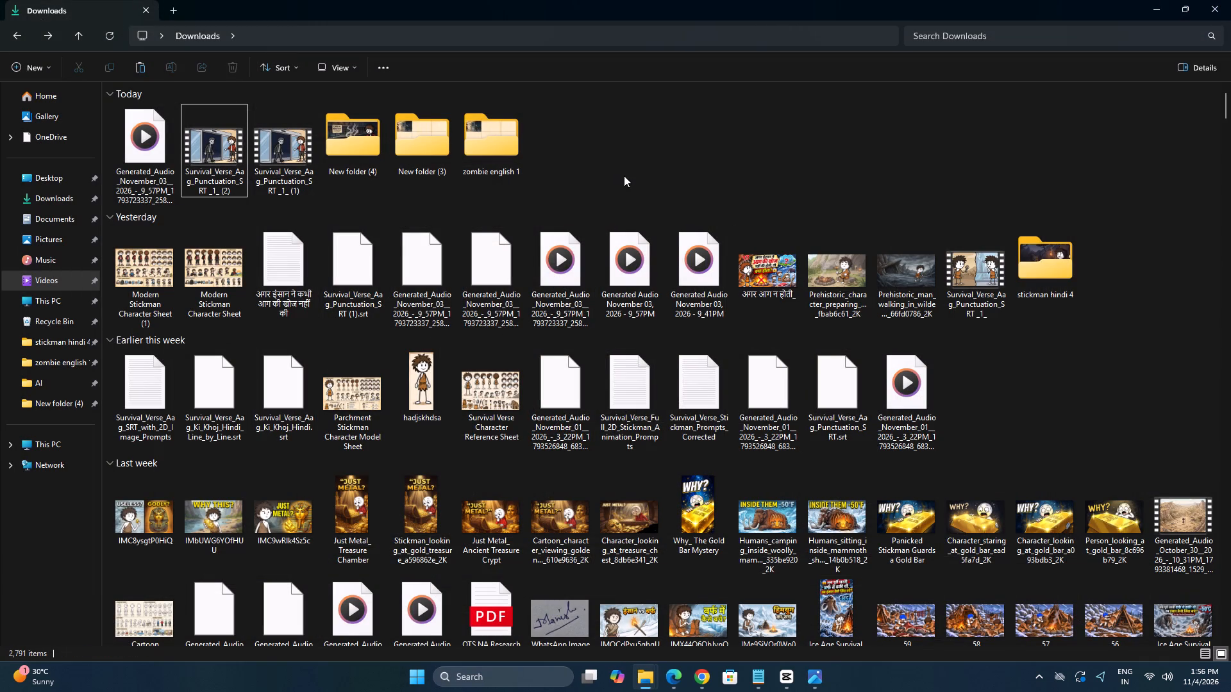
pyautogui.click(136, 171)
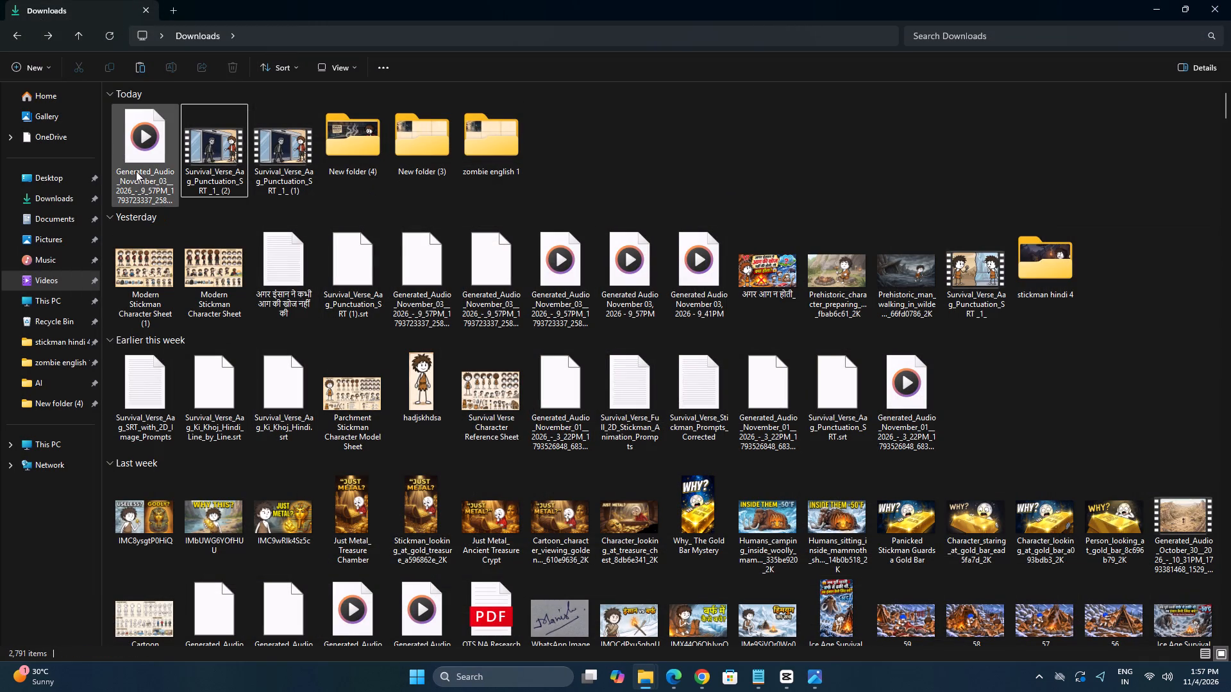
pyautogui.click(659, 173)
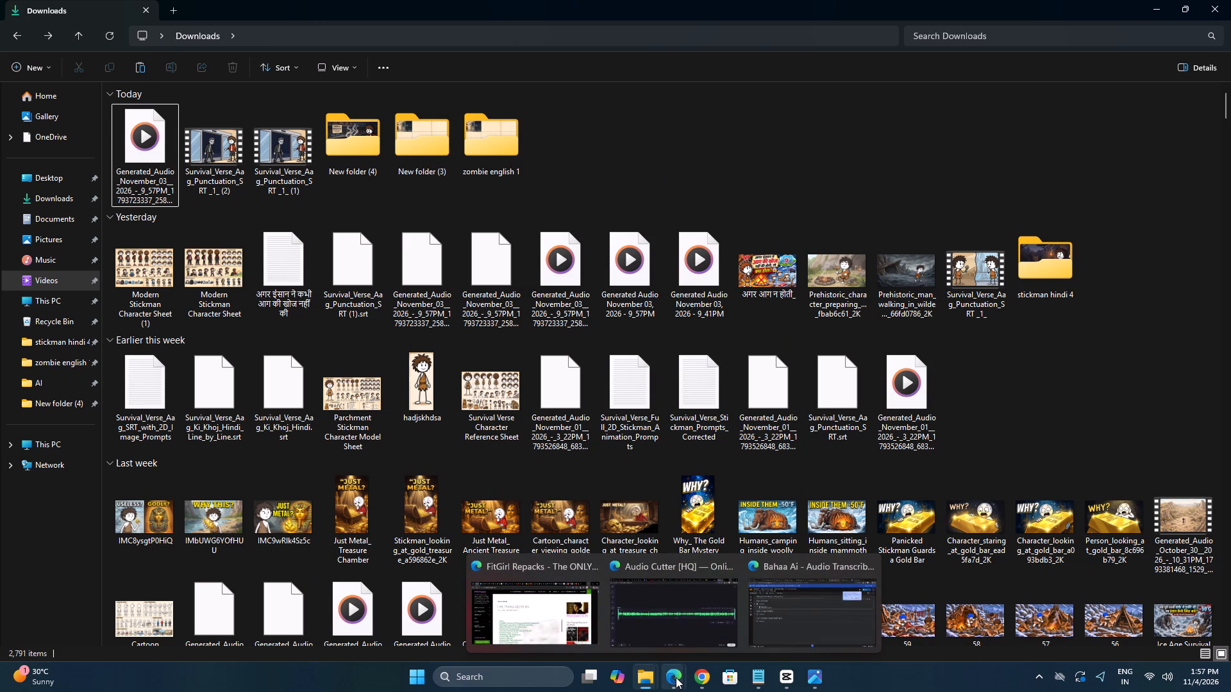
pyautogui.click(678, 633)
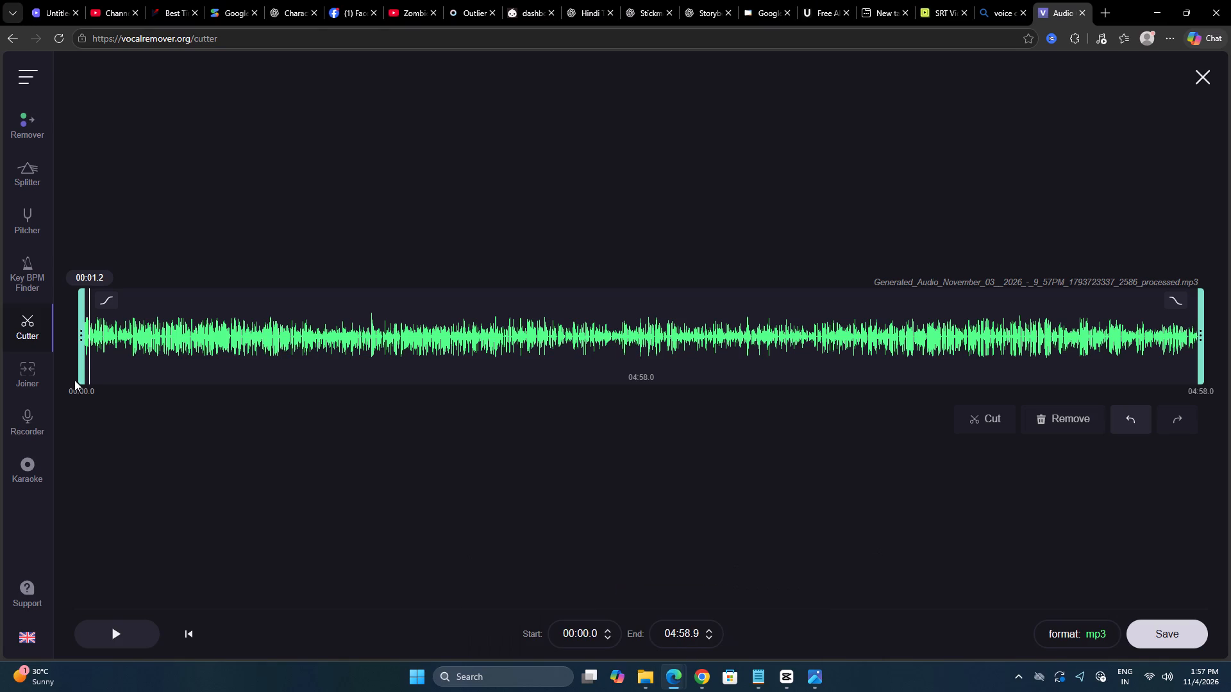
pyautogui.click(9, 33)
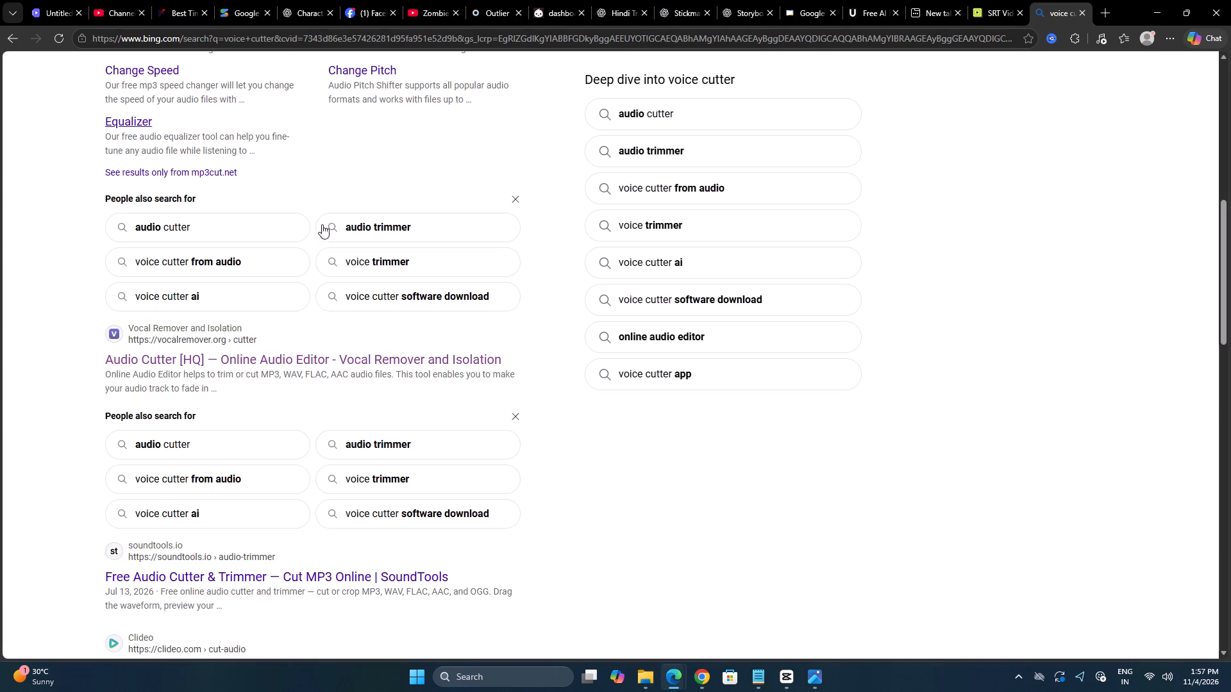
pyautogui.click(238, 359)
pyautogui.click(632, 444)
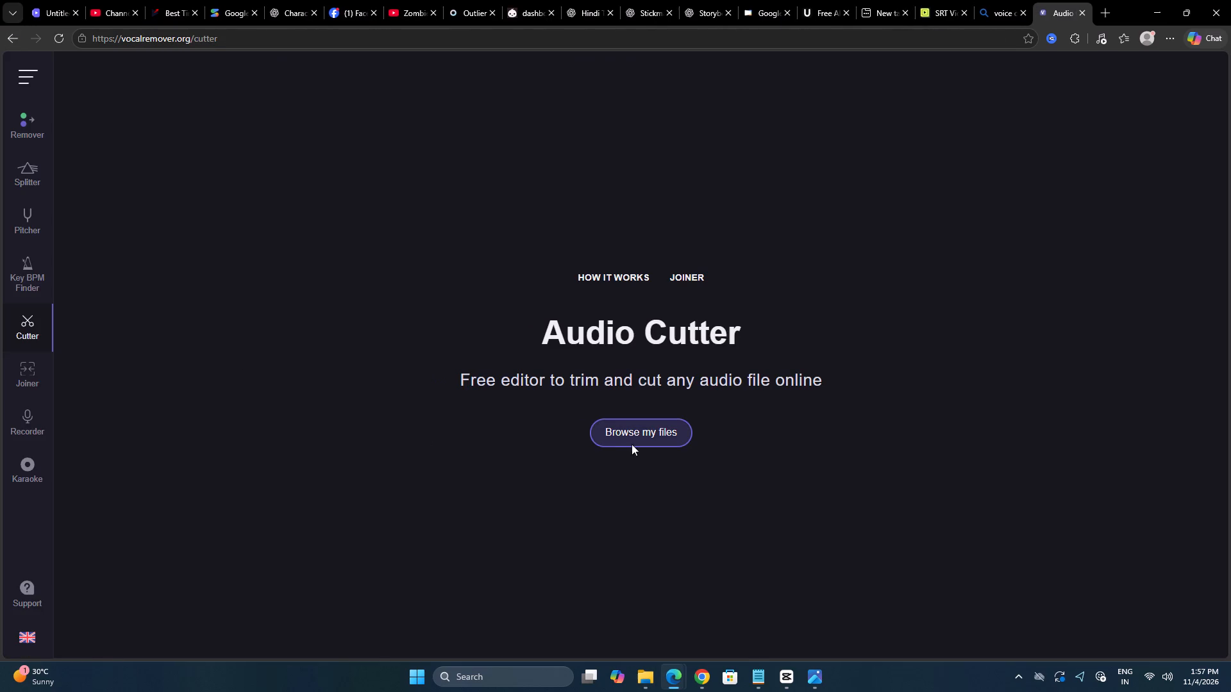
pyautogui.click(149, 230)
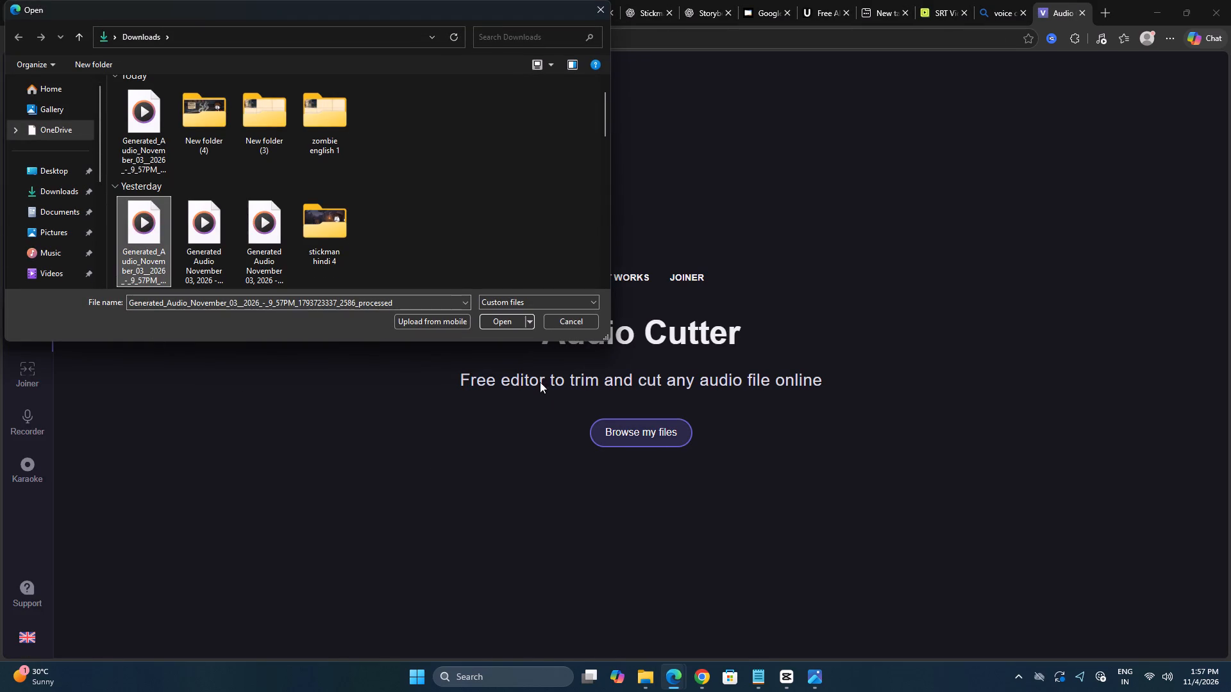
pyautogui.click(508, 322)
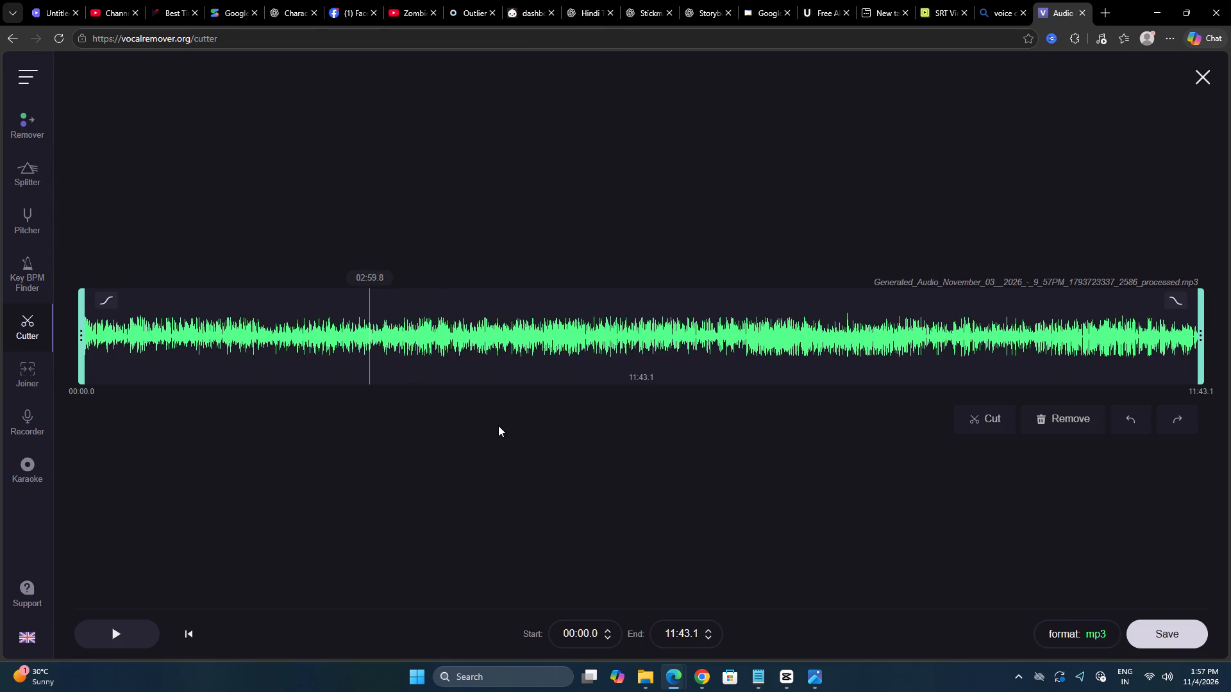
# Set the end of the audio selection to about 06:45.8, keeping the start at 00:00.0.
pyautogui.moveTo(1202, 363); pyautogui.dragTo(728, 356)
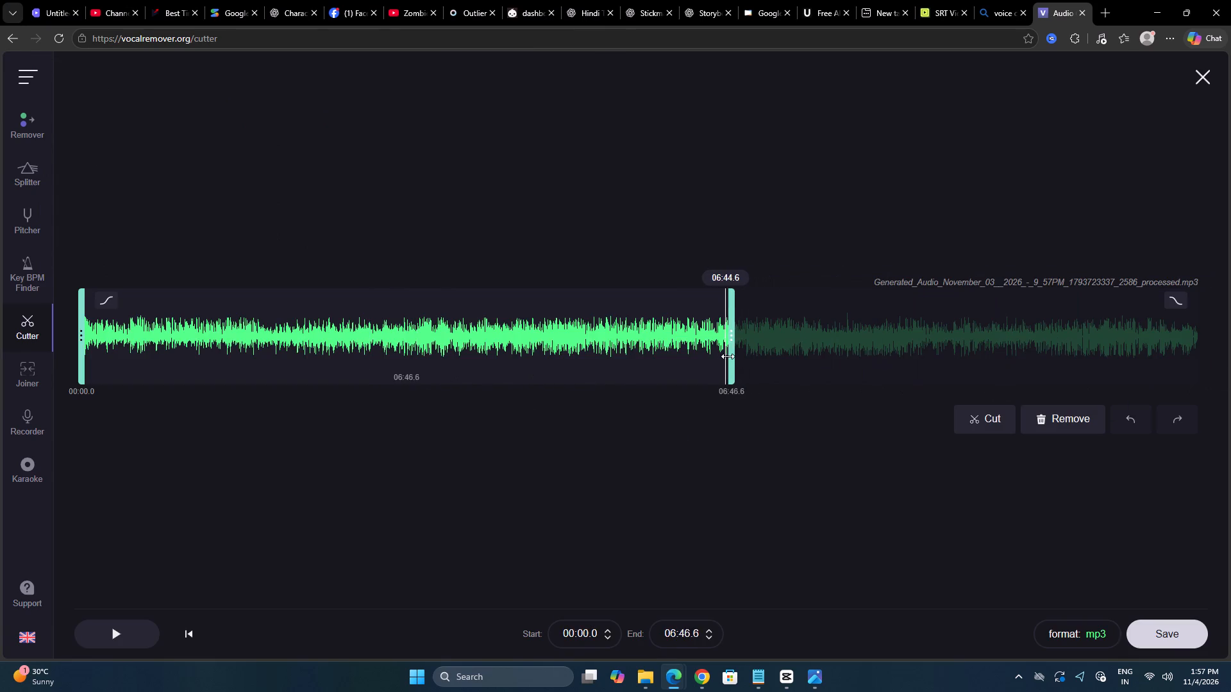
pyautogui.moveTo(728, 356); pyautogui.dragTo(728, 357)
pyautogui.moveTo(728, 357); pyautogui.dragTo(729, 358)
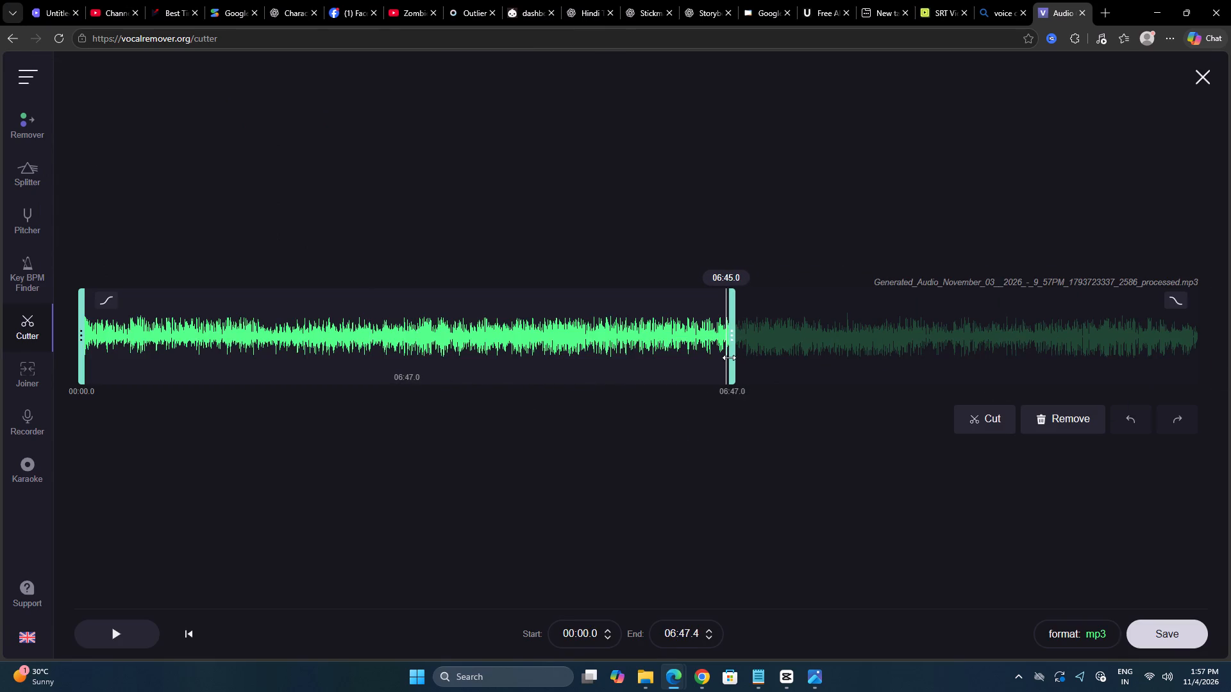
pyautogui.moveTo(729, 358); pyautogui.dragTo(727, 359)
pyautogui.click(683, 242)
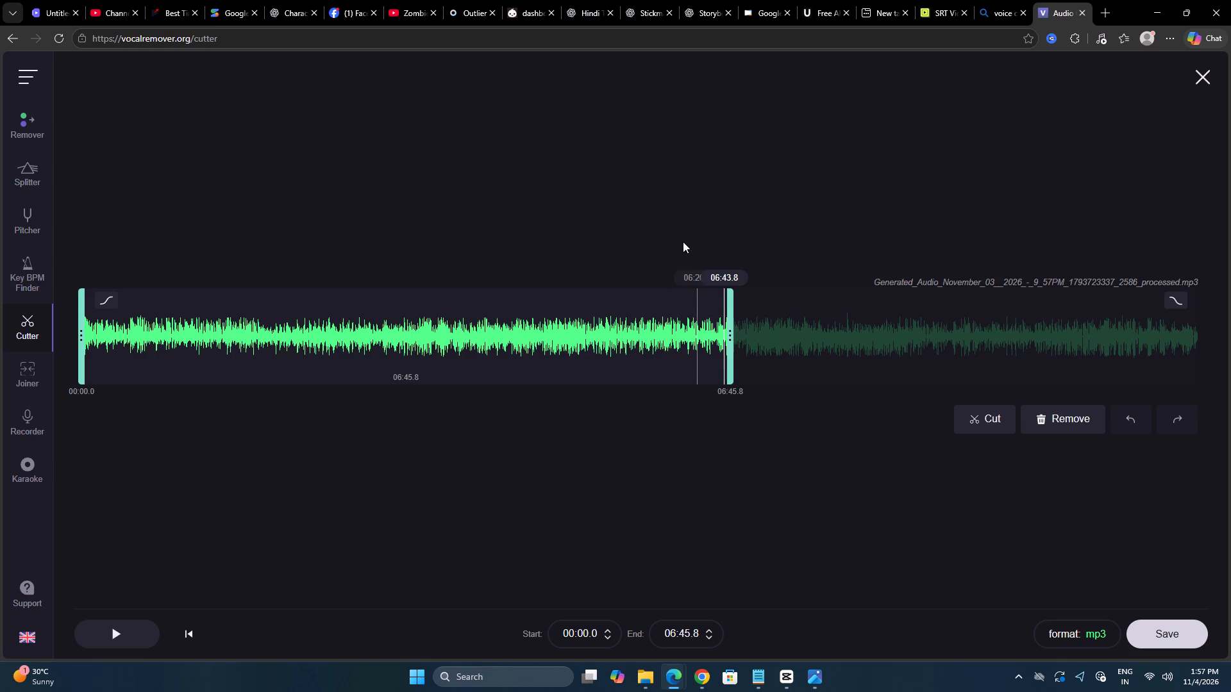
# Trim the end of the audio selection to about 06:45.0 and save the 405-second cut as an mp3.
pyautogui.press('space')
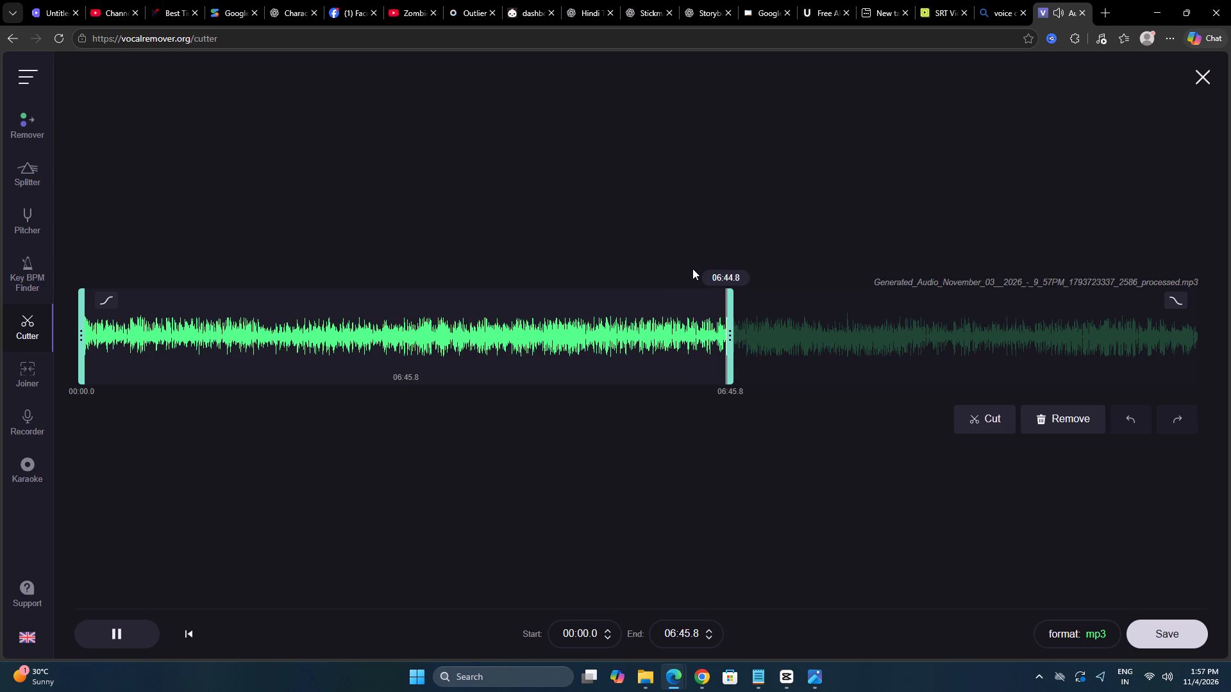
pyautogui.click(728, 344)
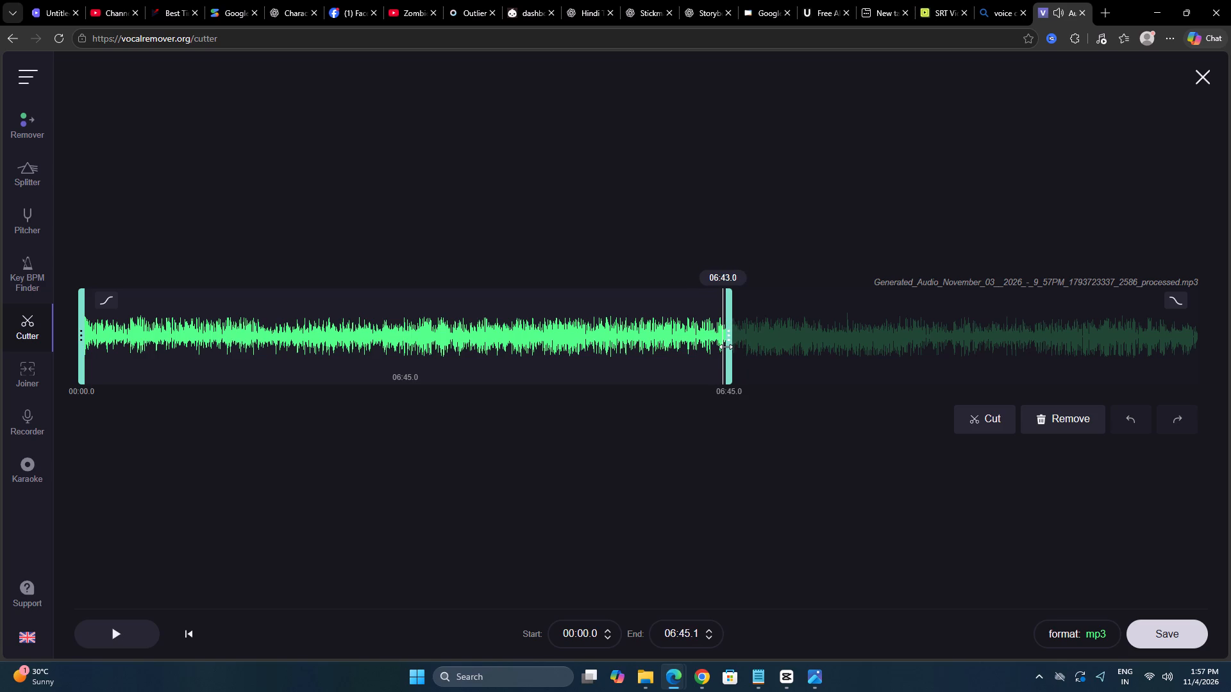
pyautogui.press('space')
pyautogui.click(1162, 634)
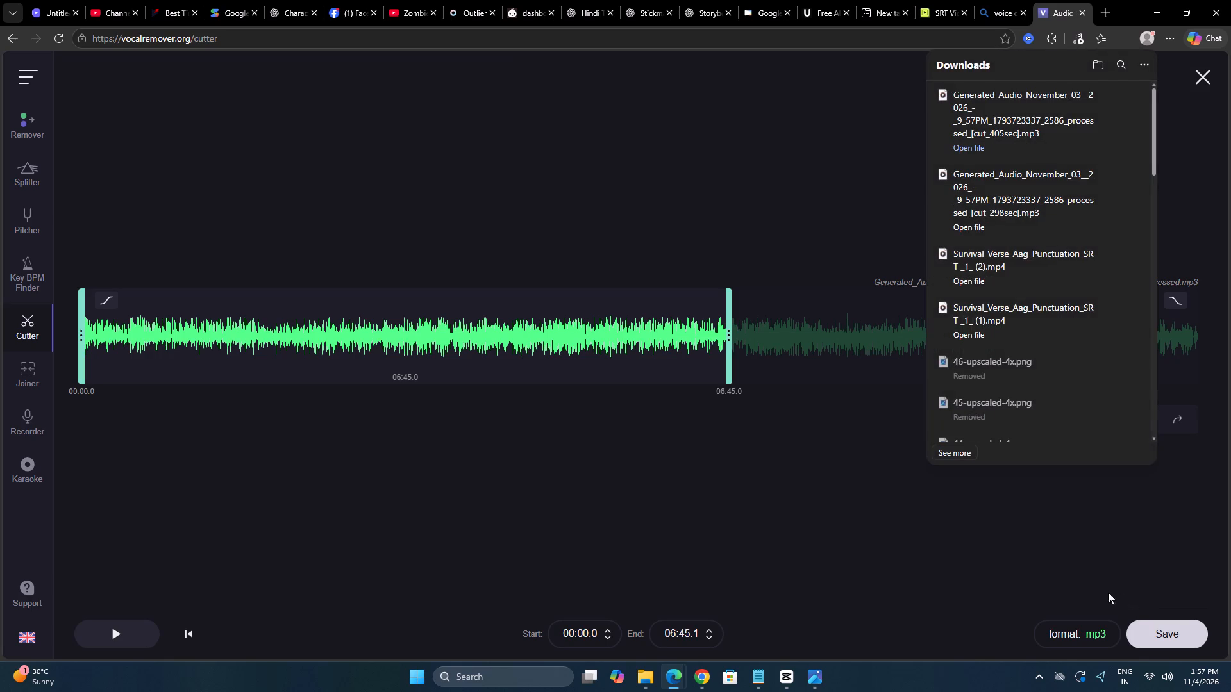
pyautogui.click(976, 570)
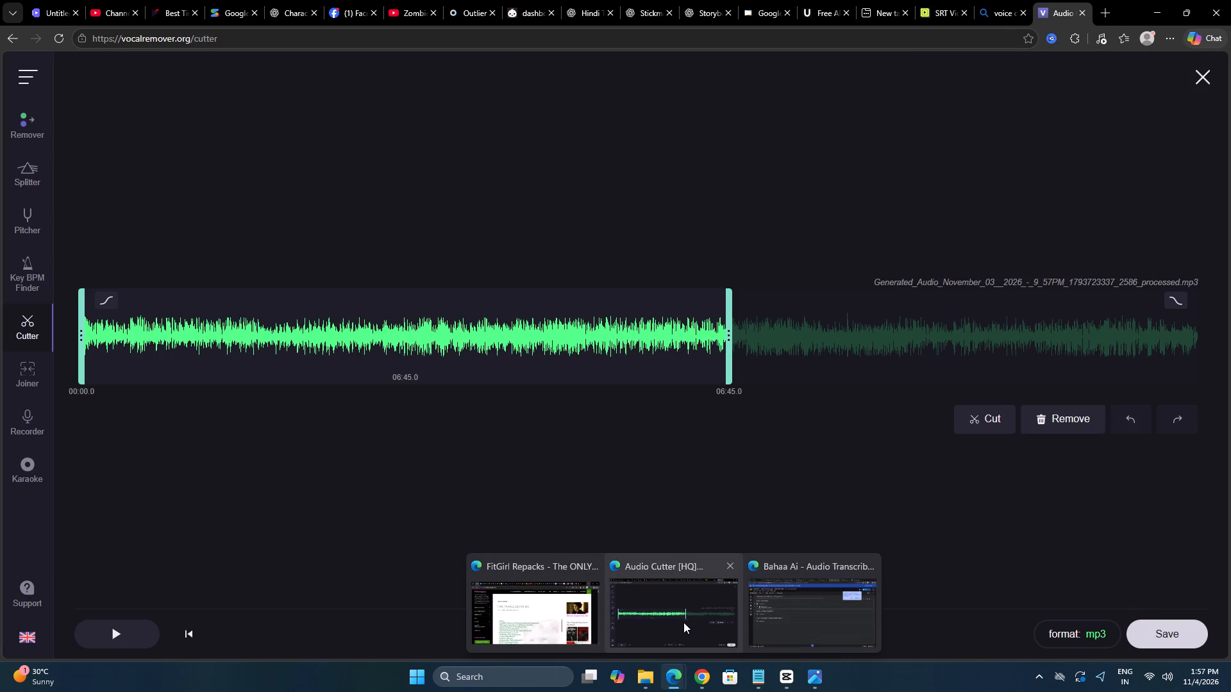
# Close the SRT Video Generator page, the voice cutter search and the blank new page in Edge, keeping Audio Cutter open, and minimise the window.
pyautogui.click(683, 622)
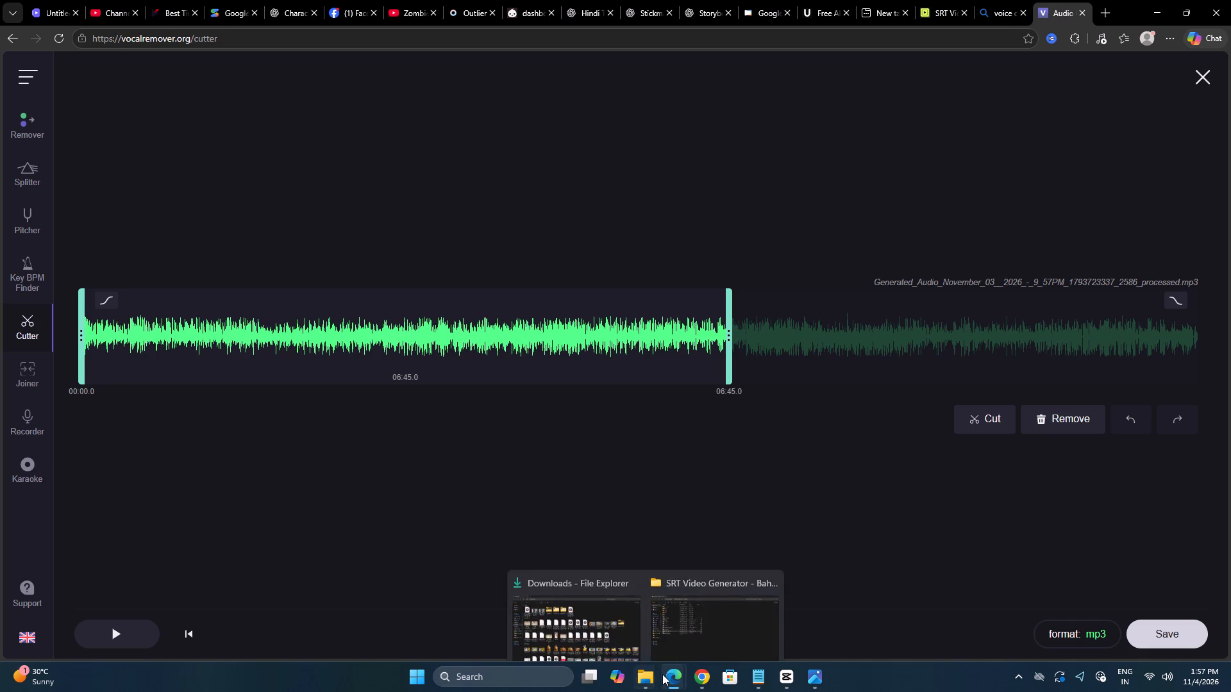
pyautogui.click(670, 624)
pyautogui.click(937, 10)
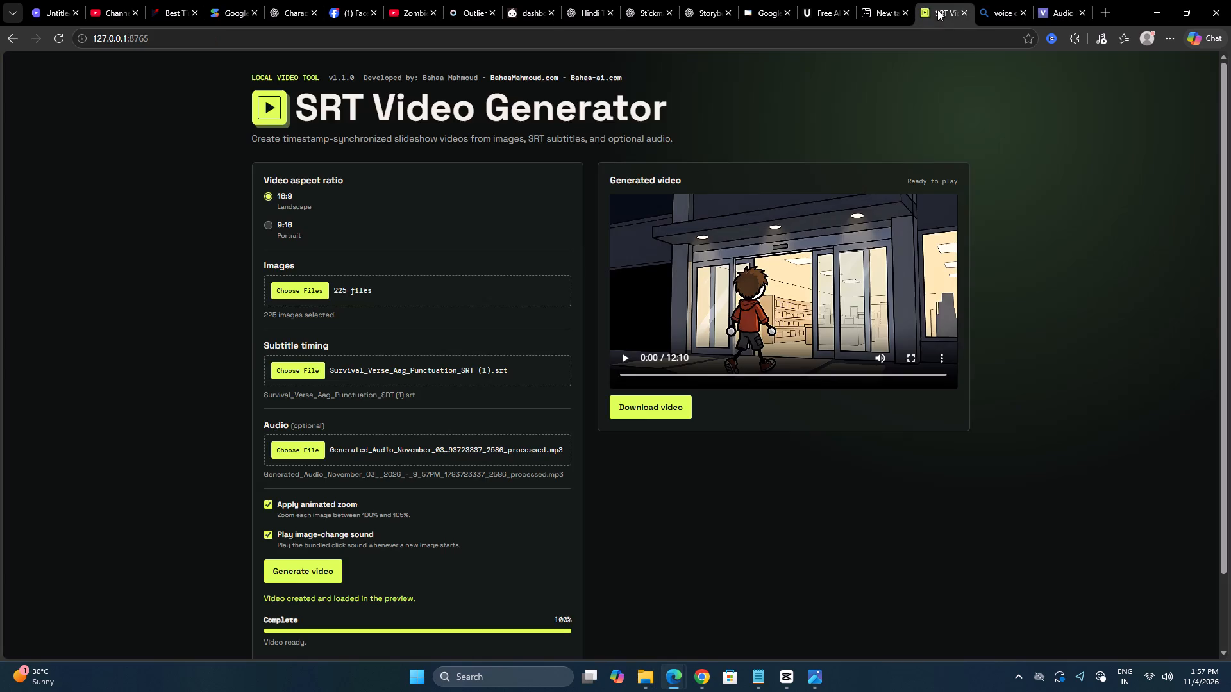
pyautogui.click(962, 11)
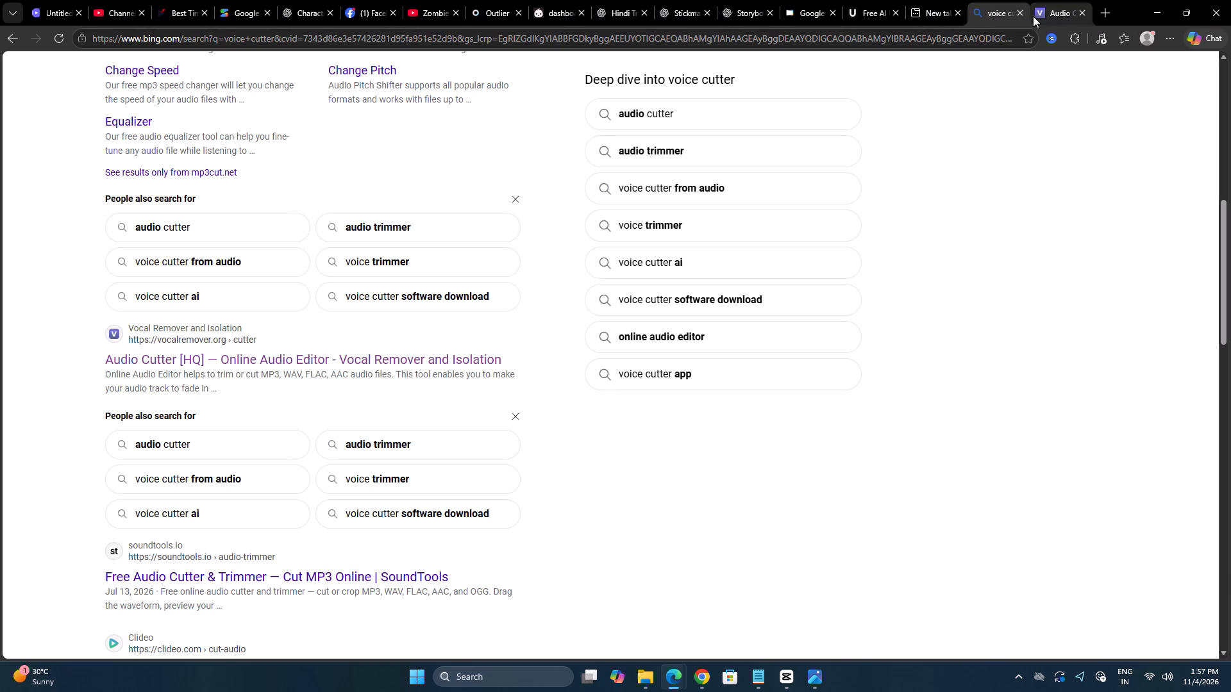
pyautogui.click(1021, 15)
pyautogui.click(934, 10)
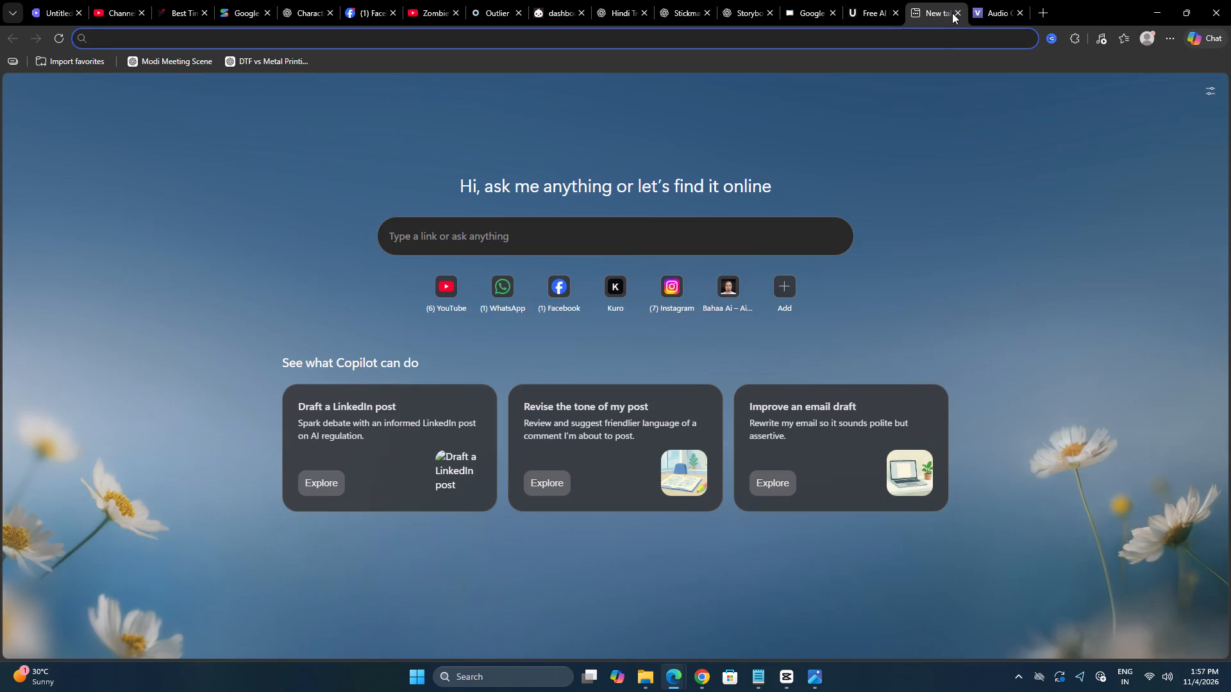
pyautogui.click(952, 13)
pyautogui.click(957, 10)
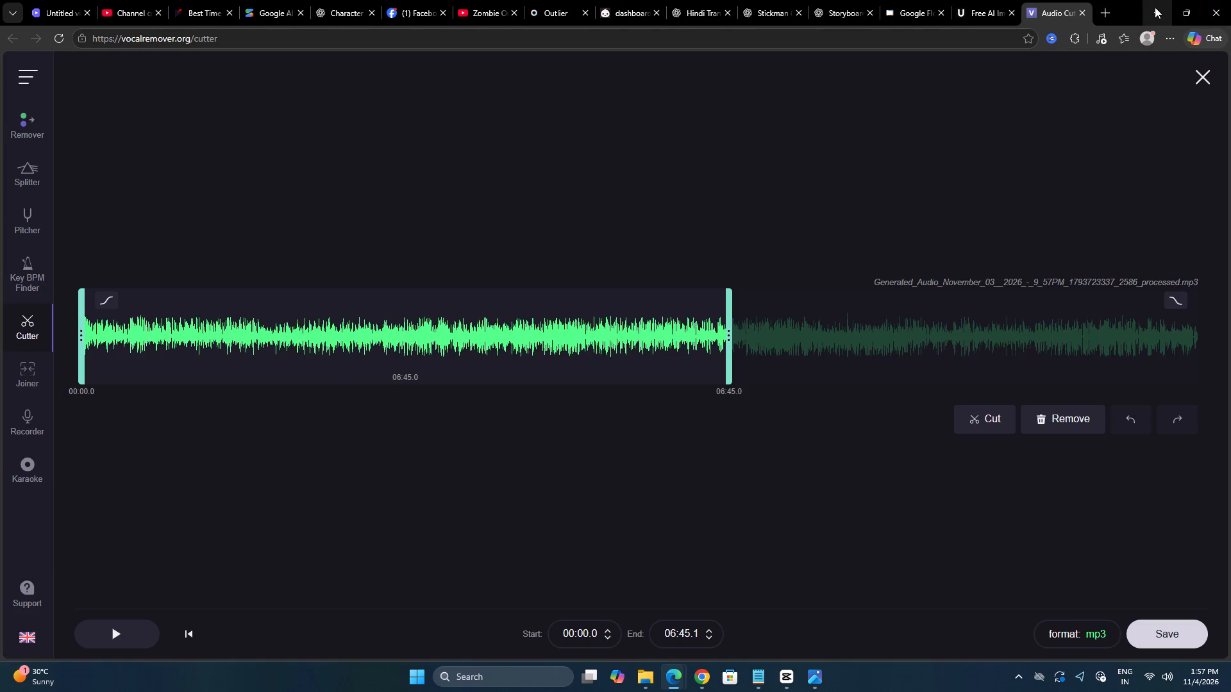
pyautogui.click(1155, 7)
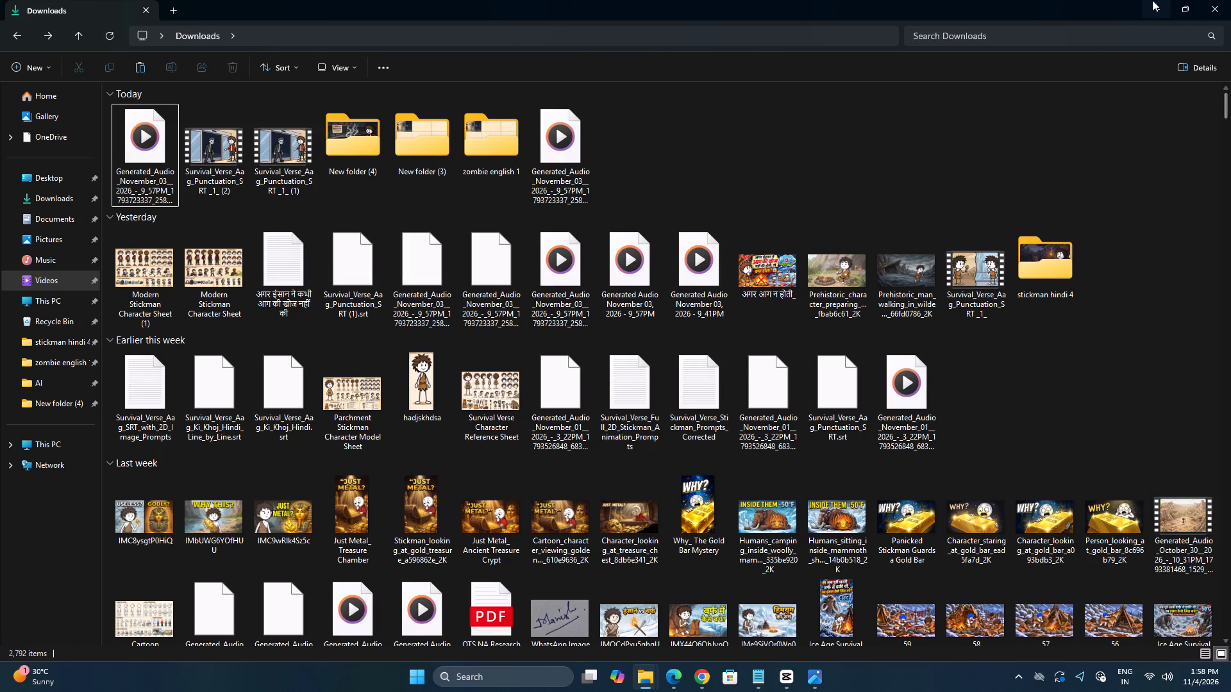
# In Downloads, rename today's 298-second audio cut as 2 and the 405-second audio cut as 1.
pyautogui.click(7, 32)
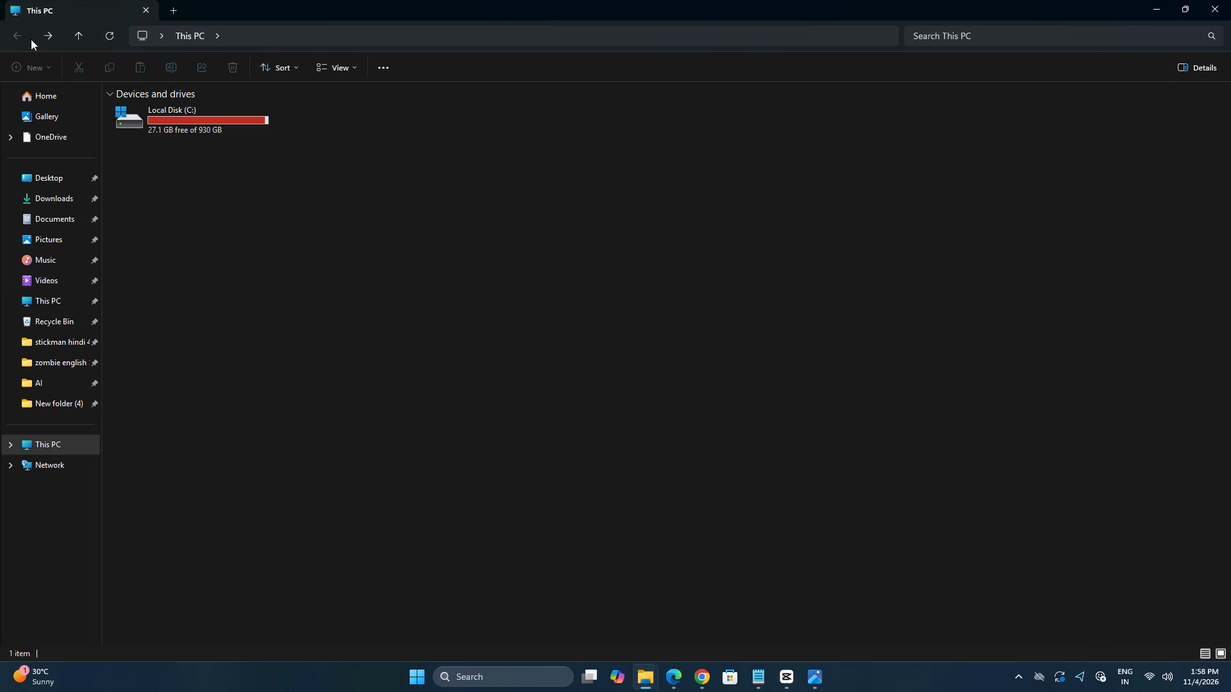
pyautogui.click(46, 31)
pyautogui.click(214, 186)
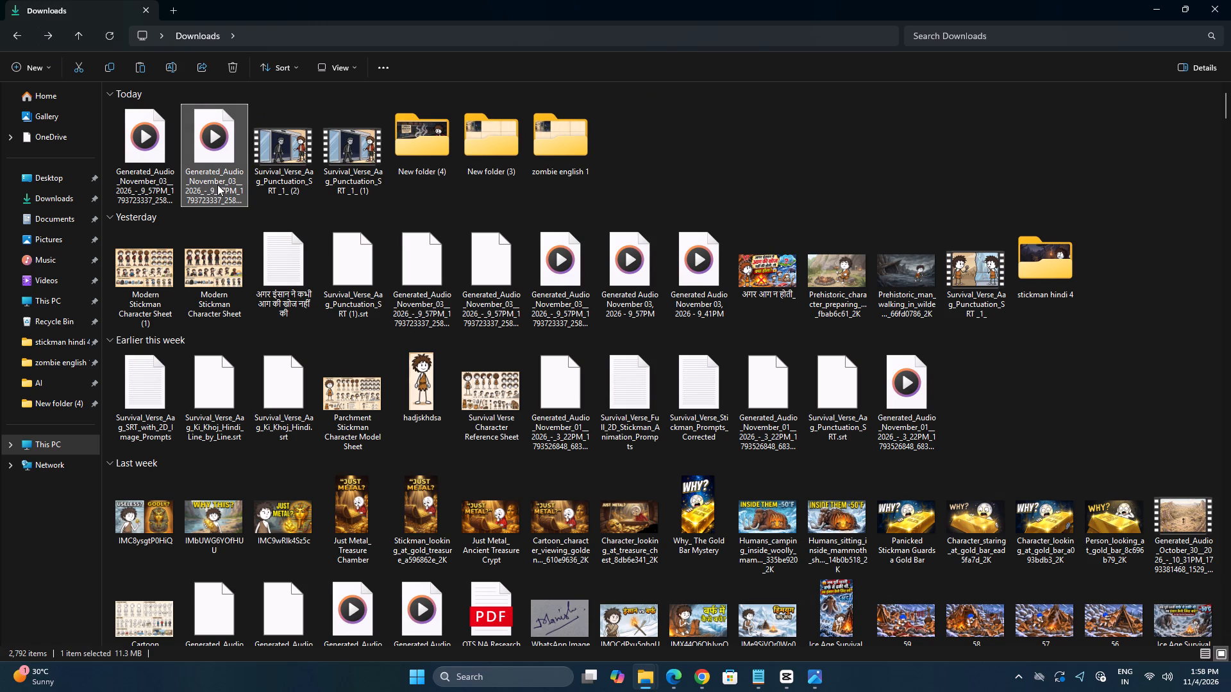
pyautogui.click(217, 185)
pyautogui.press('2')
pyautogui.click(152, 182)
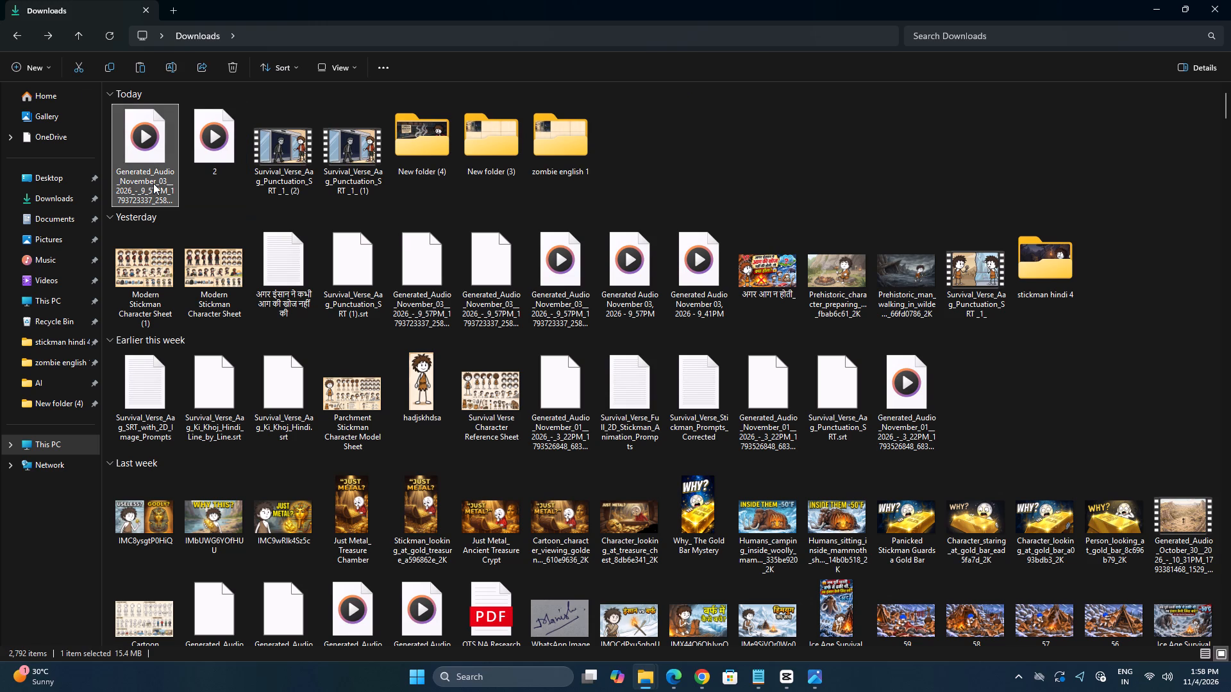
pyautogui.click(153, 183)
pyautogui.click(156, 185)
pyautogui.press('1')
pyautogui.click(708, 174)
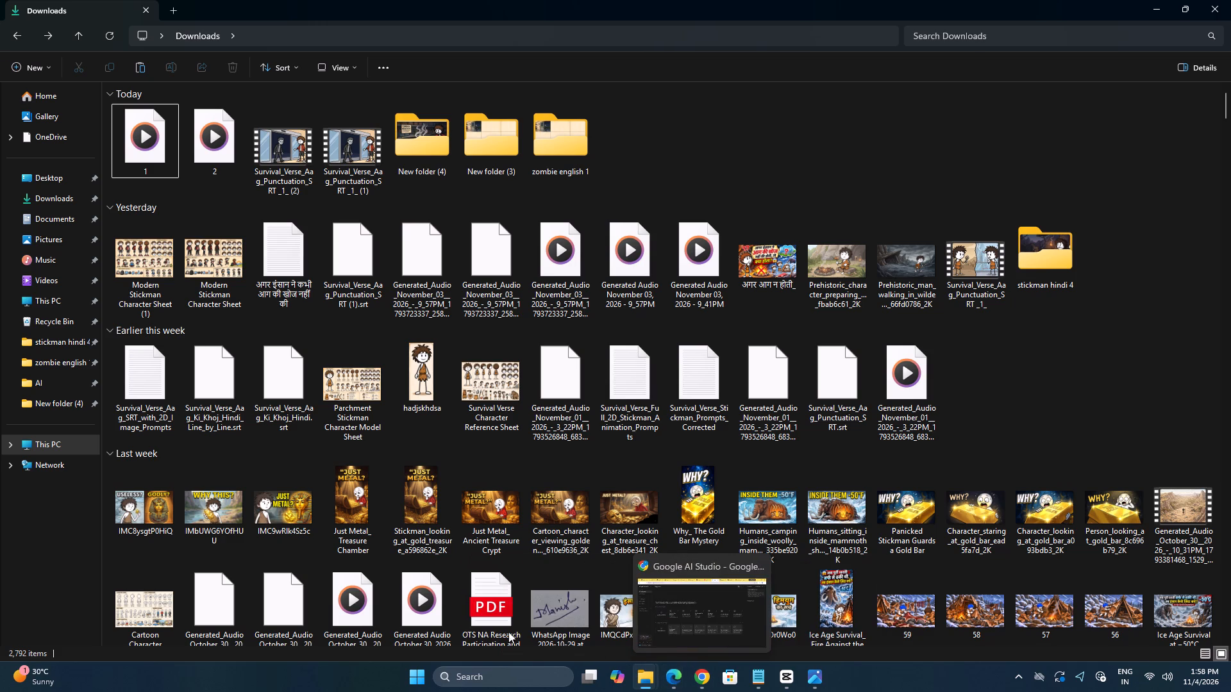
# Delete yesterday's Hindi-titled text document and Survival_Verse_Aag_Punctuation_SRT (1).srt from Downloads, checking the SRT in Notepad before removing it.
pyautogui.click(289, 293)
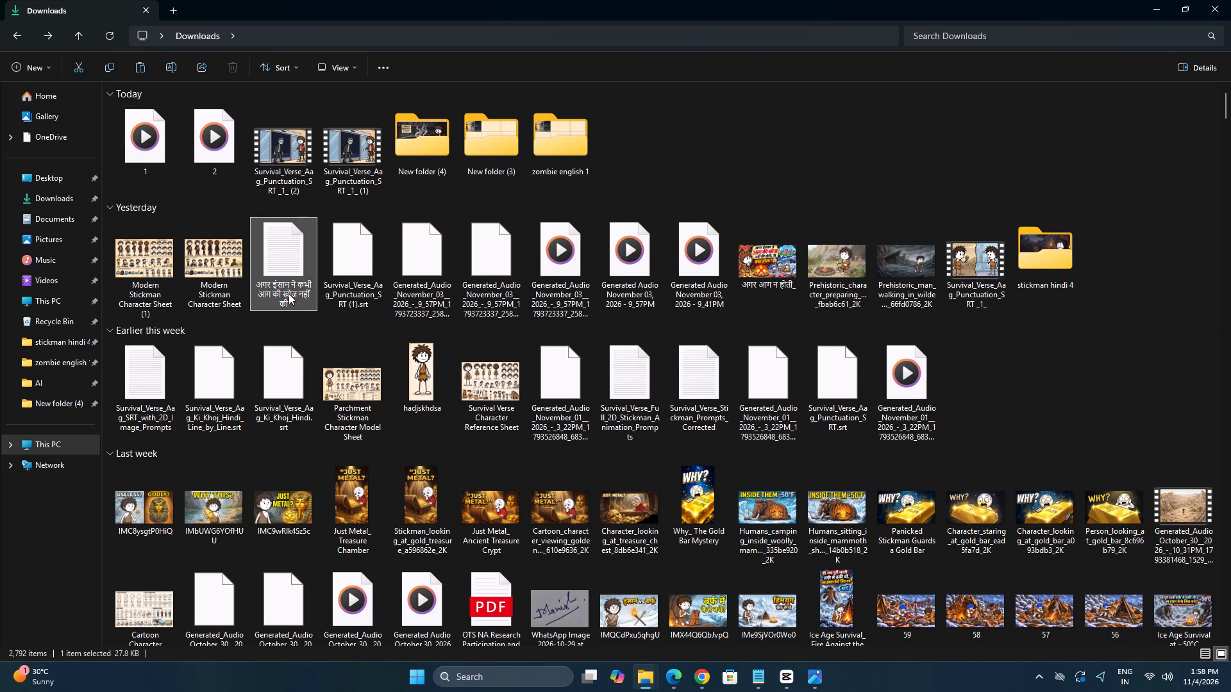
pyautogui.press('Delete')
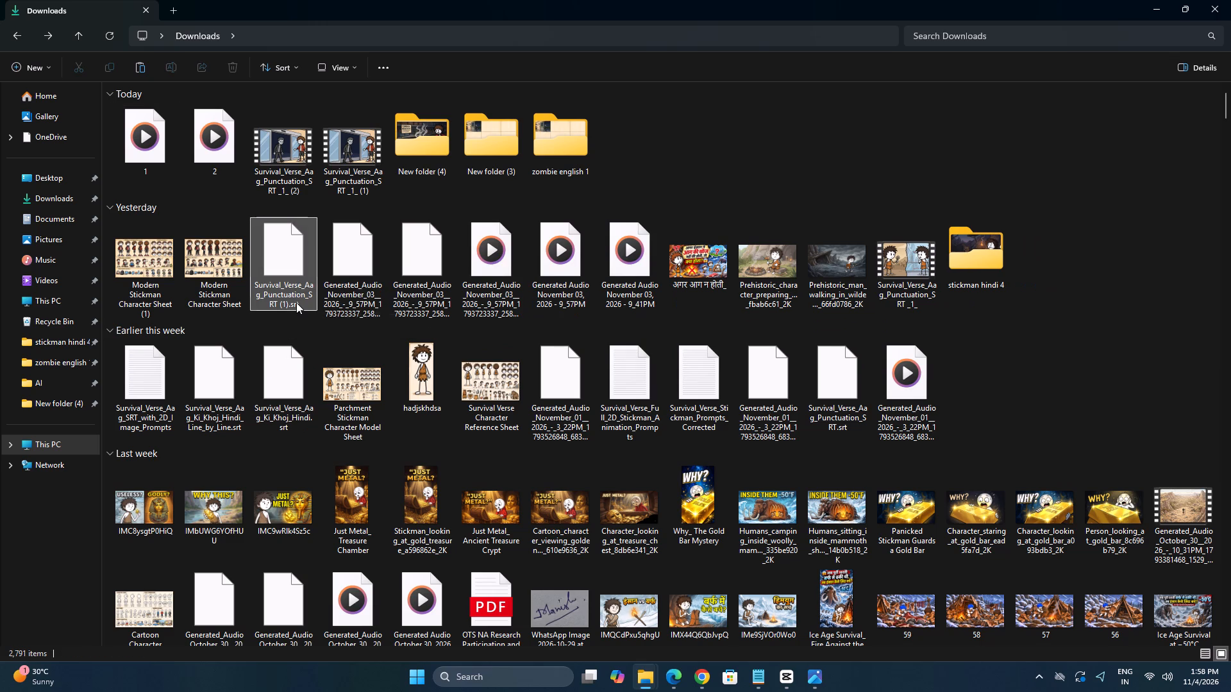
pyautogui.doubleClick(294, 294)
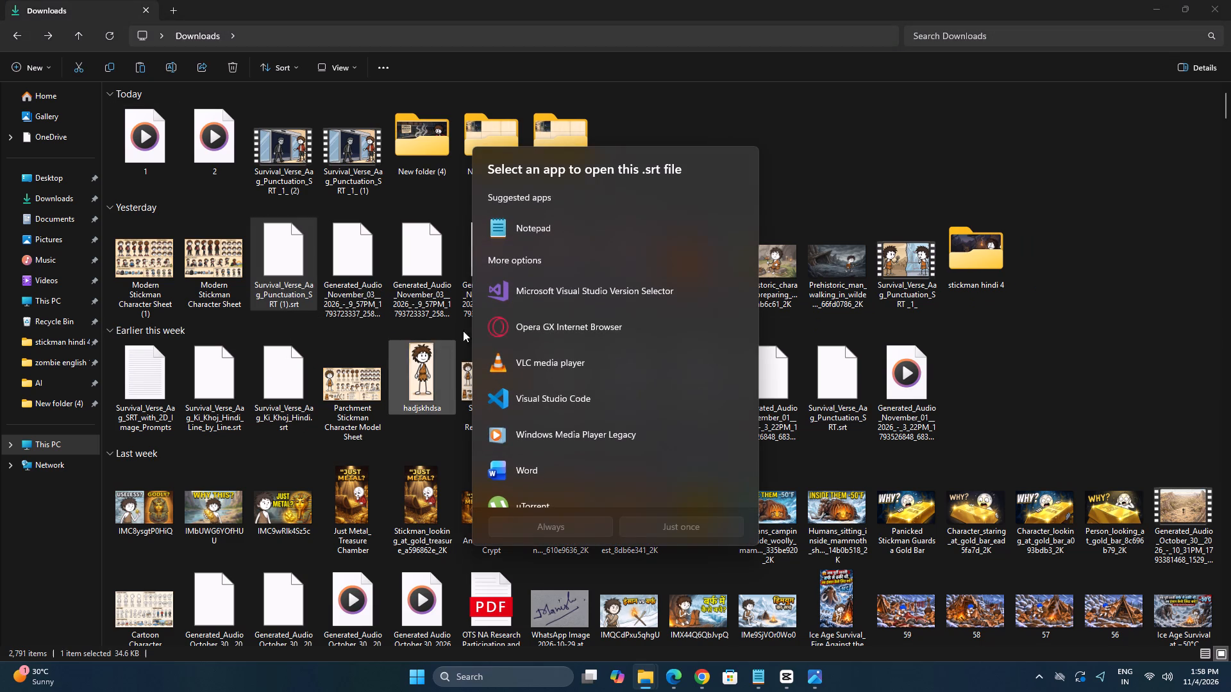
pyautogui.click(555, 233)
pyautogui.click(655, 532)
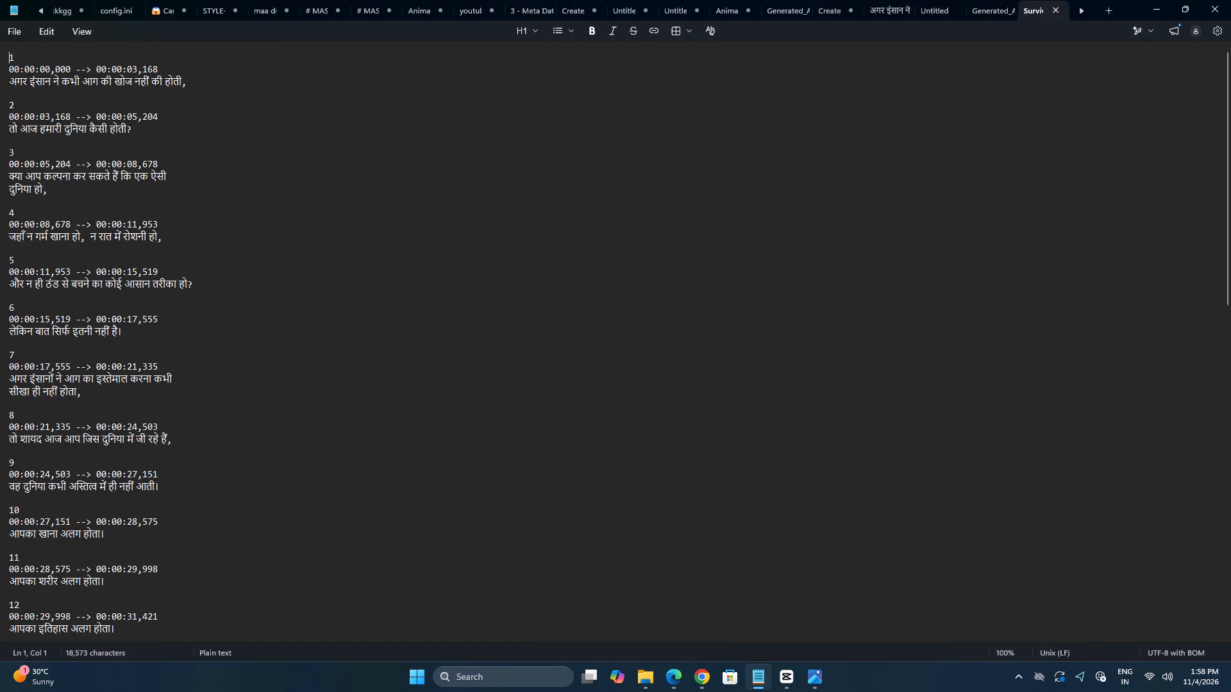
pyautogui.scroll(3, 439, 475)
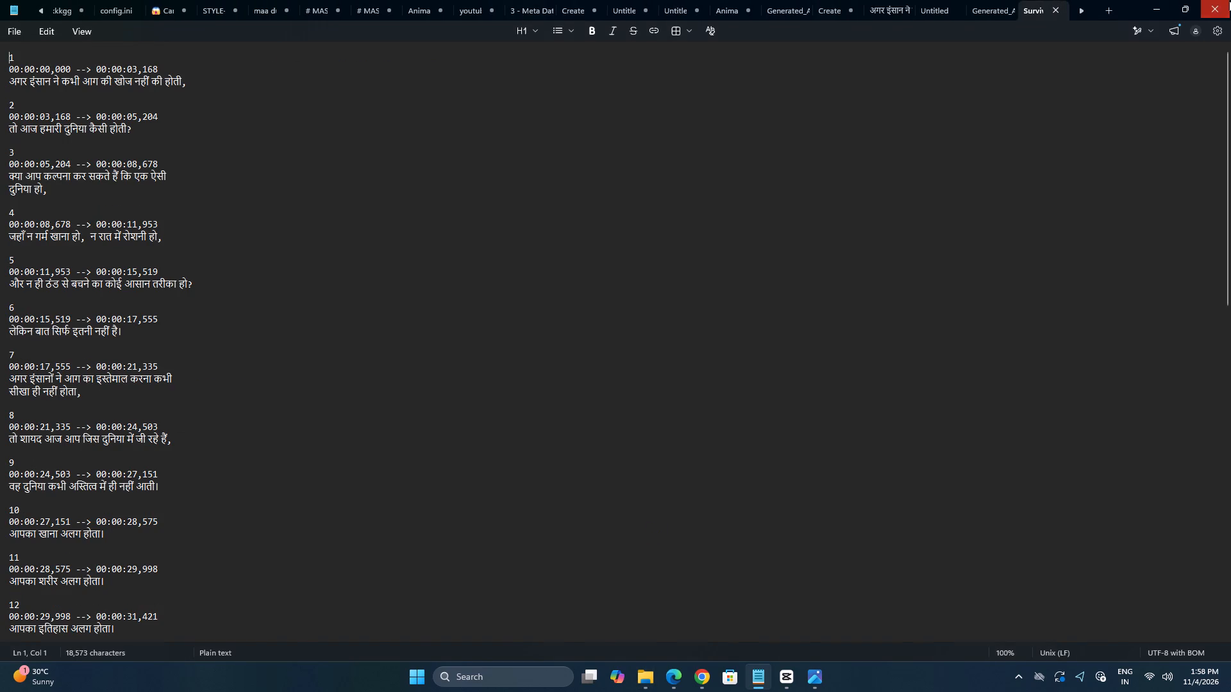
pyautogui.click(1229, 1)
pyautogui.press('Delete')
# Open yesterday's first Generated_Audio_November_03__2026_-_9_57PM document in Notepad to check its contents.
pyautogui.doubleClick(303, 292)
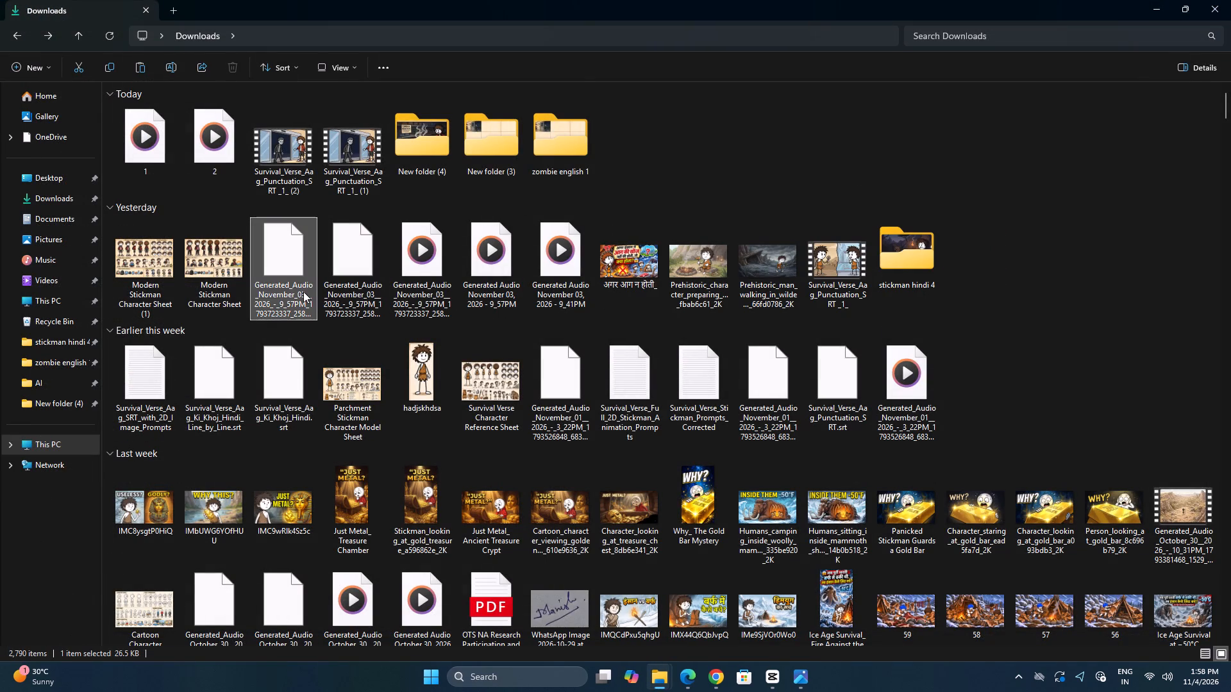
pyautogui.click(590, 227)
pyautogui.click(675, 520)
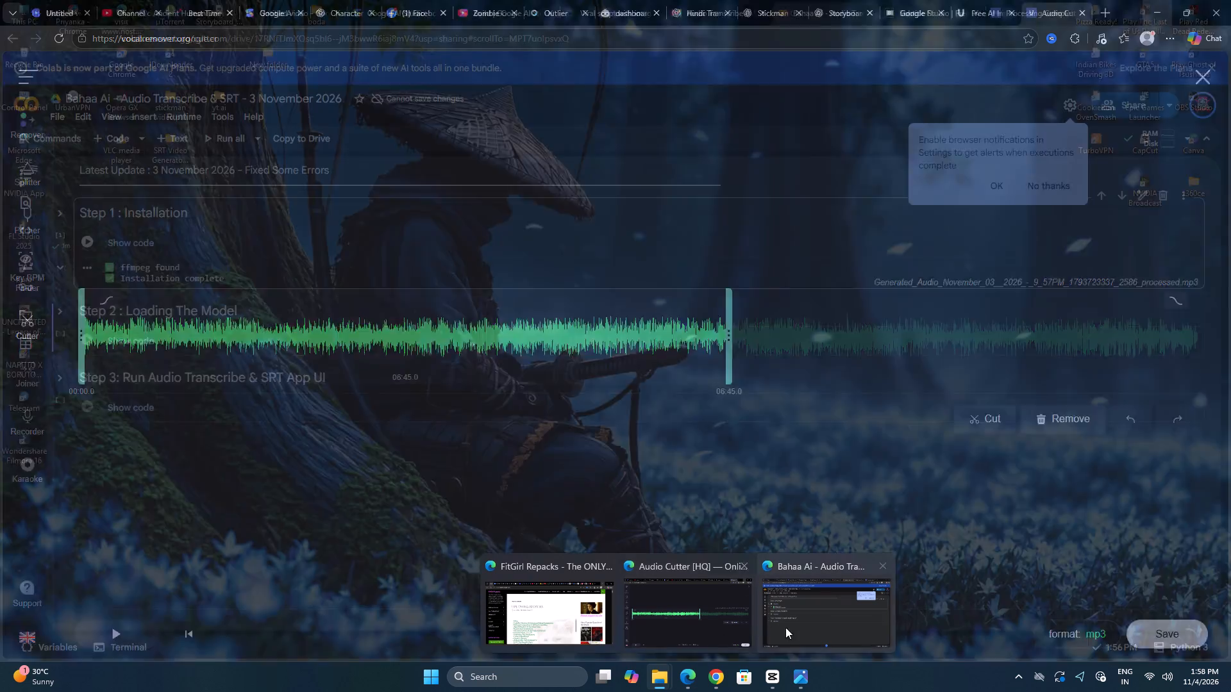
# Switch to the Bahaa Ai - Audio Transcribe & SRT Colab notebook in Edge and run the Step 2 : Loading The Model cell.
pyautogui.click(789, 623)
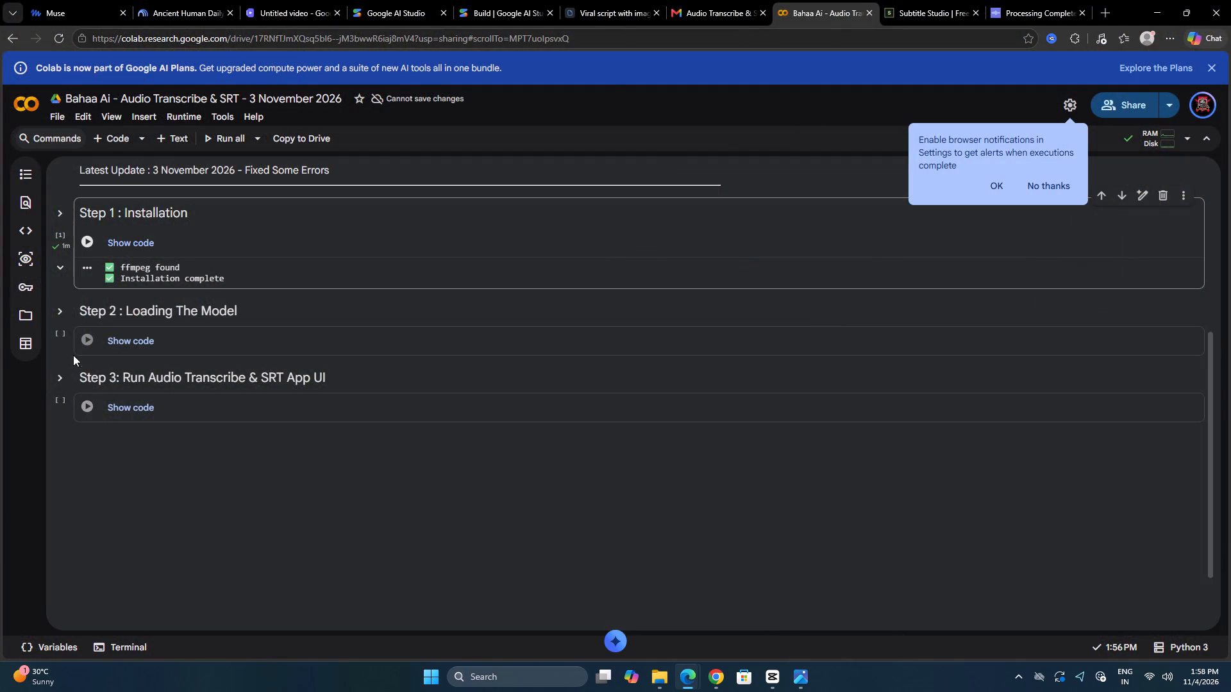
pyautogui.click(87, 341)
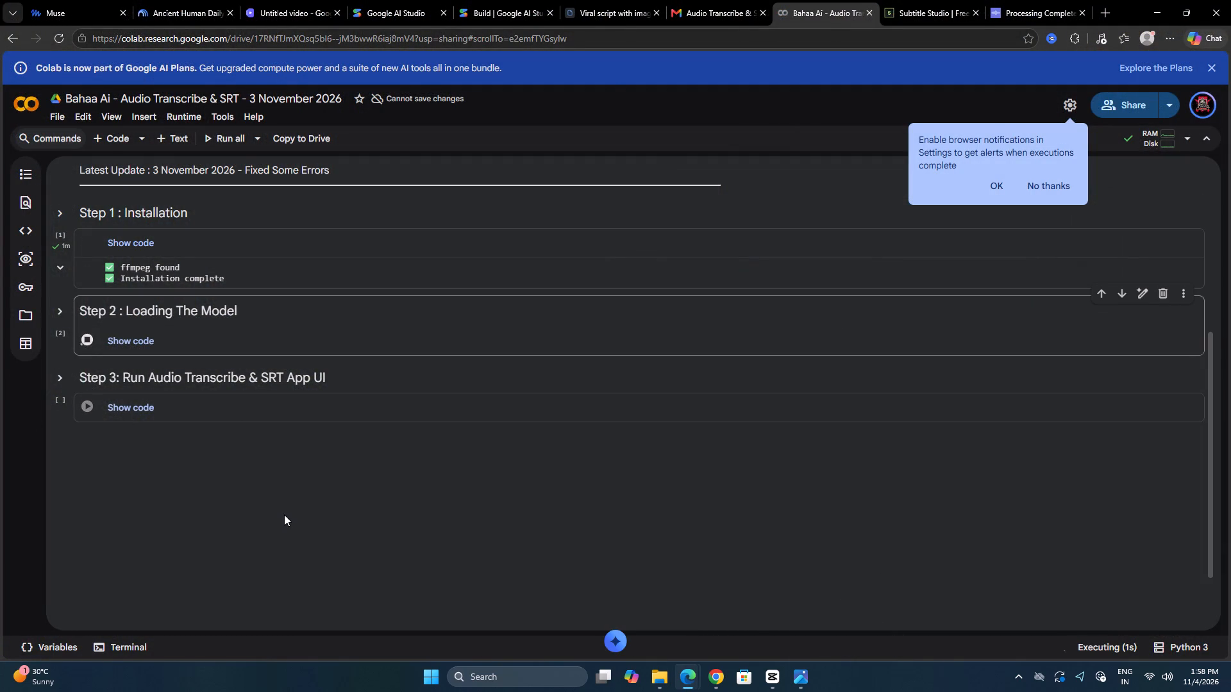
# Enable Colab's browser notifications and allow them while visiting the site.
pyautogui.click(999, 183)
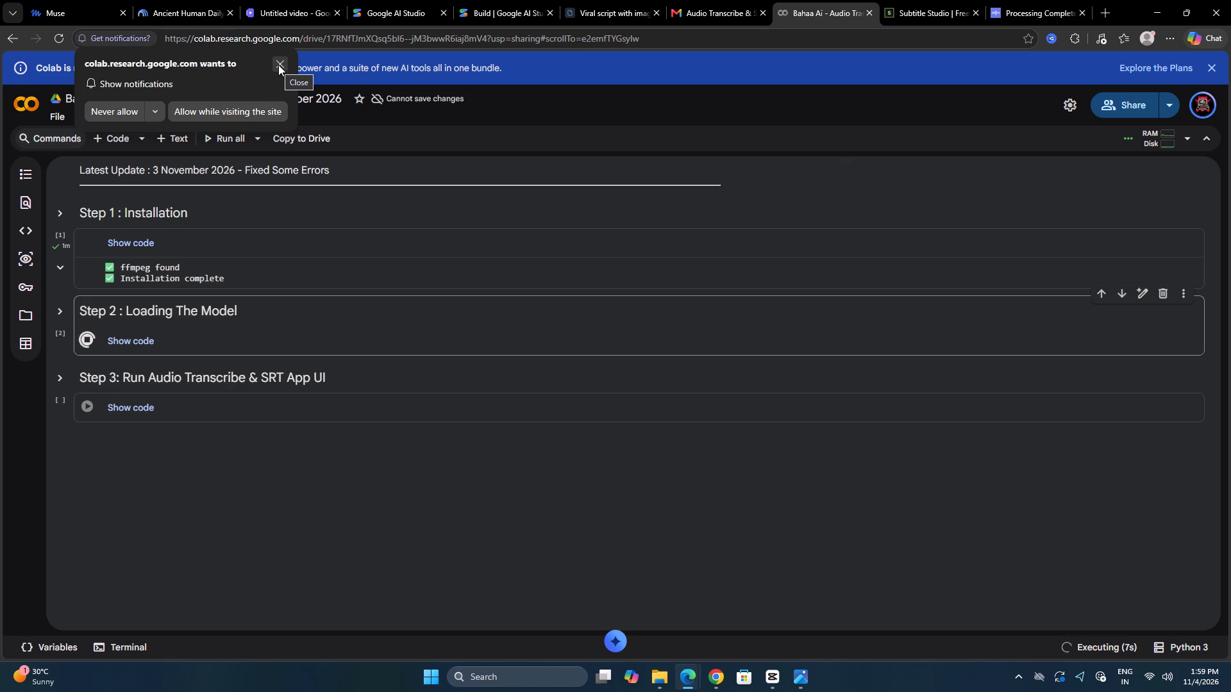
pyautogui.click(222, 117)
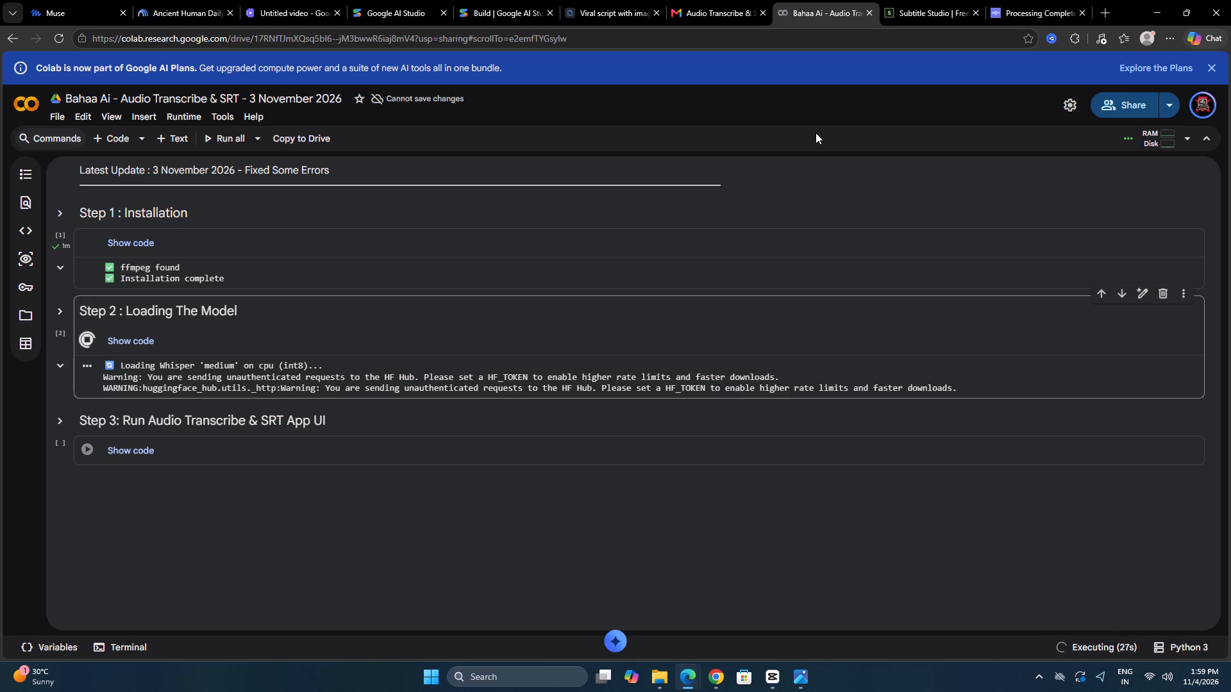
# Close the zombie shutter image in Photos, quit CapCut, and minimise Chrome.
pyautogui.click(801, 684)
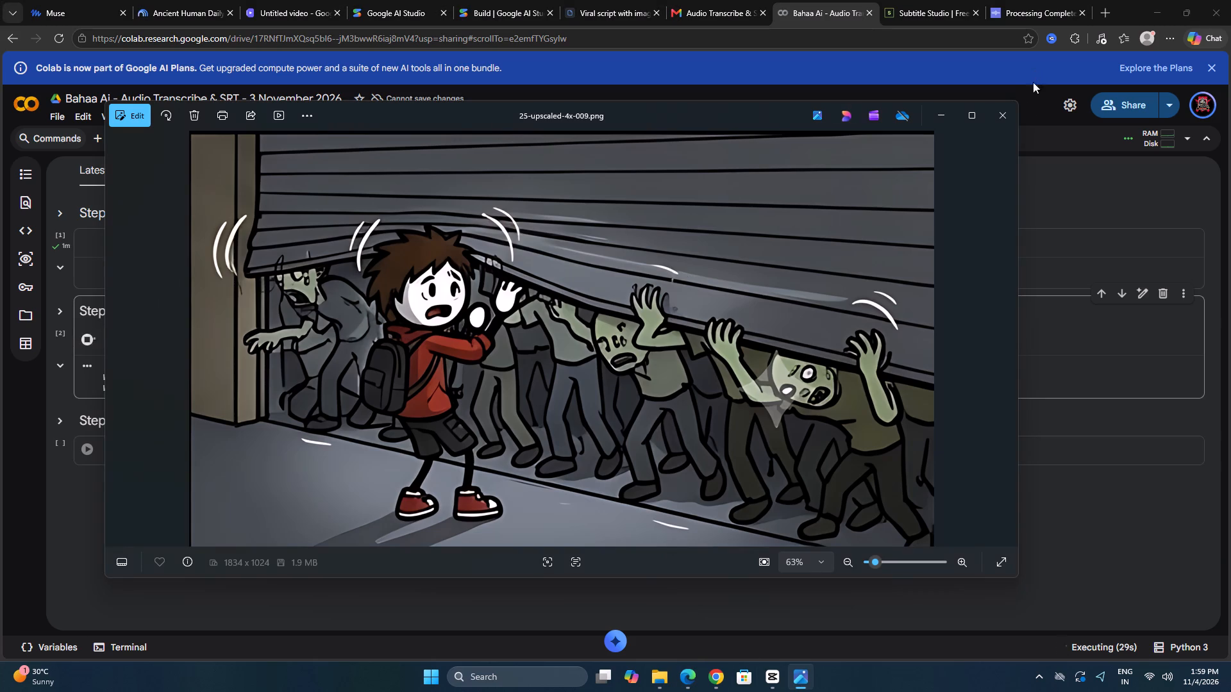
pyautogui.click(1003, 112)
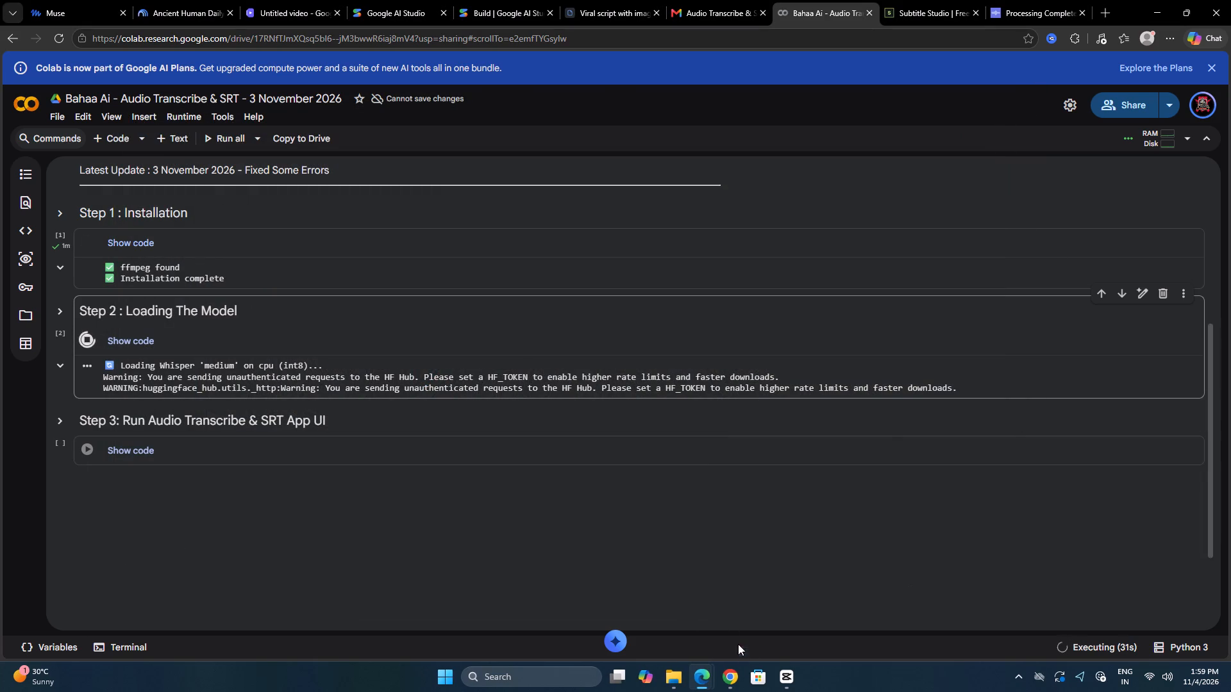
pyautogui.click(780, 675)
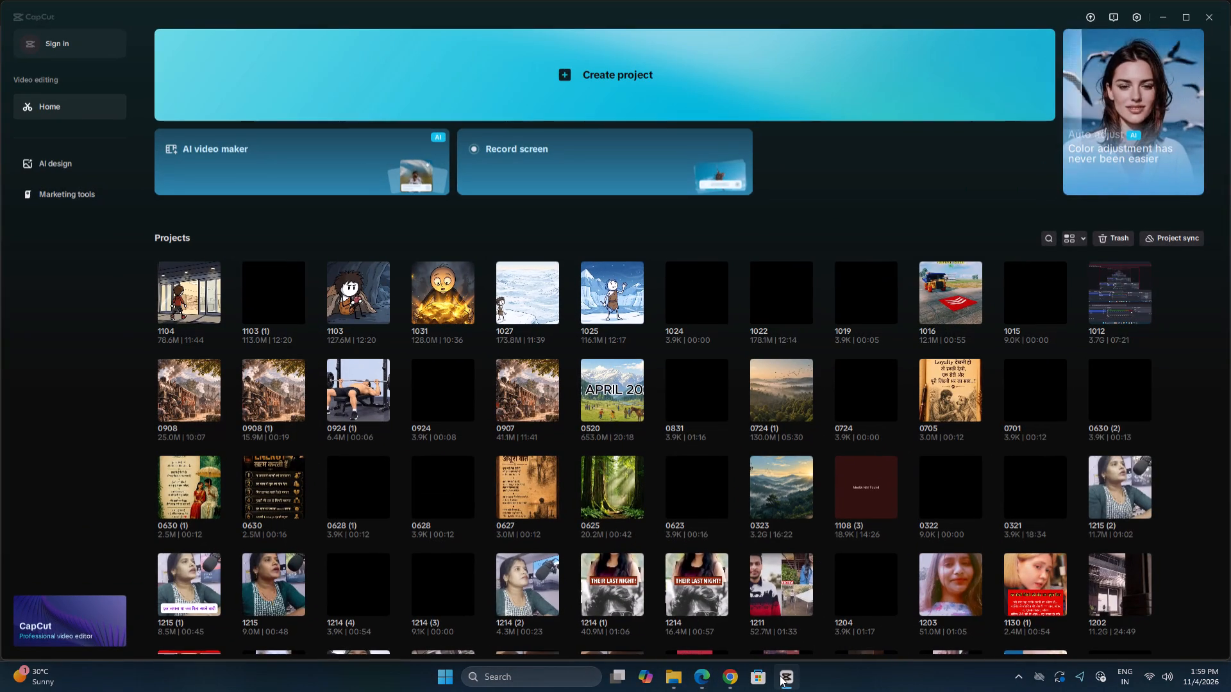
pyautogui.click(1203, 19)
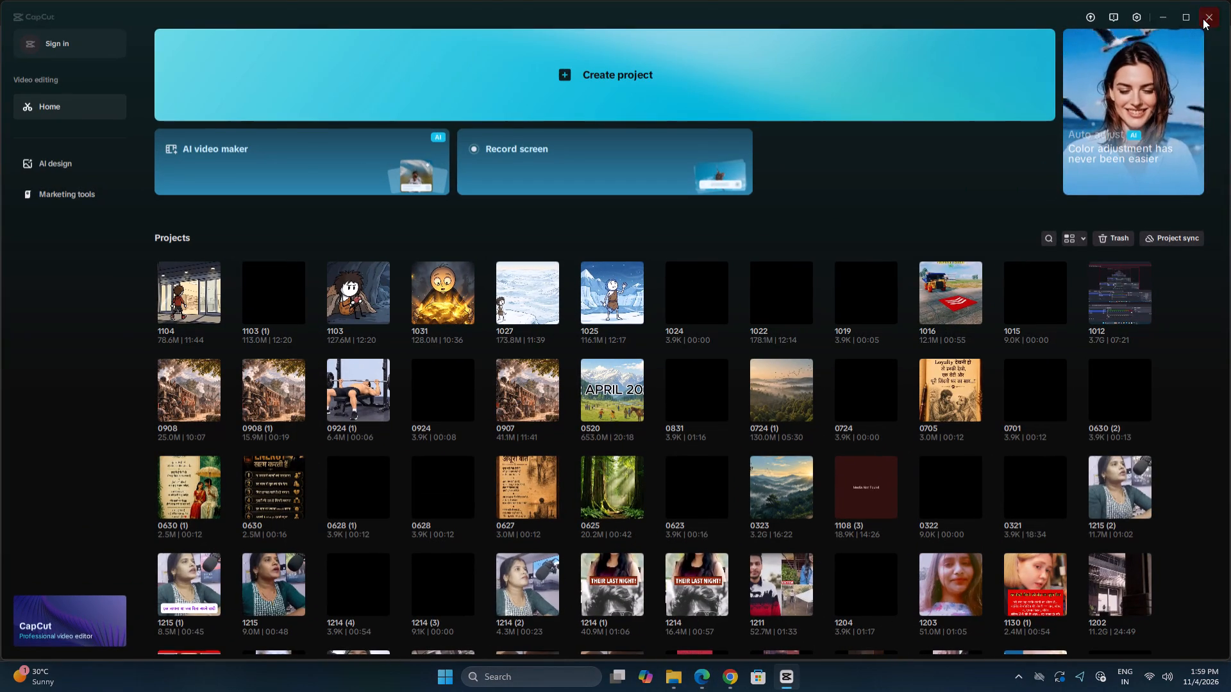
pyautogui.click(744, 684)
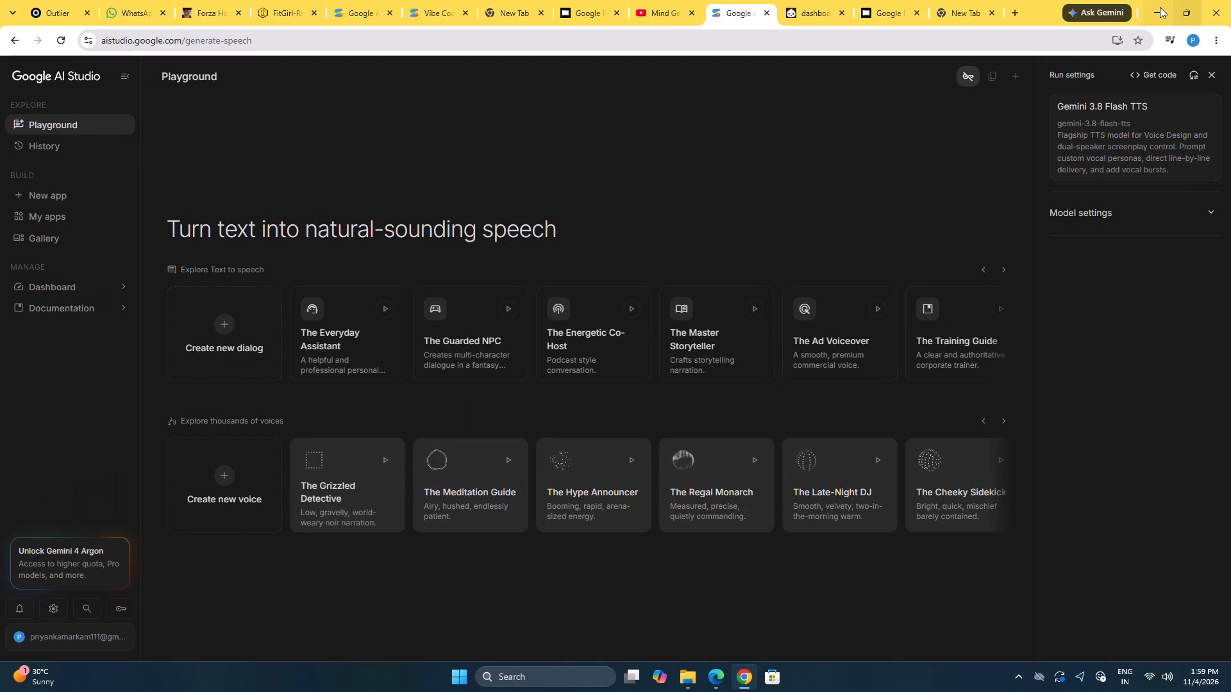
pyautogui.click(1153, 7)
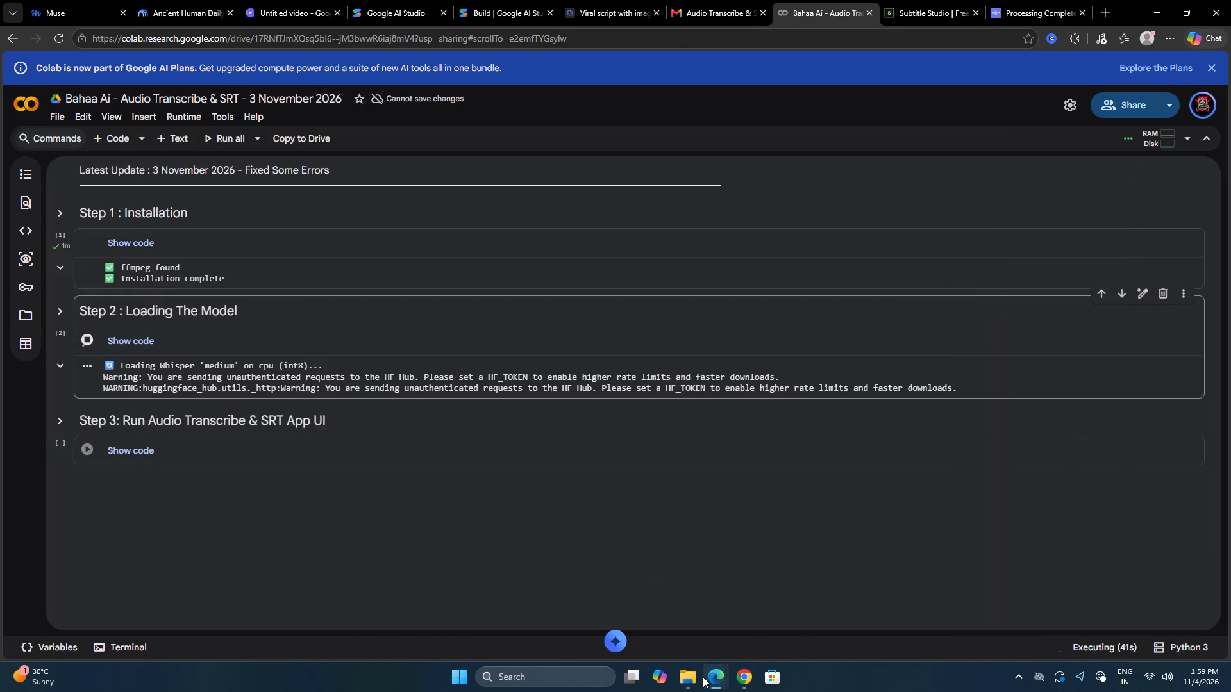
# Switch to the SRT Video Generator folder in File Explorer, run the SRT_Video_Generator batch file, and minimise the browser and terminal windows it opens.
pyautogui.click(688, 677)
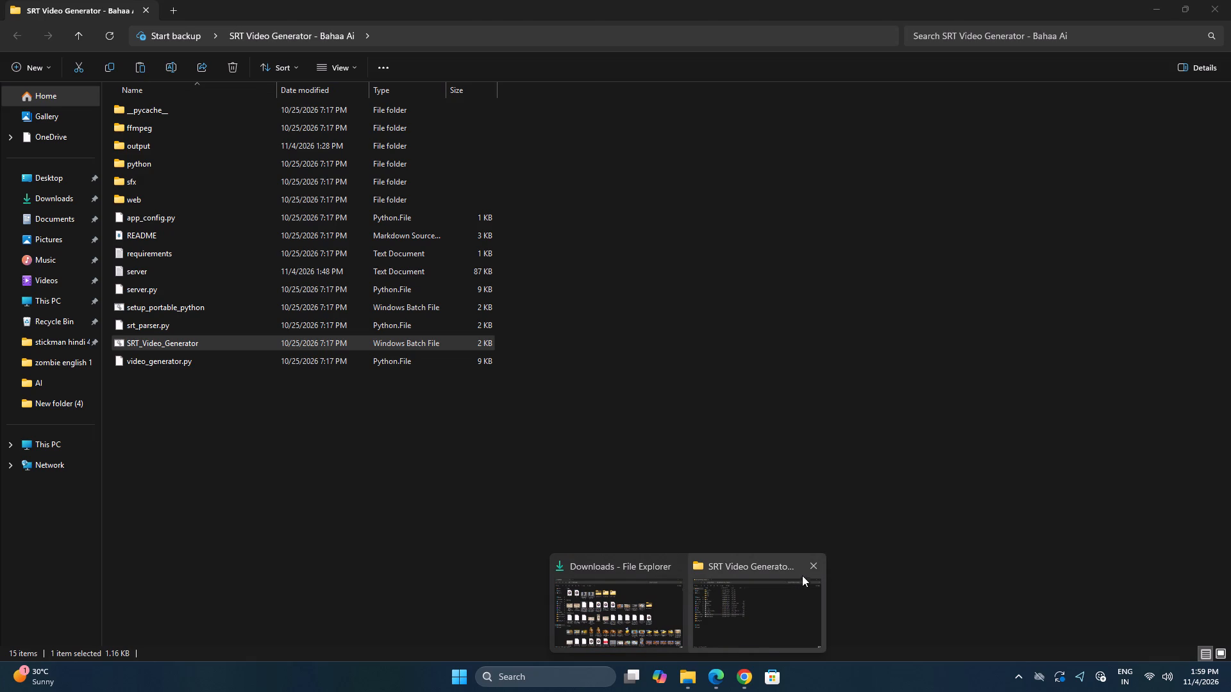
pyautogui.click(762, 601)
pyautogui.doubleClick(231, 340)
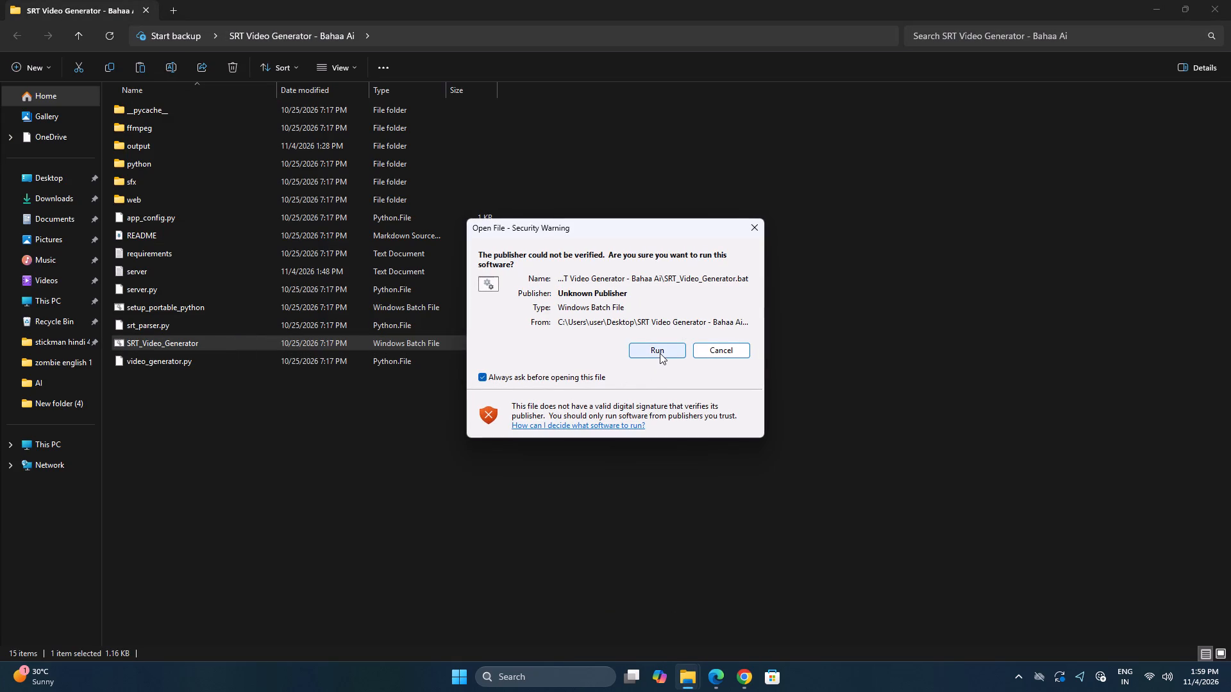
pyautogui.click(660, 353)
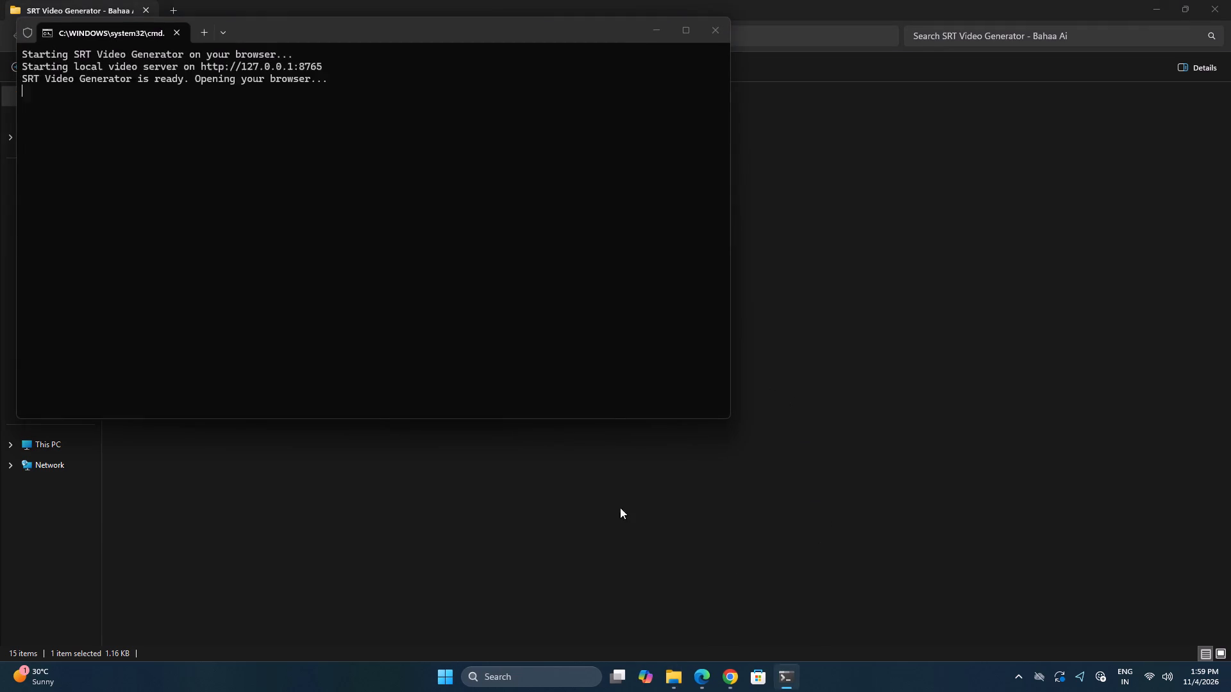
pyautogui.click(1152, 8)
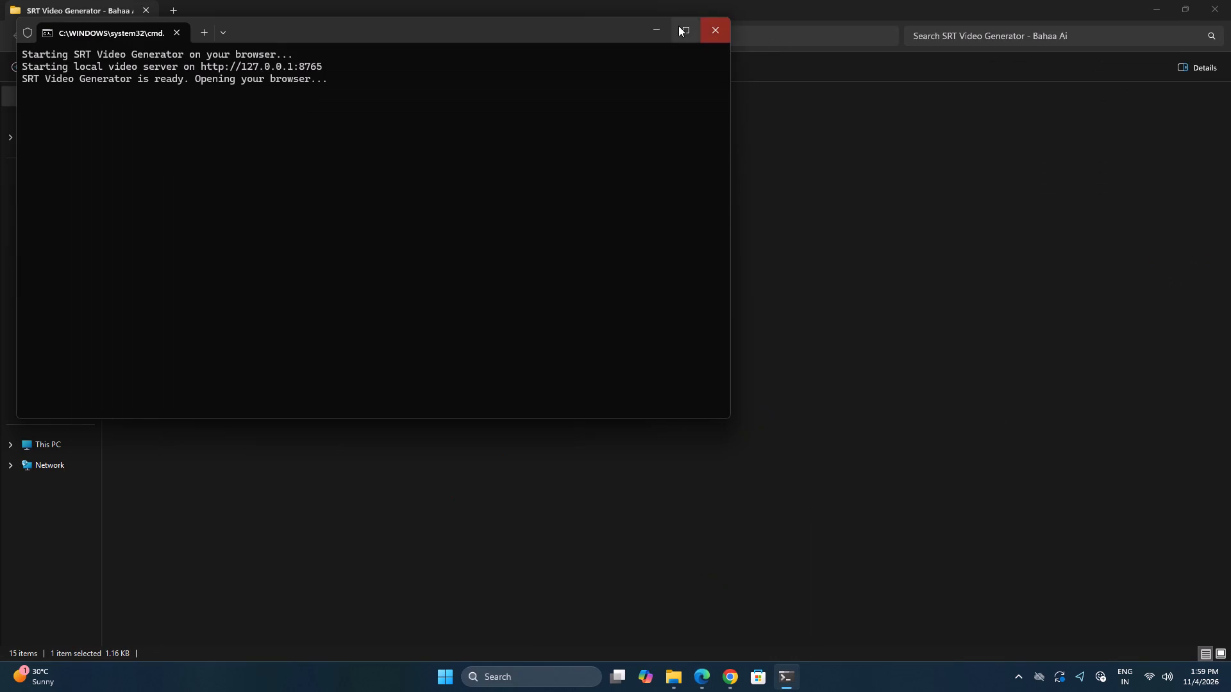
pyautogui.click(665, 26)
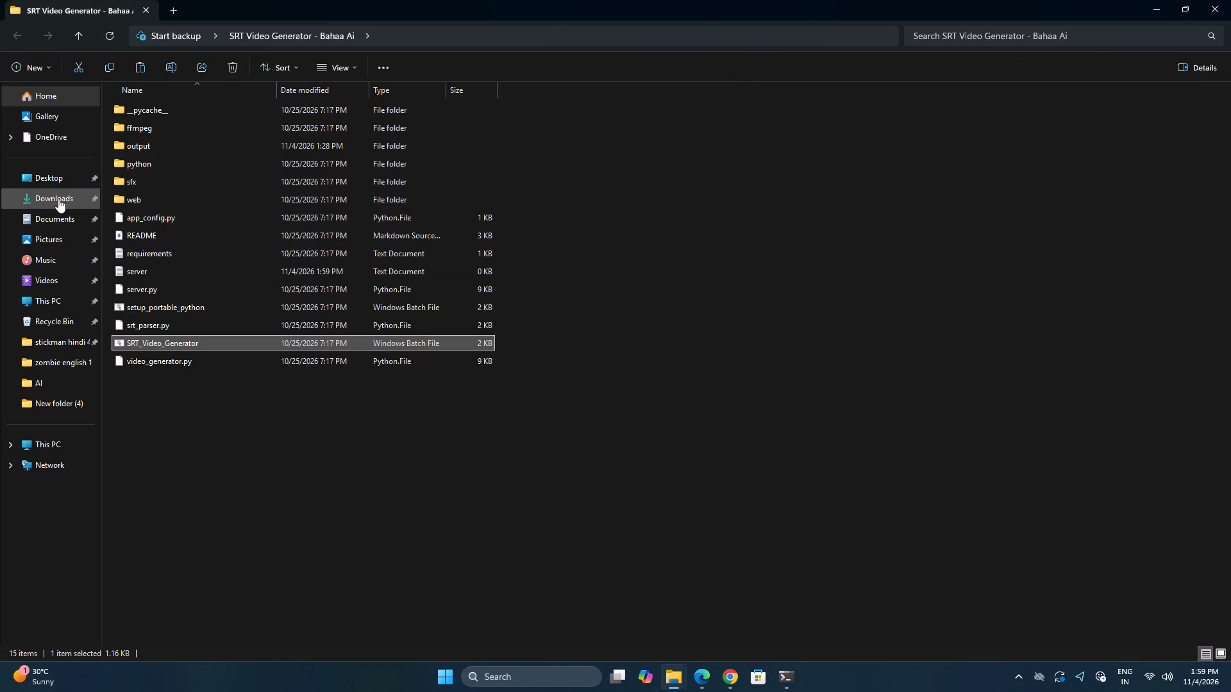
# Open the AI folder inside New folder (3) in Downloads, dismissing the Colab notification on the way.
pyautogui.click(58, 199)
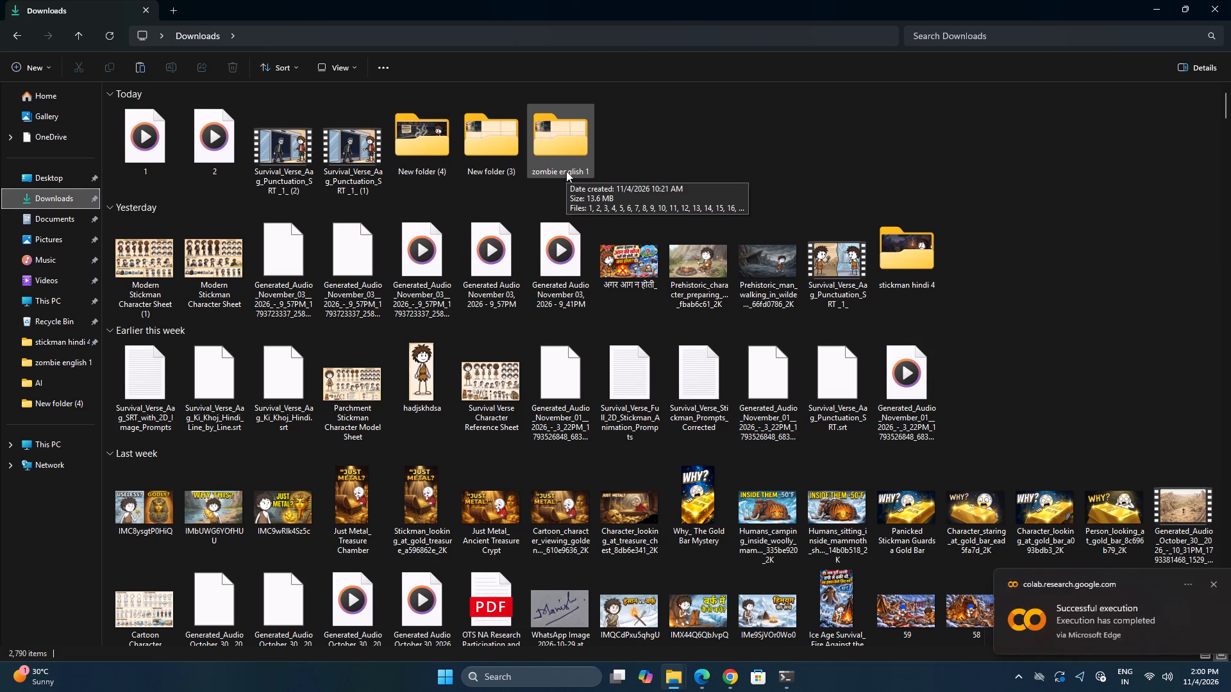
pyautogui.click(1206, 581)
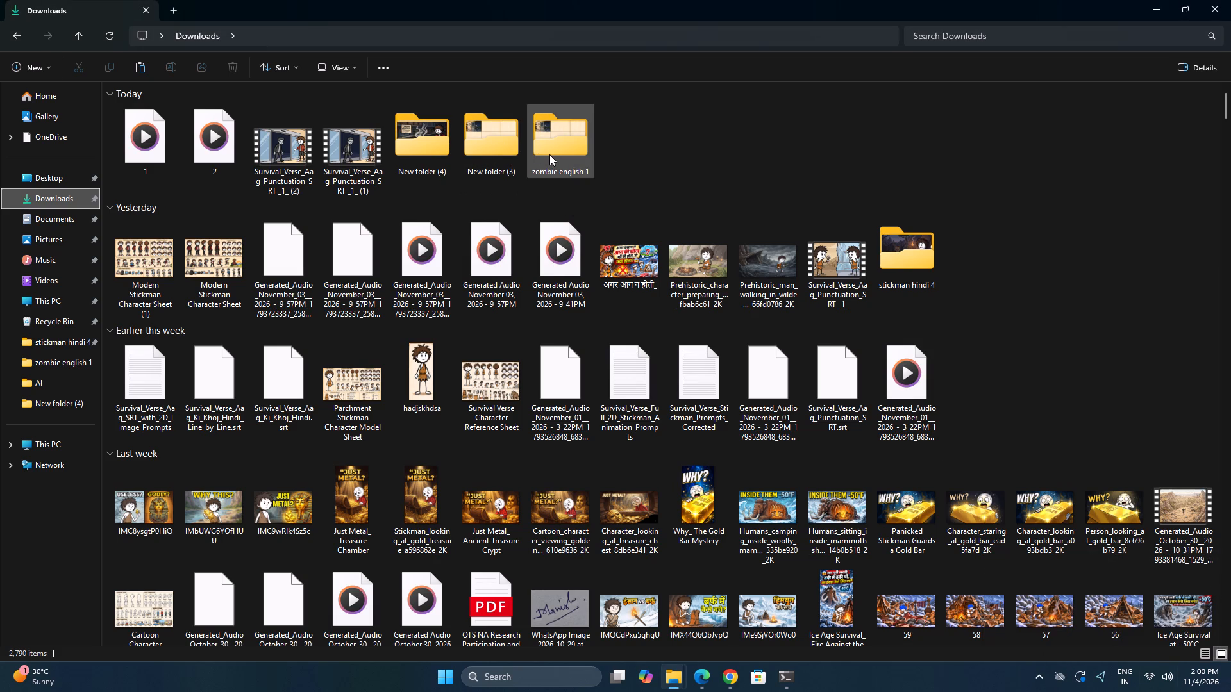
pyautogui.doubleClick(489, 154)
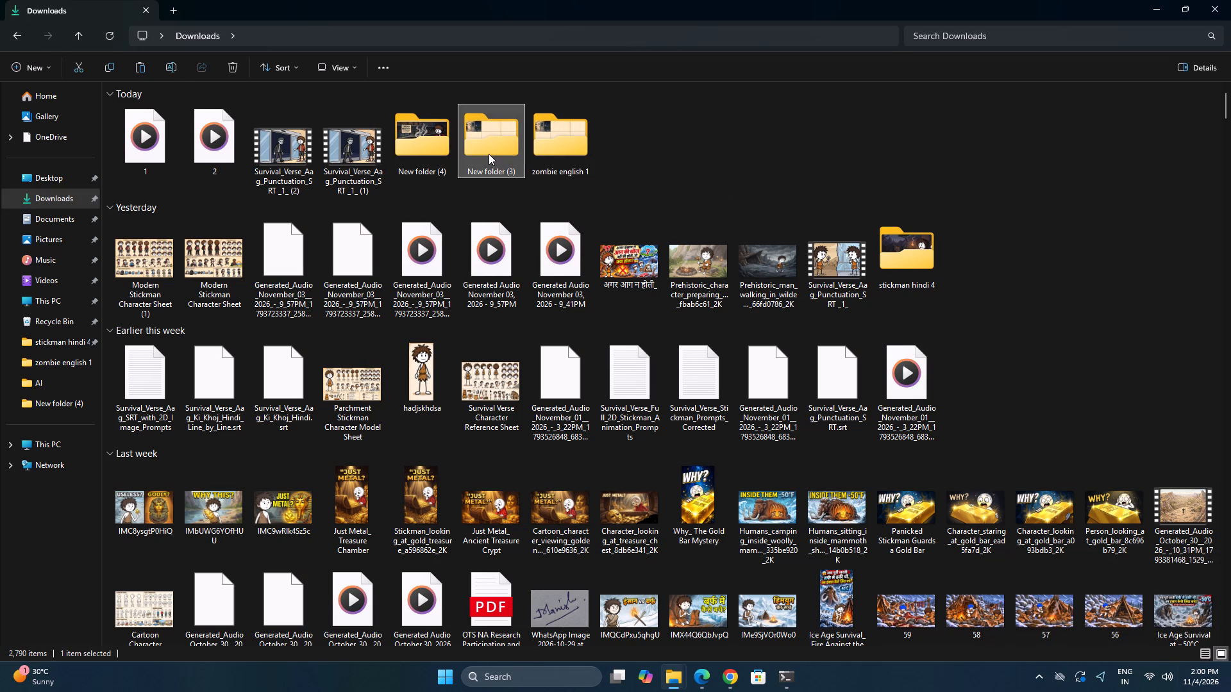
pyautogui.scroll(-11, 555, 388)
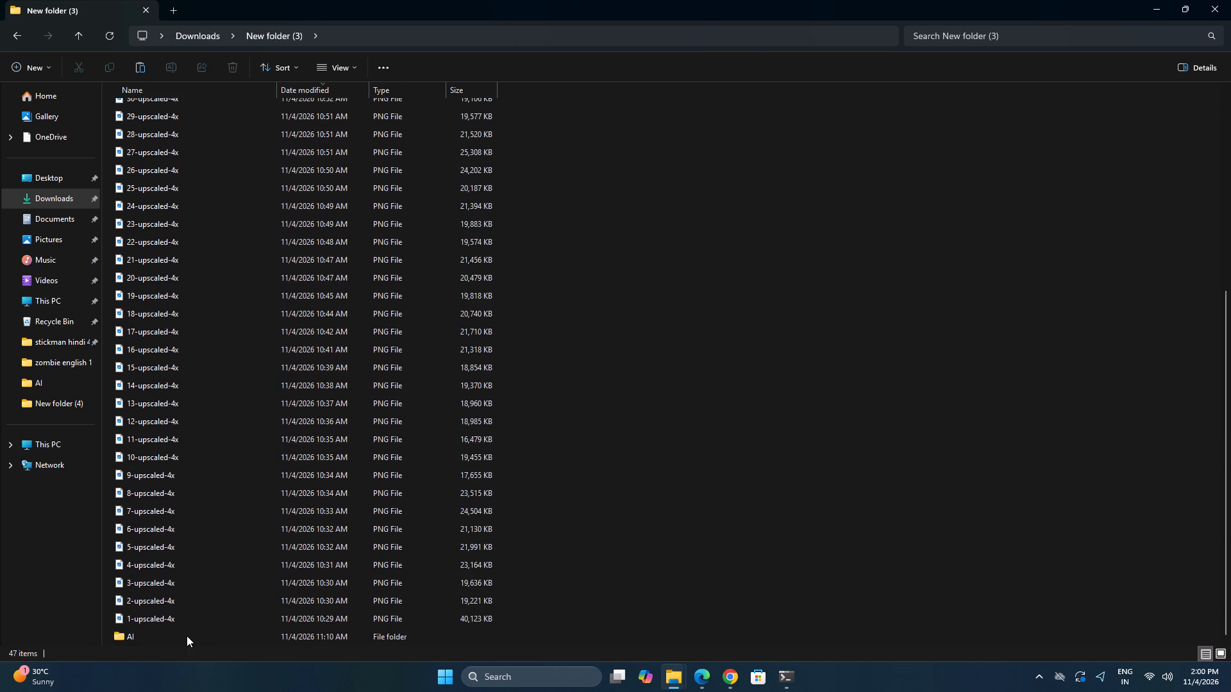
pyautogui.doubleClick(187, 636)
# Delete all the images numbered 1-upscaled-4x through 25-upscaled-4x from the AI folder.
pyautogui.scroll(-15, 553, 395)
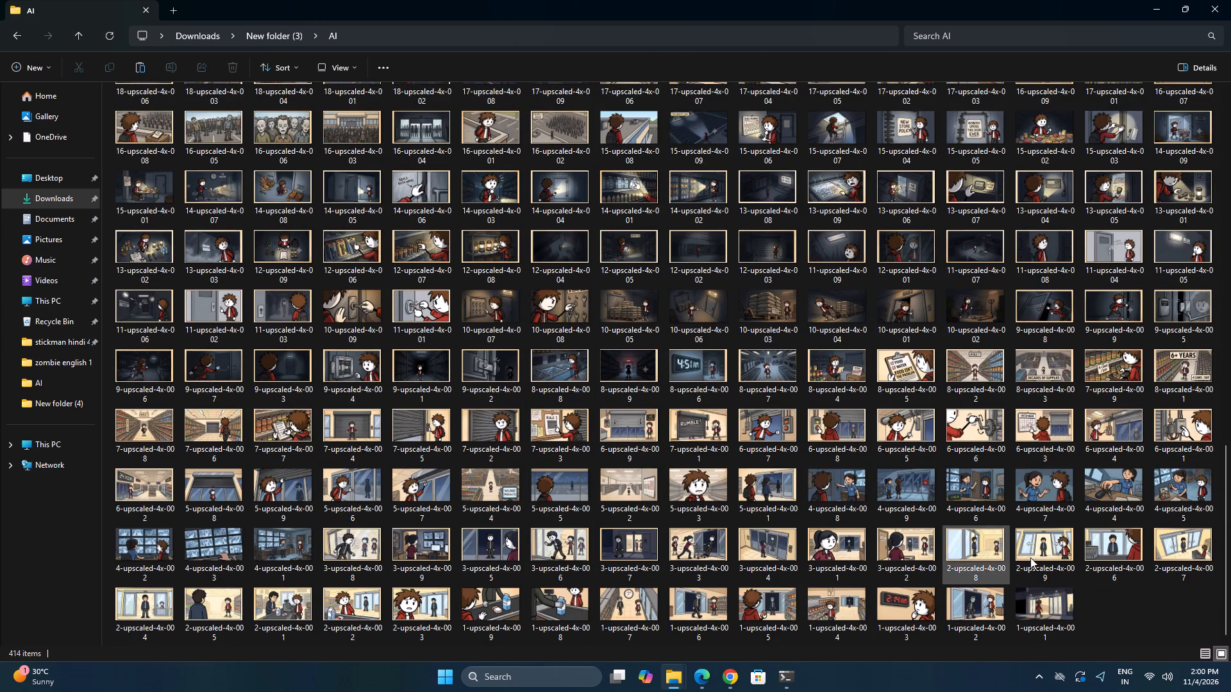
pyautogui.moveTo(1197, 624); pyautogui.dragTo(127, 243)
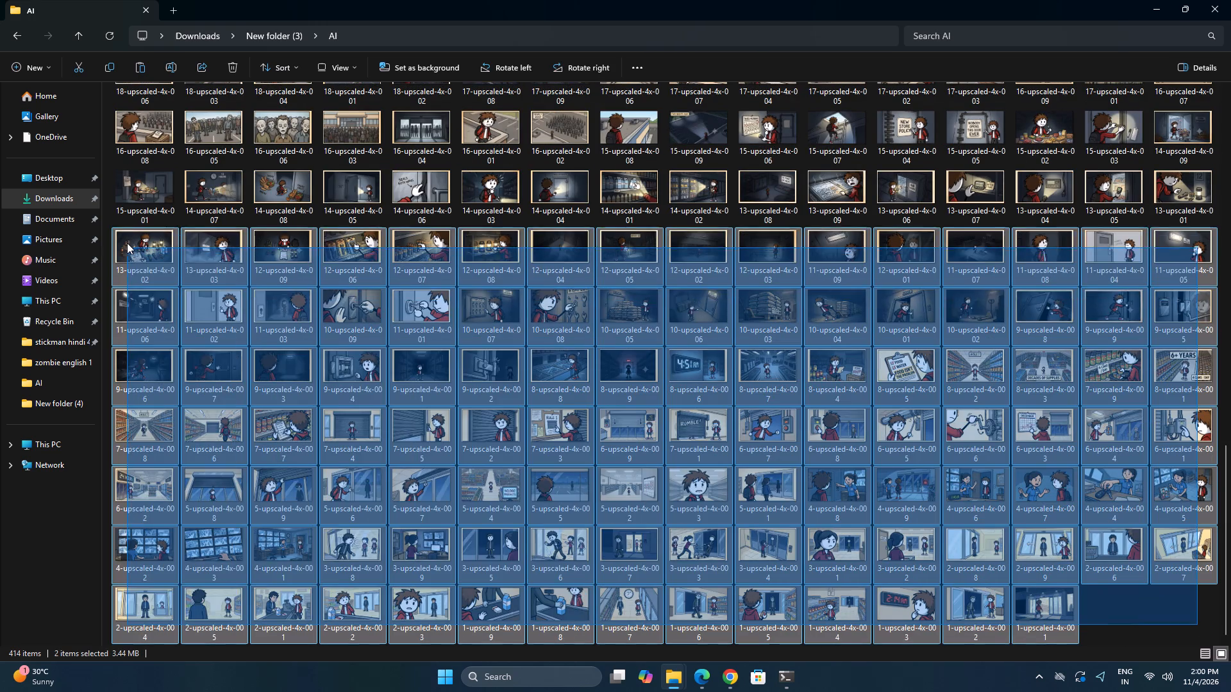
pyautogui.moveTo(127, 243); pyautogui.dragTo(127, 227)
pyautogui.scroll(3, 127, 224)
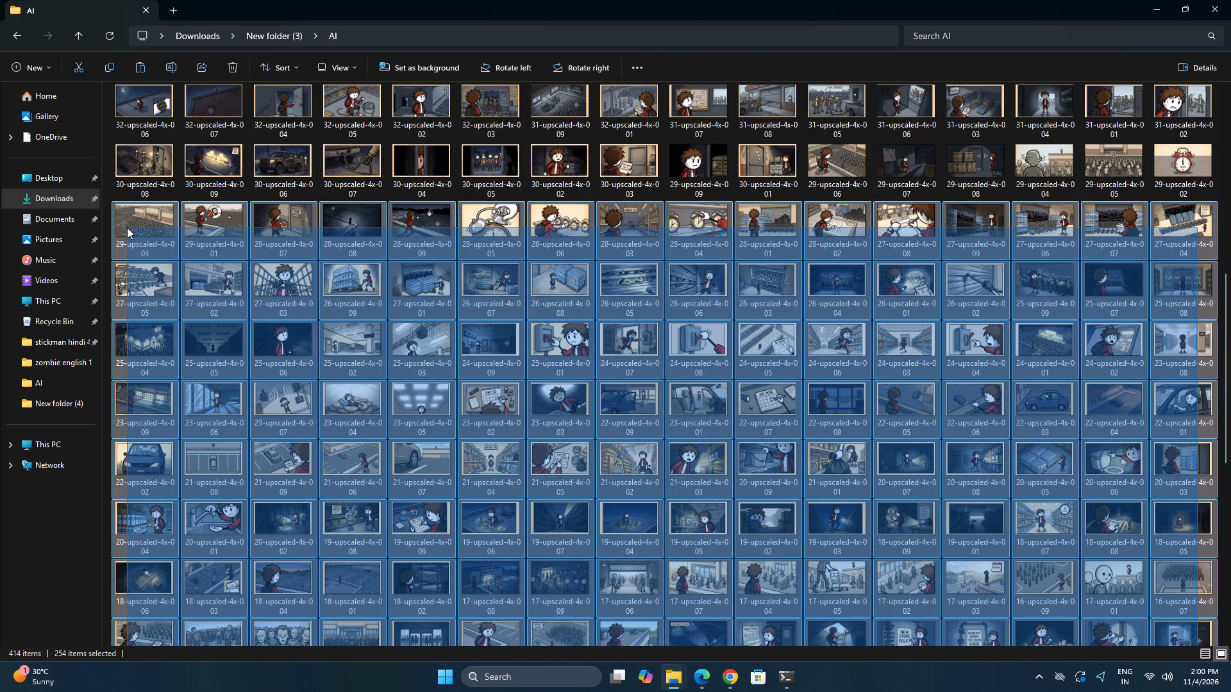
pyautogui.moveTo(127, 227); pyautogui.dragTo(127, 229)
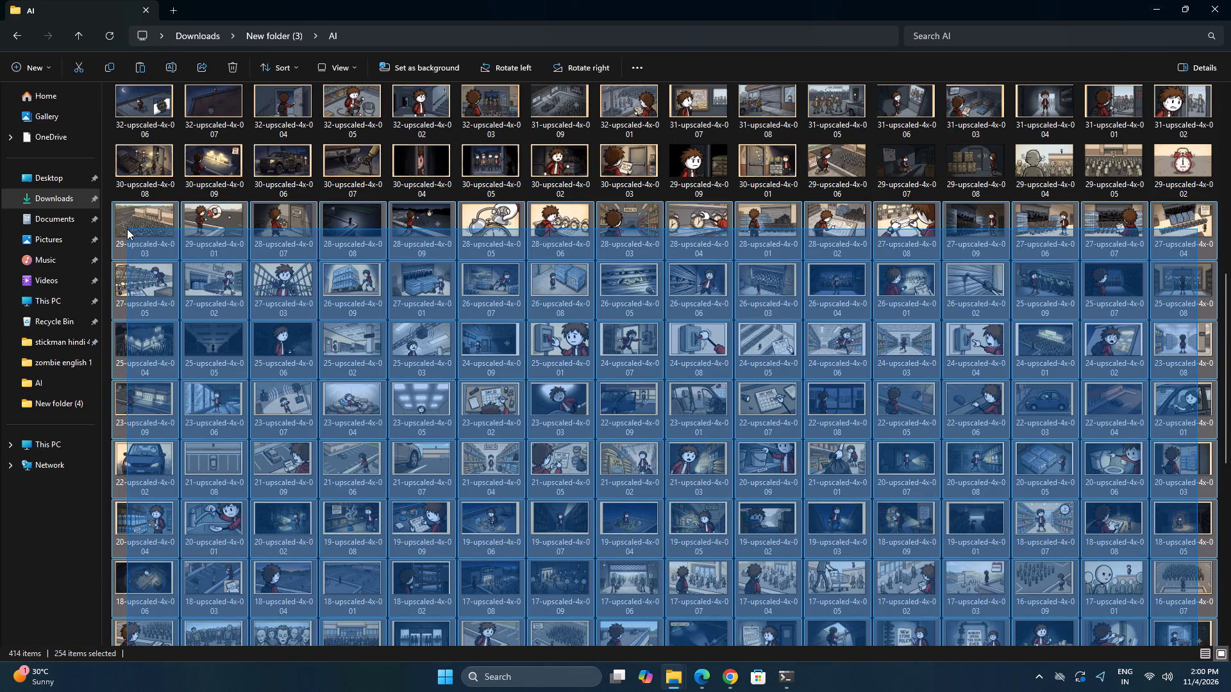
pyautogui.moveTo(127, 229); pyautogui.dragTo(128, 336)
pyautogui.keyDown('ctrl'); pyautogui.click(1050, 293); pyautogui.keyUp('ctrl')
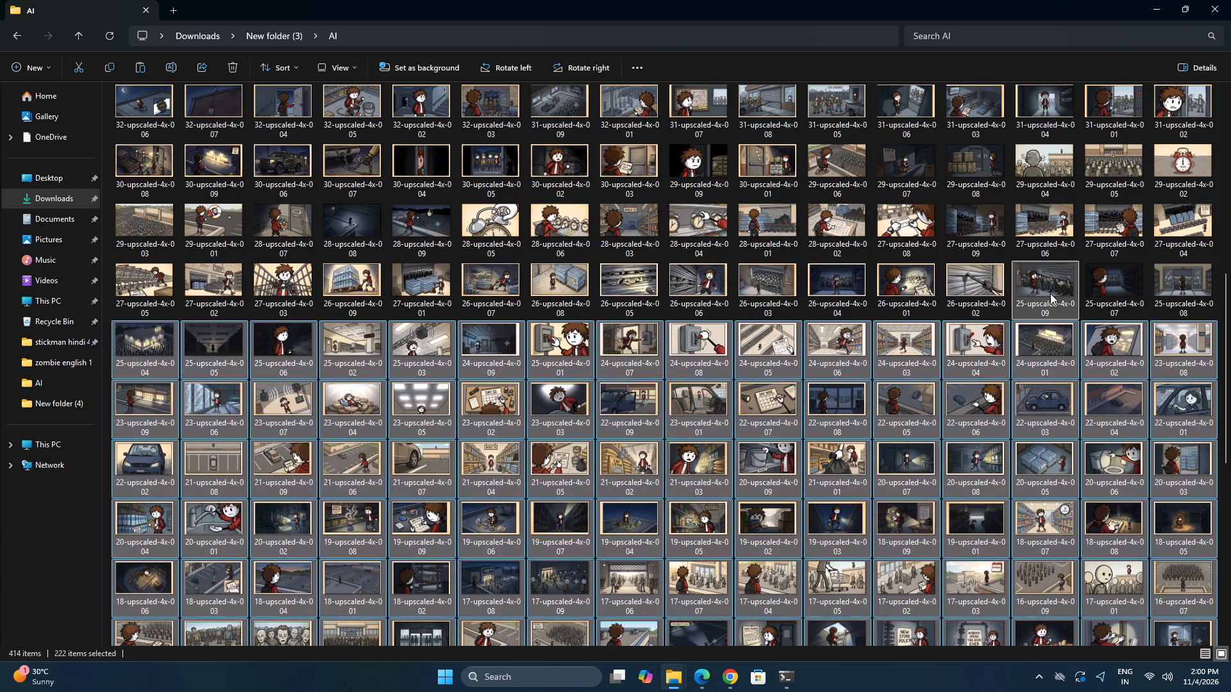
pyautogui.keyDown('ctrl'); pyautogui.click(1124, 300); pyautogui.keyUp('ctrl')
pyautogui.keyDown('ctrl'); pyautogui.click(1188, 297); pyautogui.keyUp('ctrl')
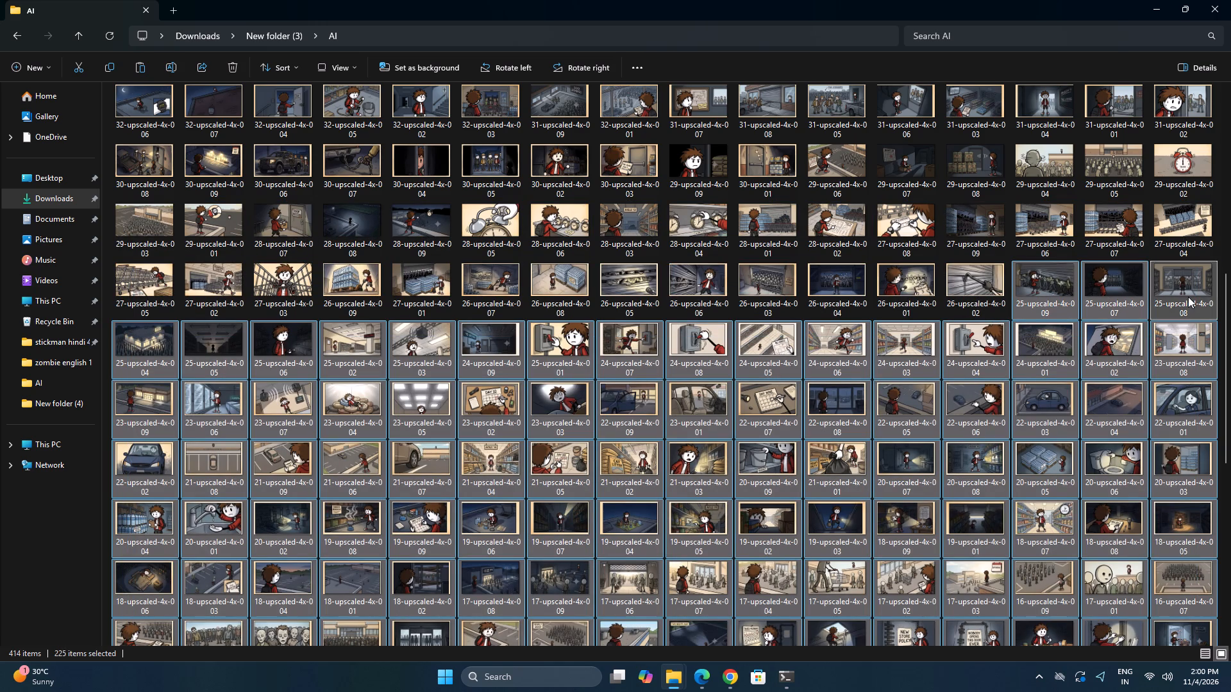
pyautogui.press('Delete')
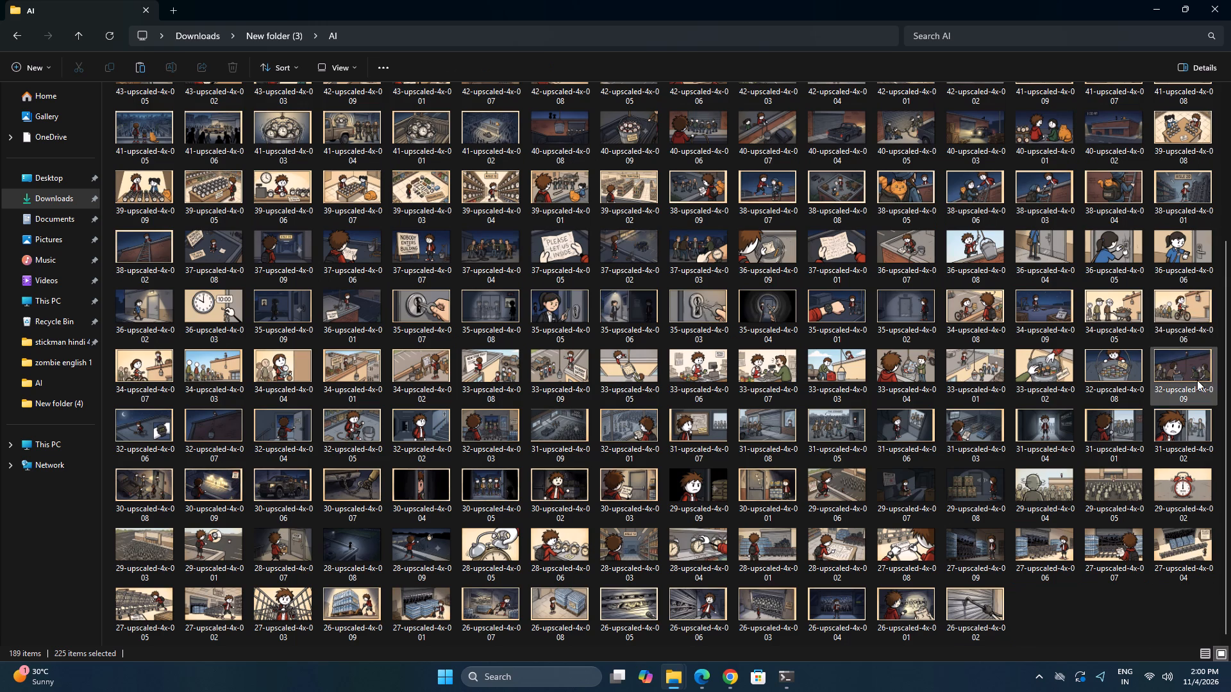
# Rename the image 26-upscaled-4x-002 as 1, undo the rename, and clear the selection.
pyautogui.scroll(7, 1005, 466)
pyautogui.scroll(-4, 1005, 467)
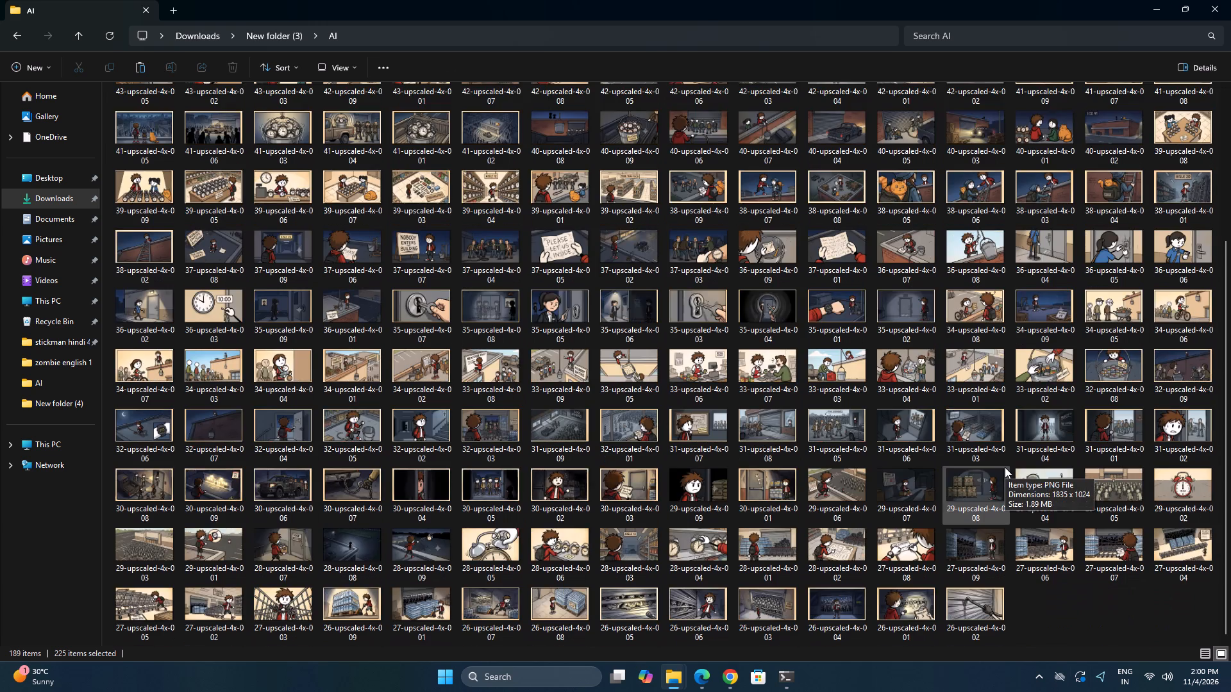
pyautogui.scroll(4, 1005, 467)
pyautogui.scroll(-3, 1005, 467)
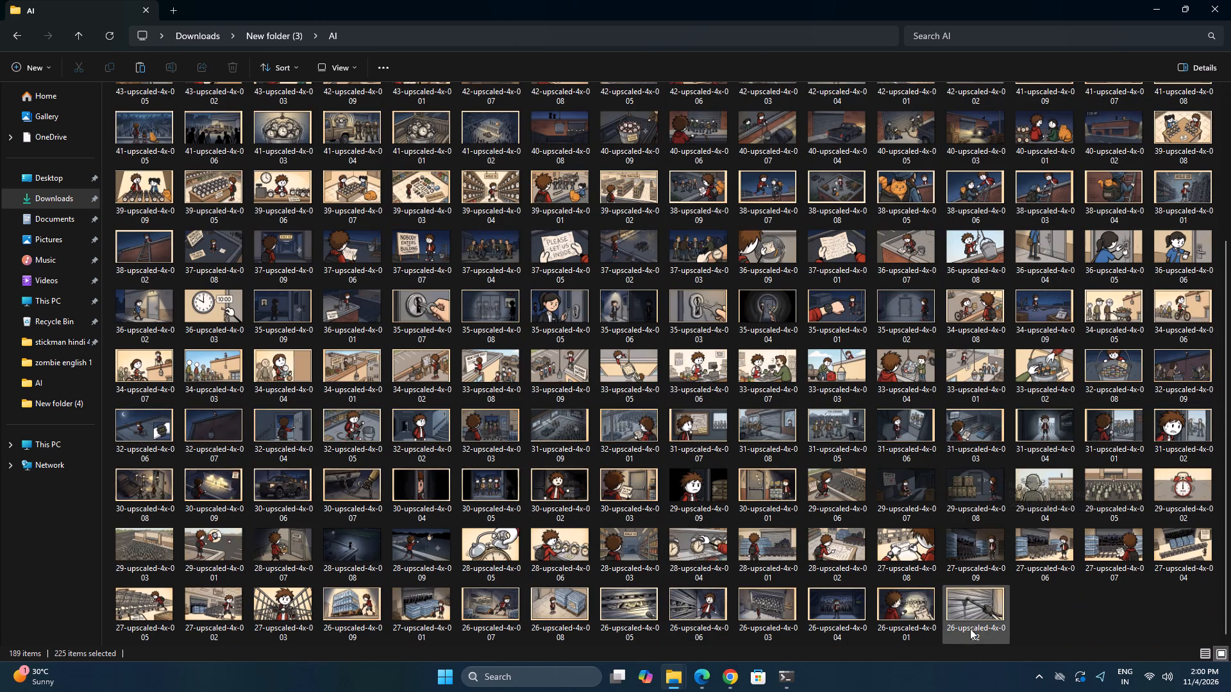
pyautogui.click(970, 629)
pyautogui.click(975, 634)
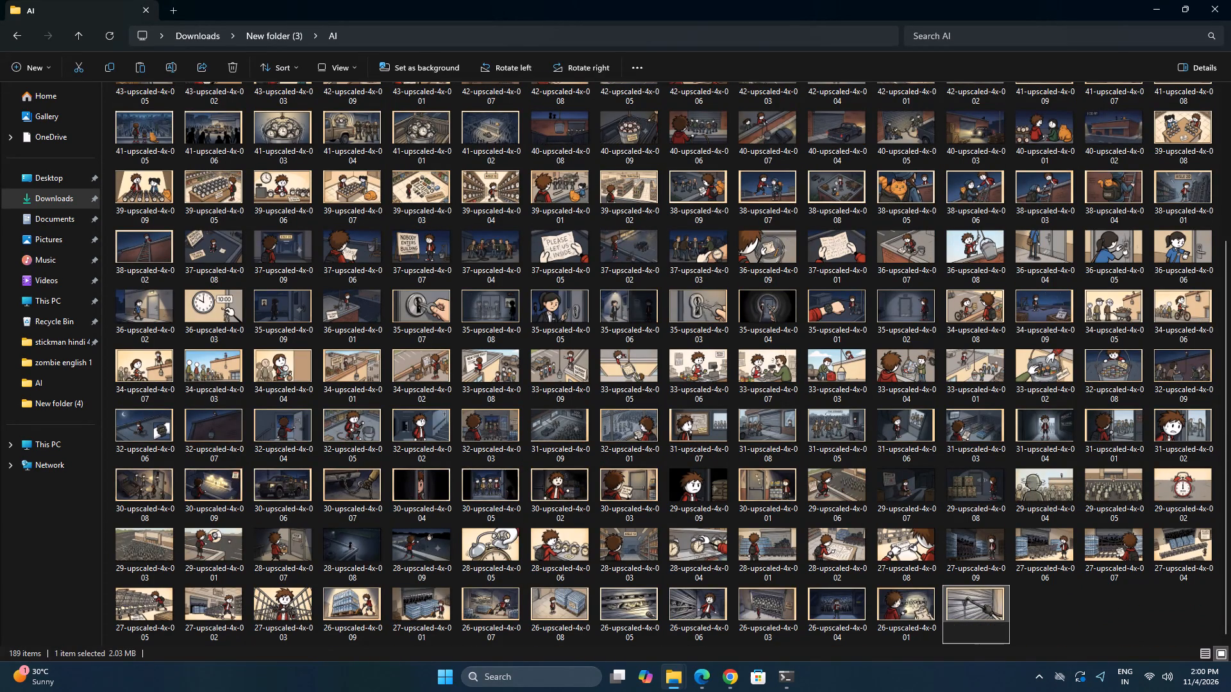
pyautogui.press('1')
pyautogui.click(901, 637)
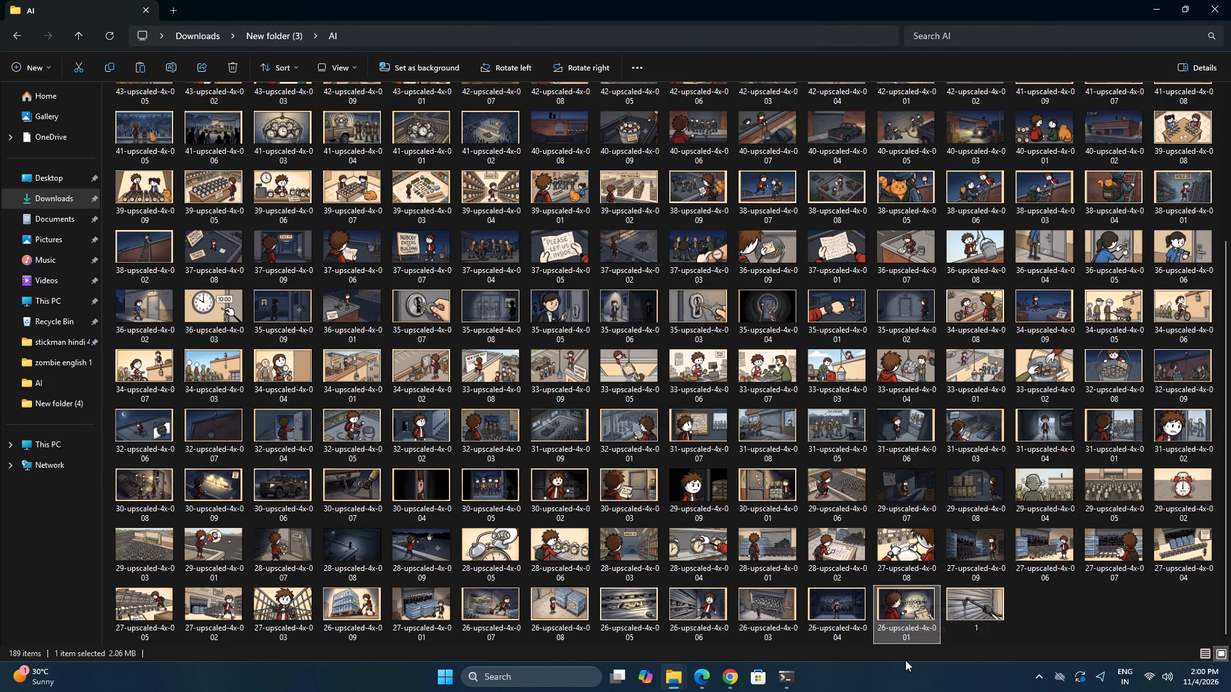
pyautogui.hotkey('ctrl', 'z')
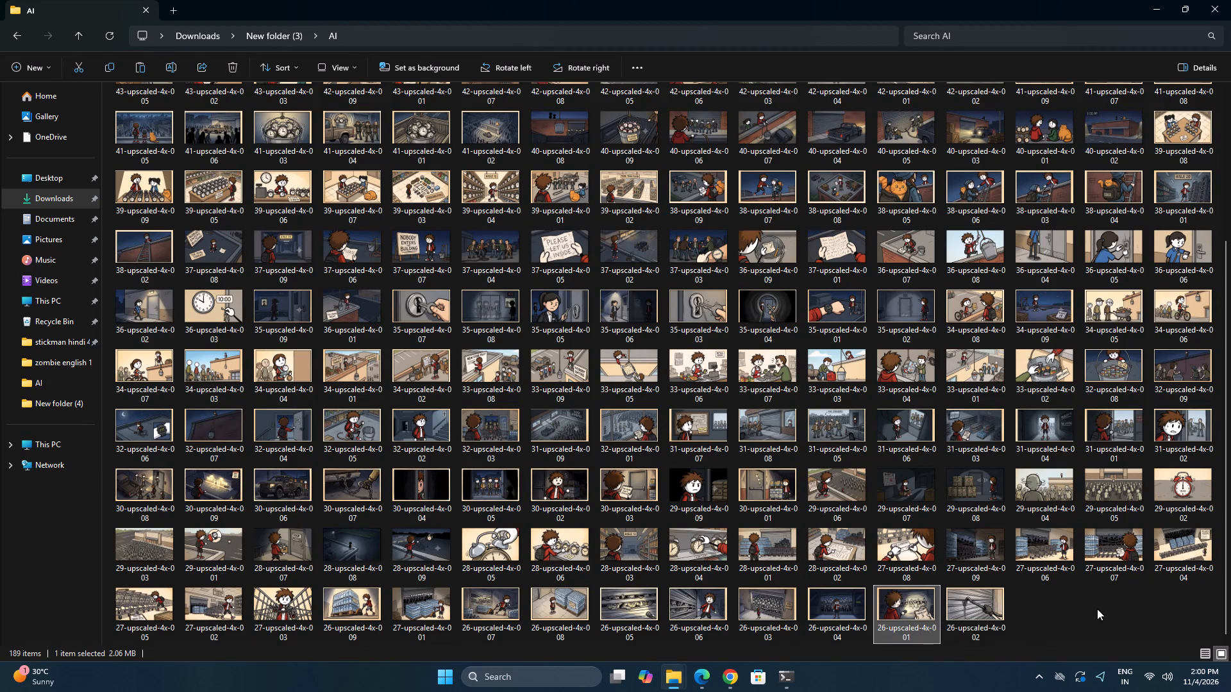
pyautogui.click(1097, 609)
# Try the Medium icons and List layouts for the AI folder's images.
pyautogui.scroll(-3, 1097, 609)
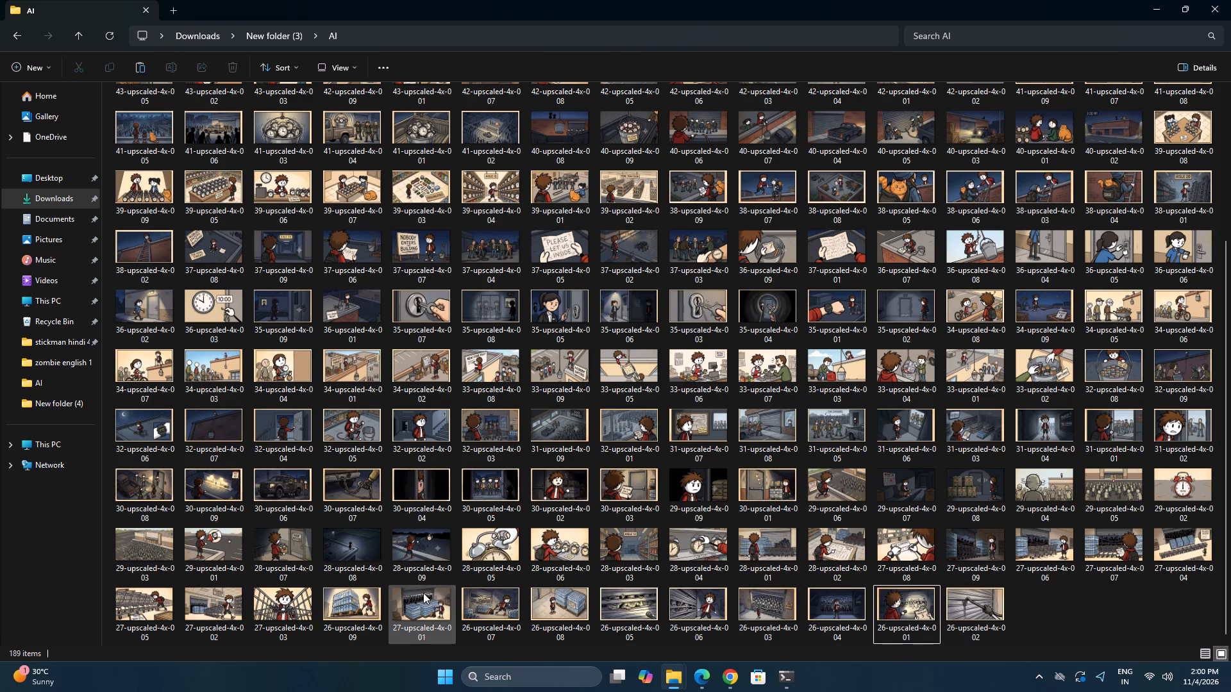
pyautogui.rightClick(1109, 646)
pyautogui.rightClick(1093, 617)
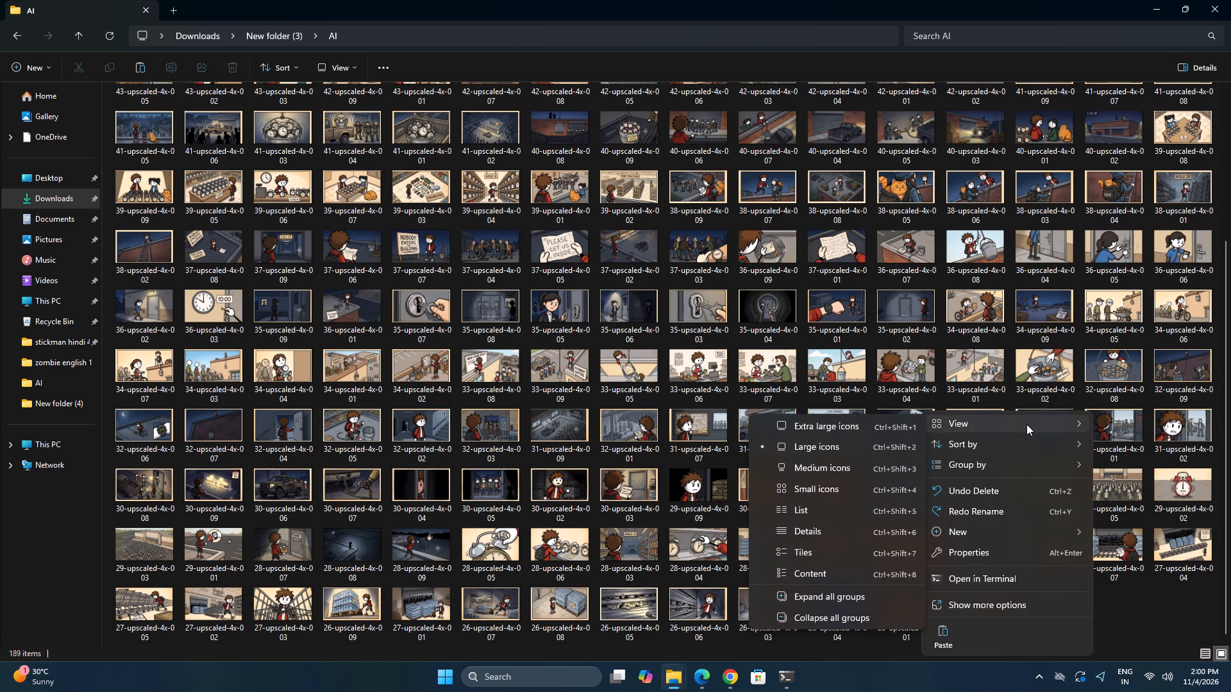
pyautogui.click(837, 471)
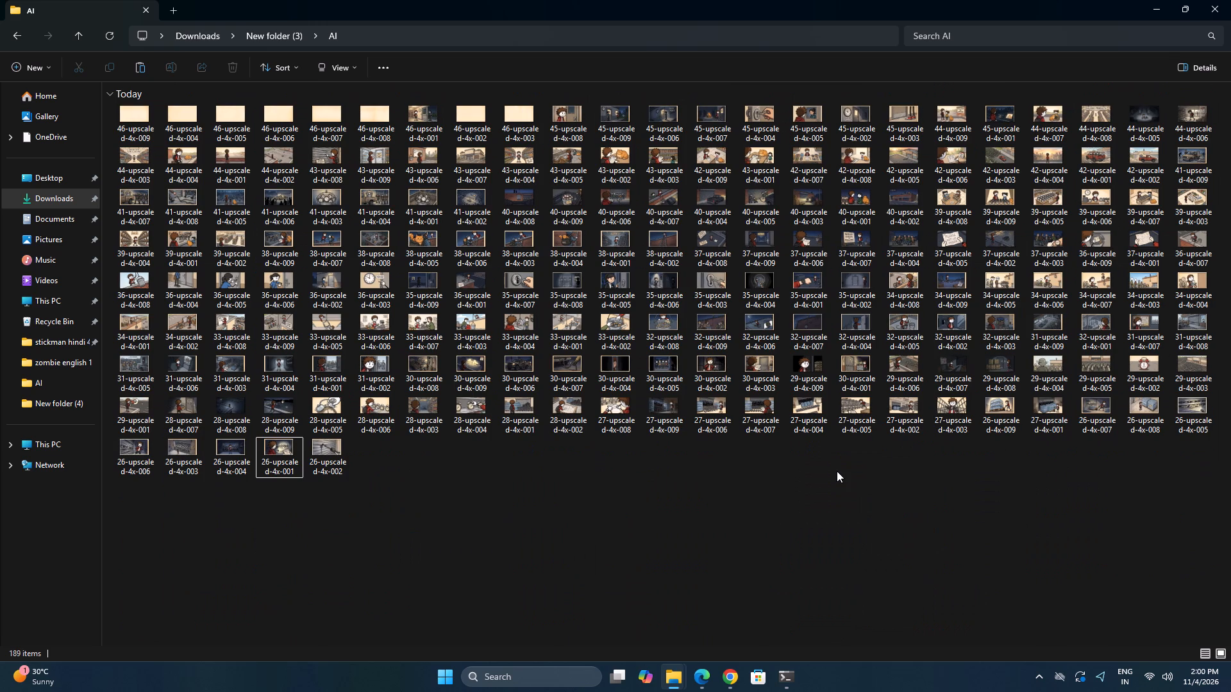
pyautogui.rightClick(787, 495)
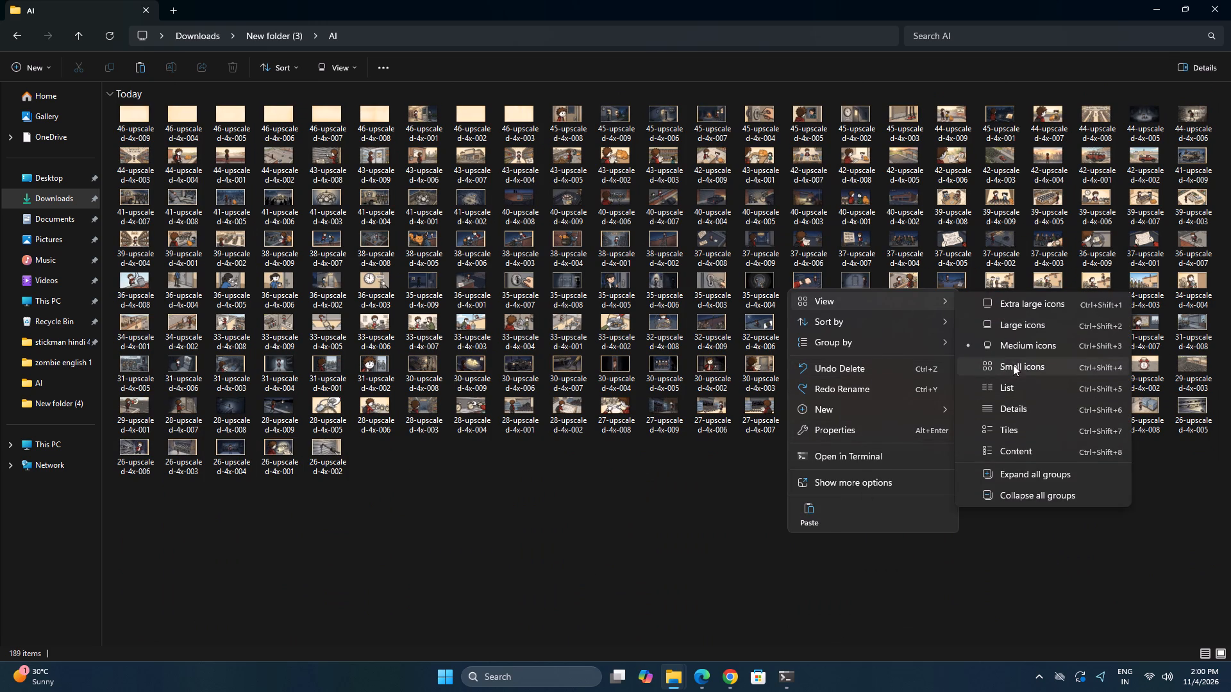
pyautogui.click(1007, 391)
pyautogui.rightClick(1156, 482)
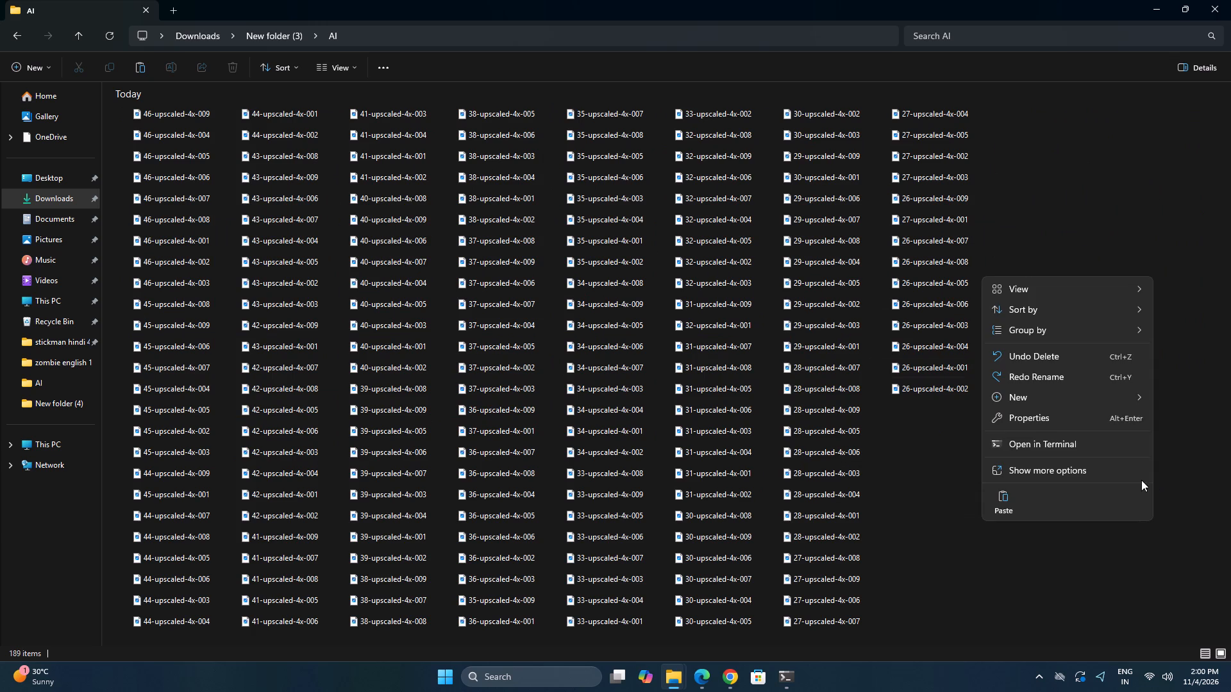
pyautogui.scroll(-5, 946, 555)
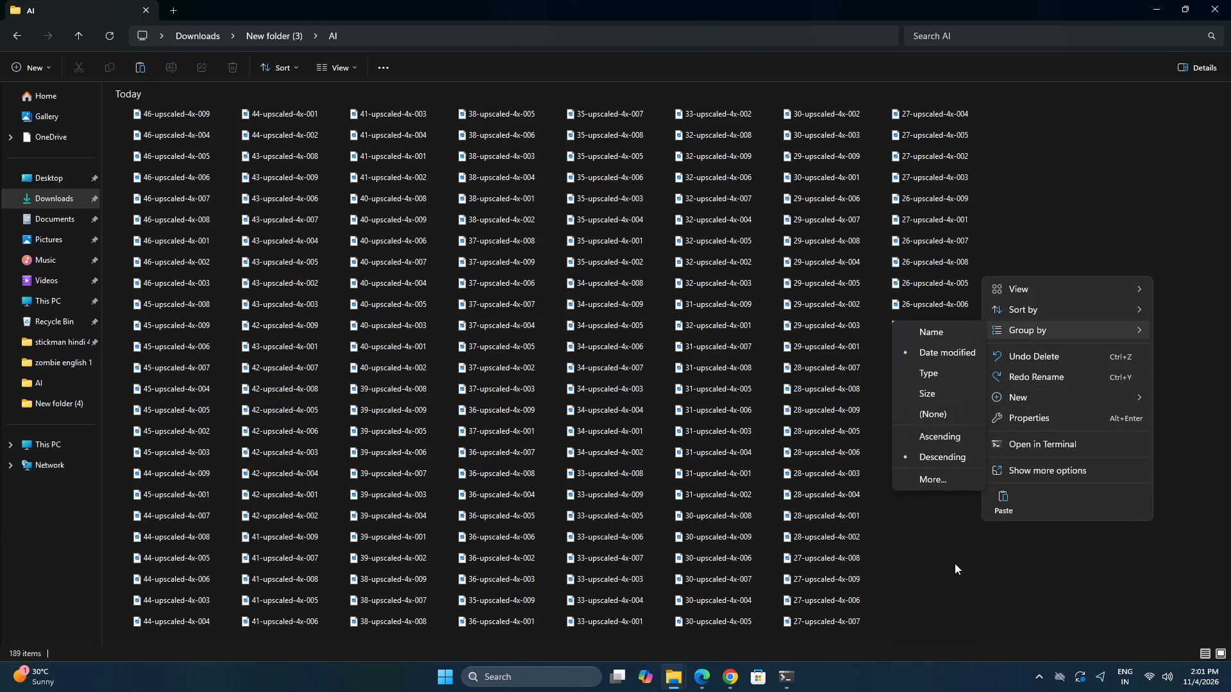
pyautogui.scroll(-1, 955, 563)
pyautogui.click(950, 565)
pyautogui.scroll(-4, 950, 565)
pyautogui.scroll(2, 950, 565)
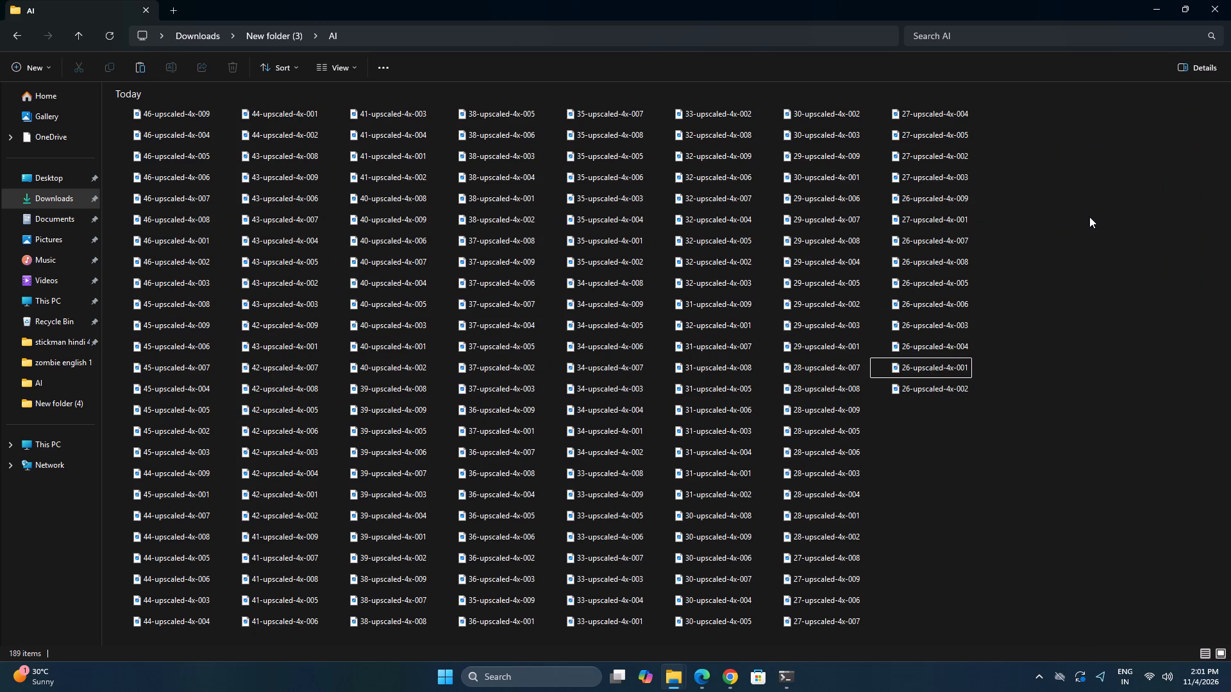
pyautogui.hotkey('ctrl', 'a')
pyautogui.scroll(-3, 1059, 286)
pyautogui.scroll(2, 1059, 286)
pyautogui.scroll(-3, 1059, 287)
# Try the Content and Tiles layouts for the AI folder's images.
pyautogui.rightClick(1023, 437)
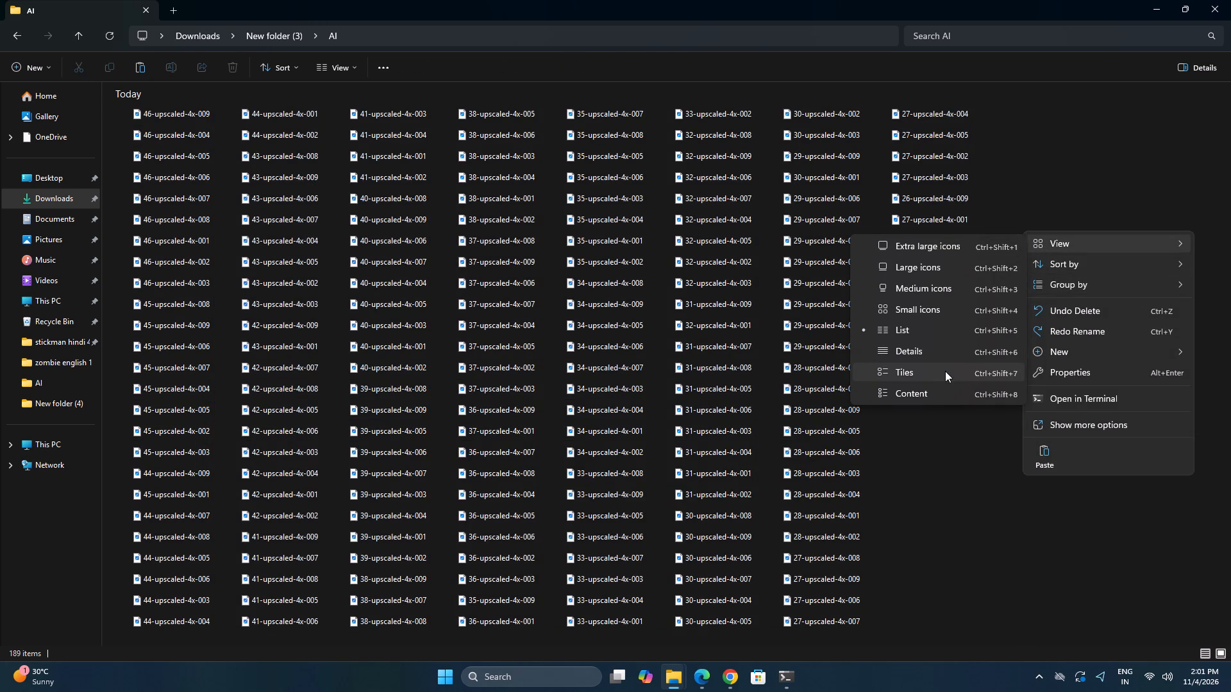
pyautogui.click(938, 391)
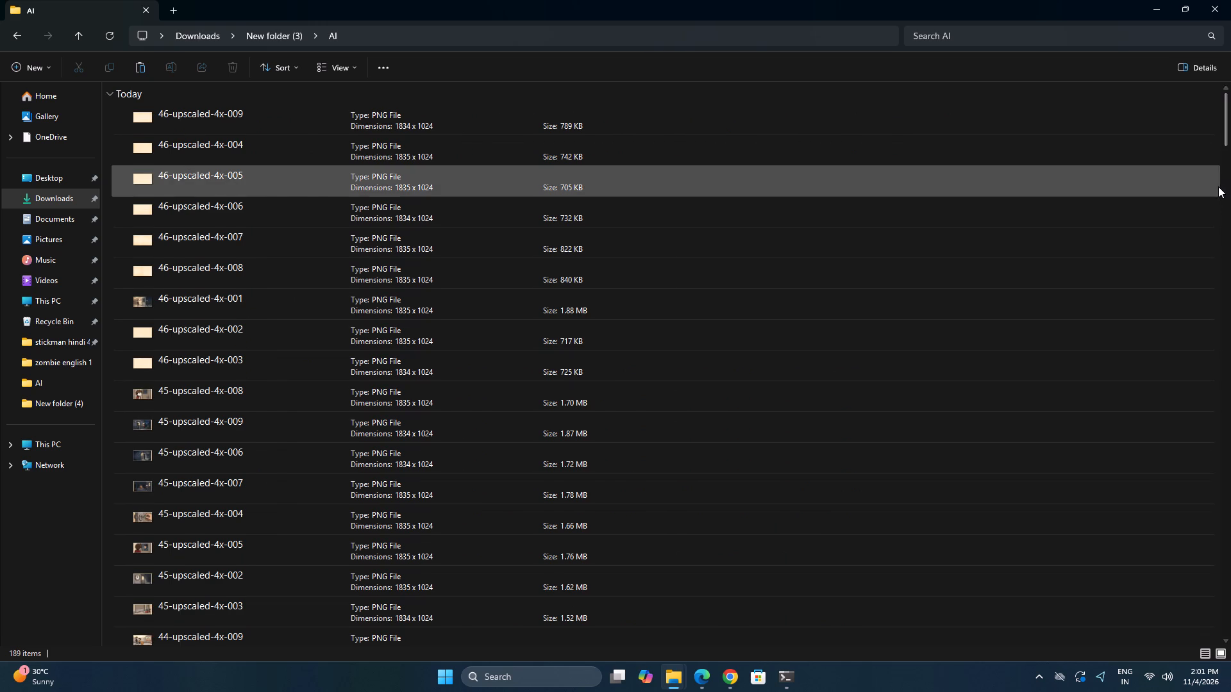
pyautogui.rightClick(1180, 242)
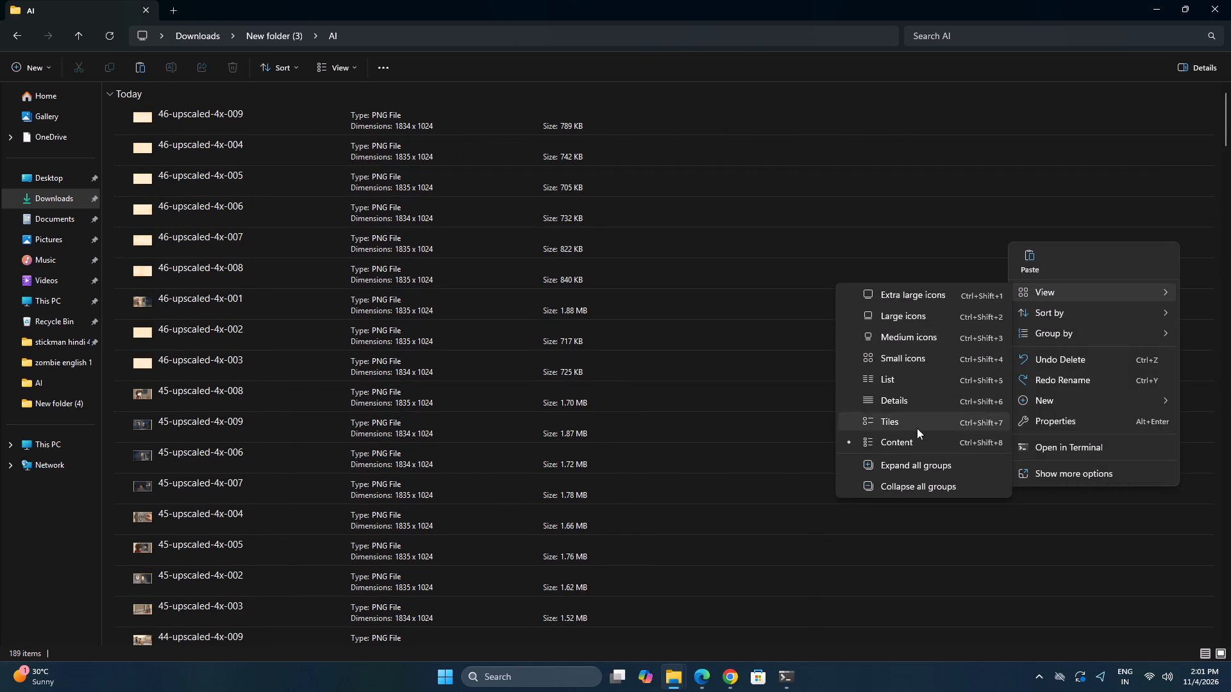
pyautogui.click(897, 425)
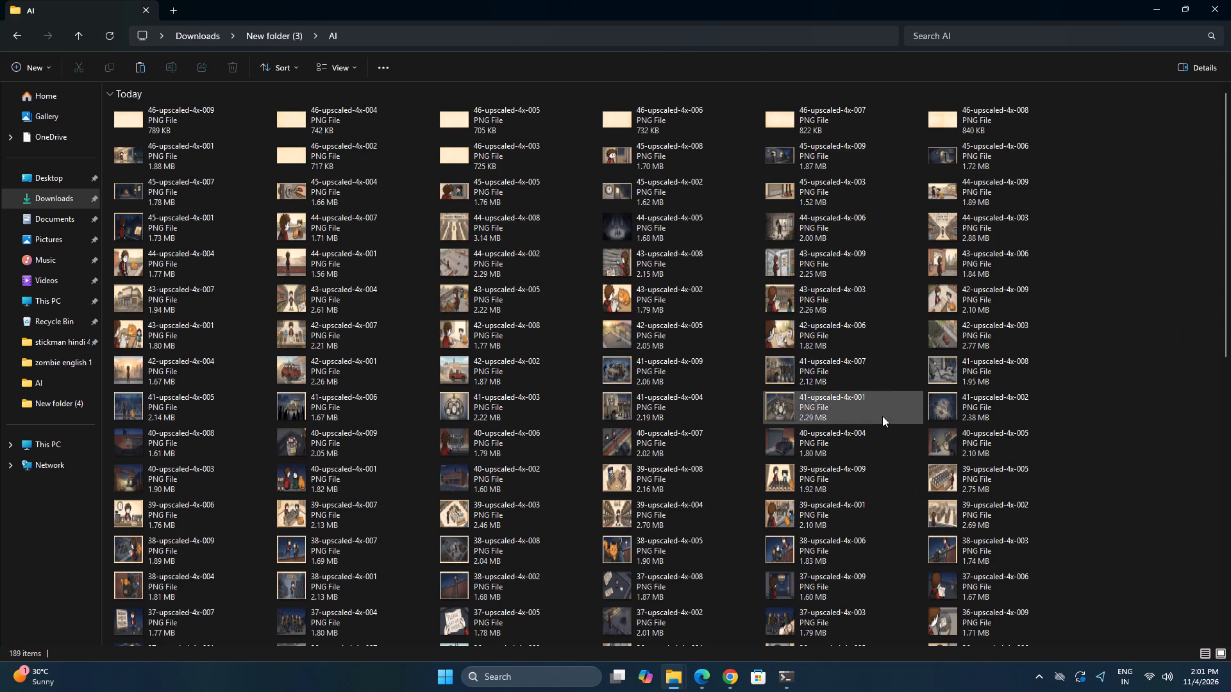
# Switch the AI folder to the Details layout and look through its image files.
pyautogui.rightClick(1160, 243)
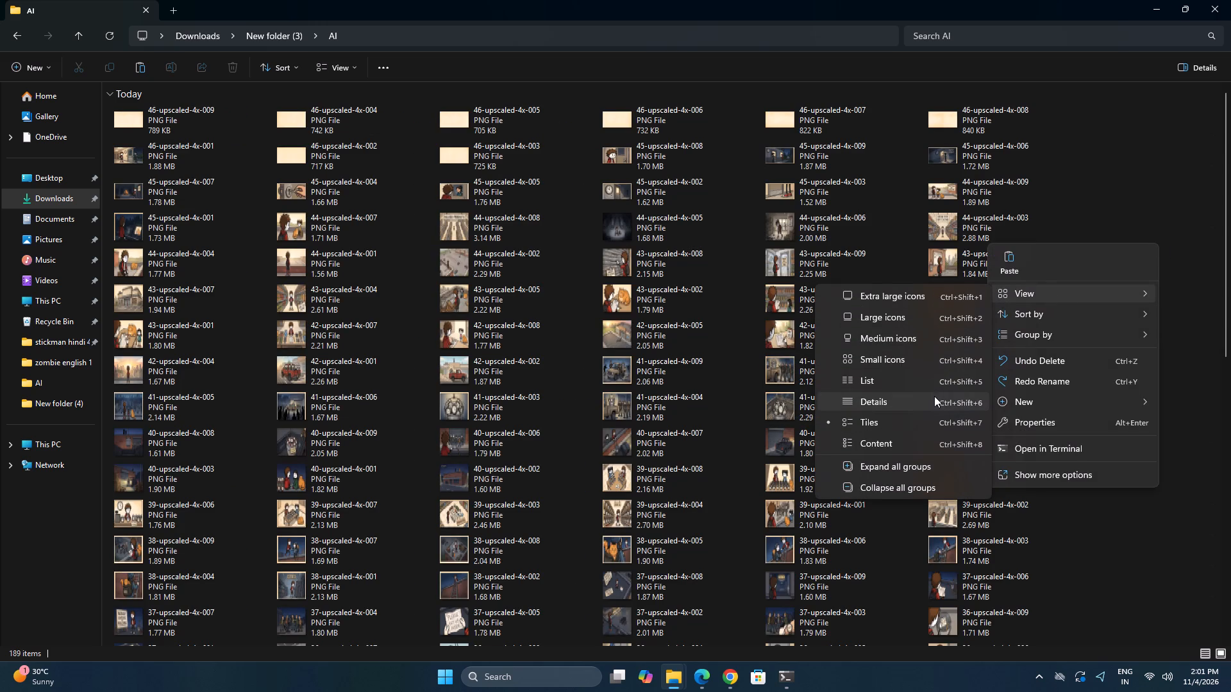
pyautogui.click(912, 403)
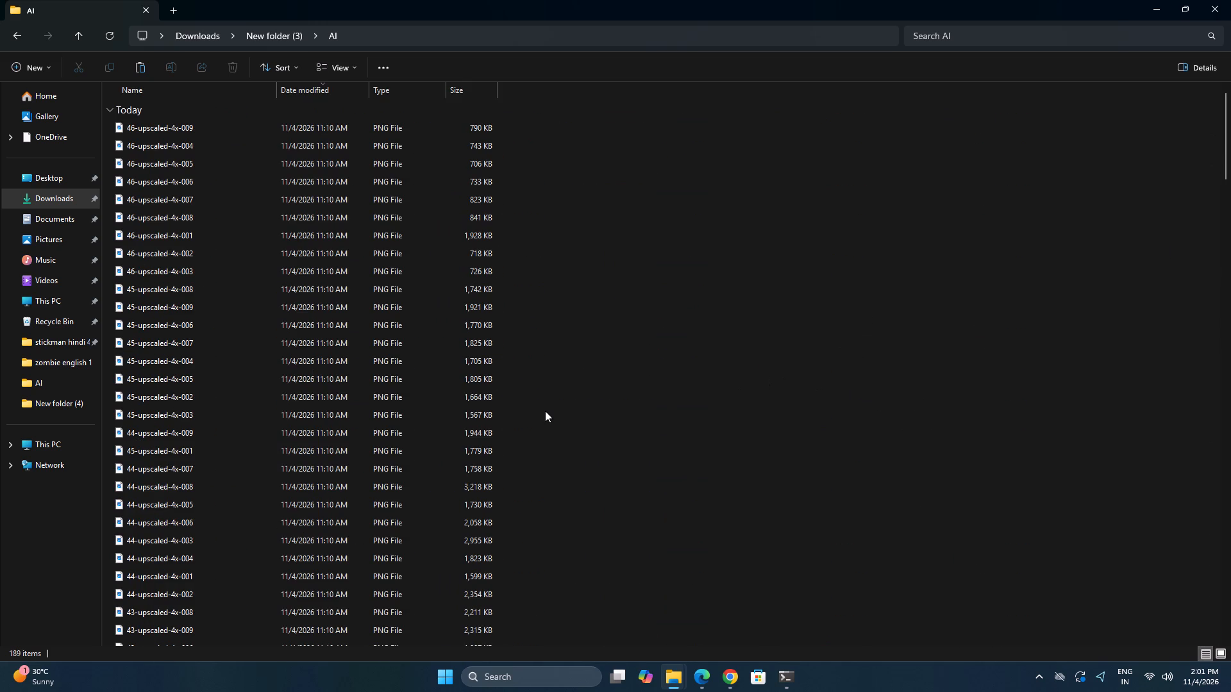
pyautogui.scroll(-10, 545, 411)
pyautogui.scroll(-13, 546, 433)
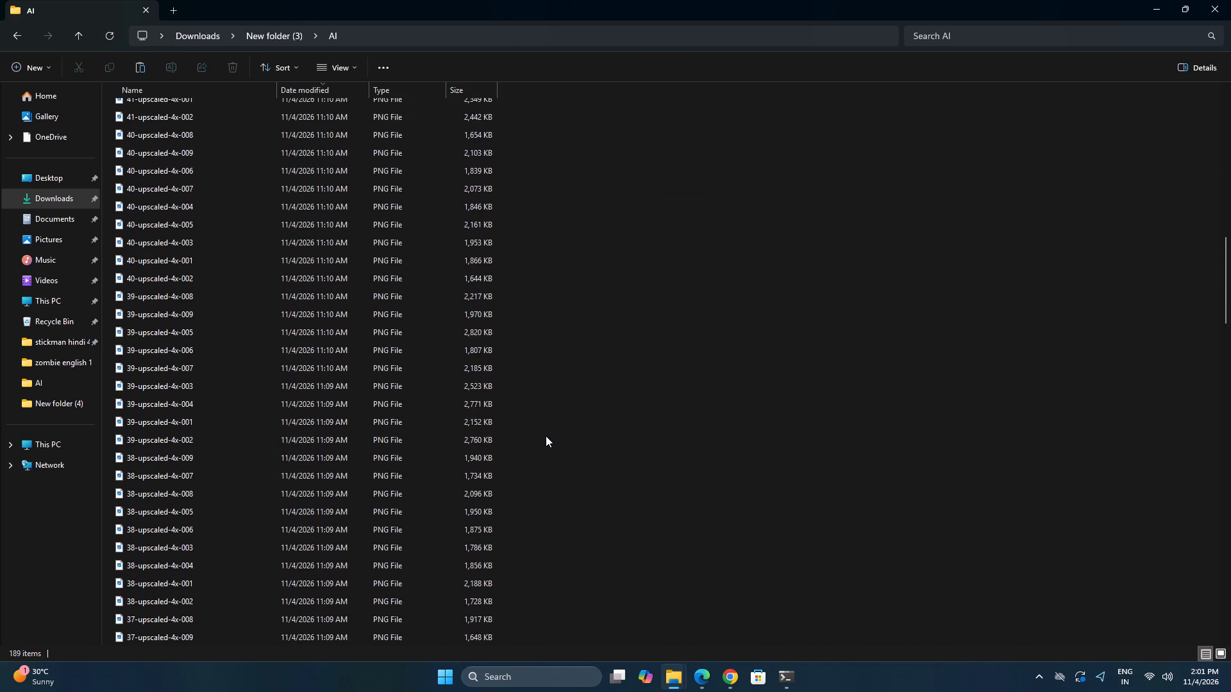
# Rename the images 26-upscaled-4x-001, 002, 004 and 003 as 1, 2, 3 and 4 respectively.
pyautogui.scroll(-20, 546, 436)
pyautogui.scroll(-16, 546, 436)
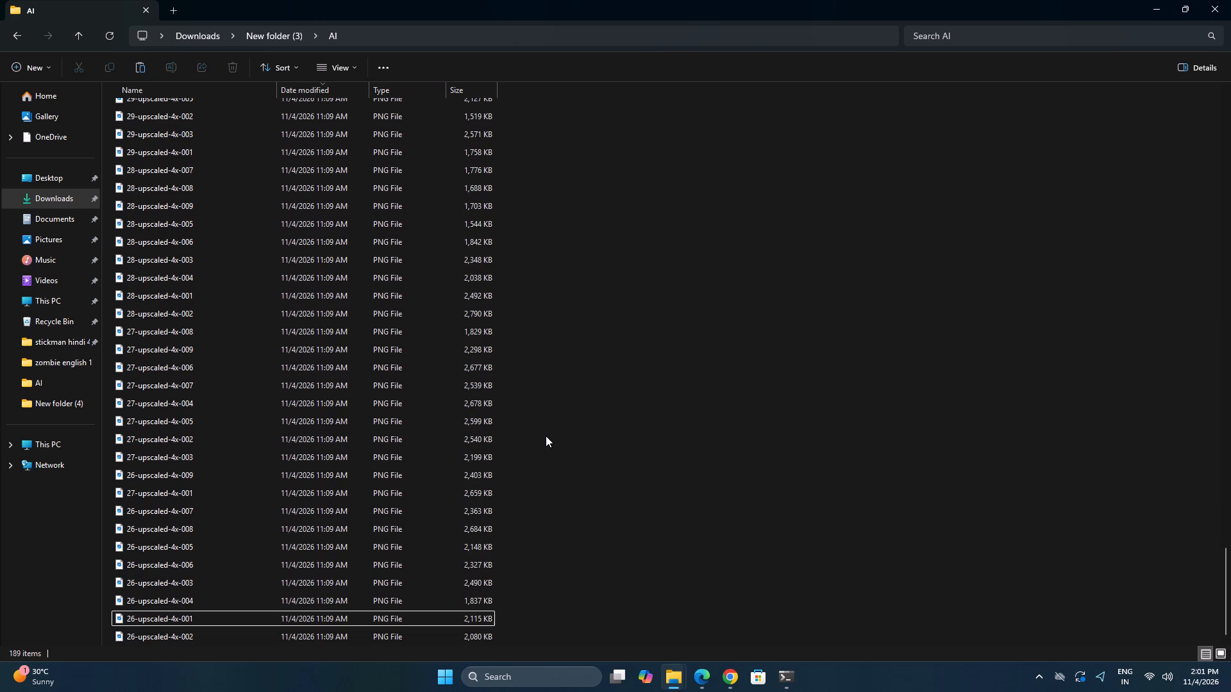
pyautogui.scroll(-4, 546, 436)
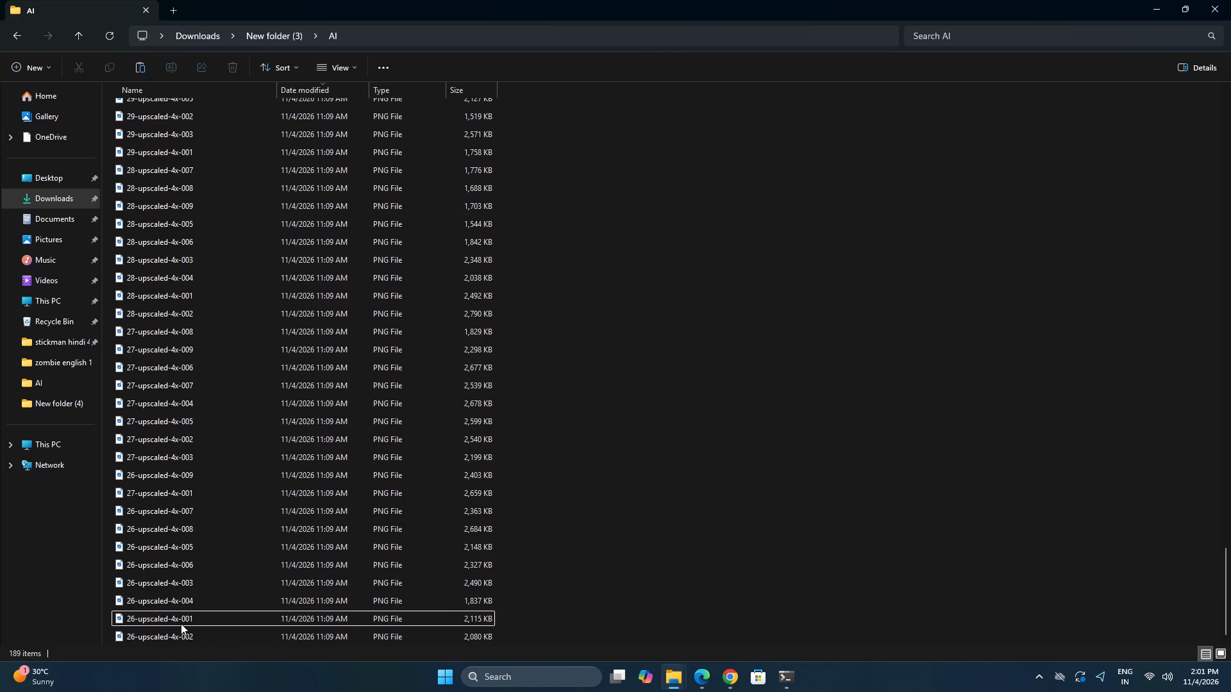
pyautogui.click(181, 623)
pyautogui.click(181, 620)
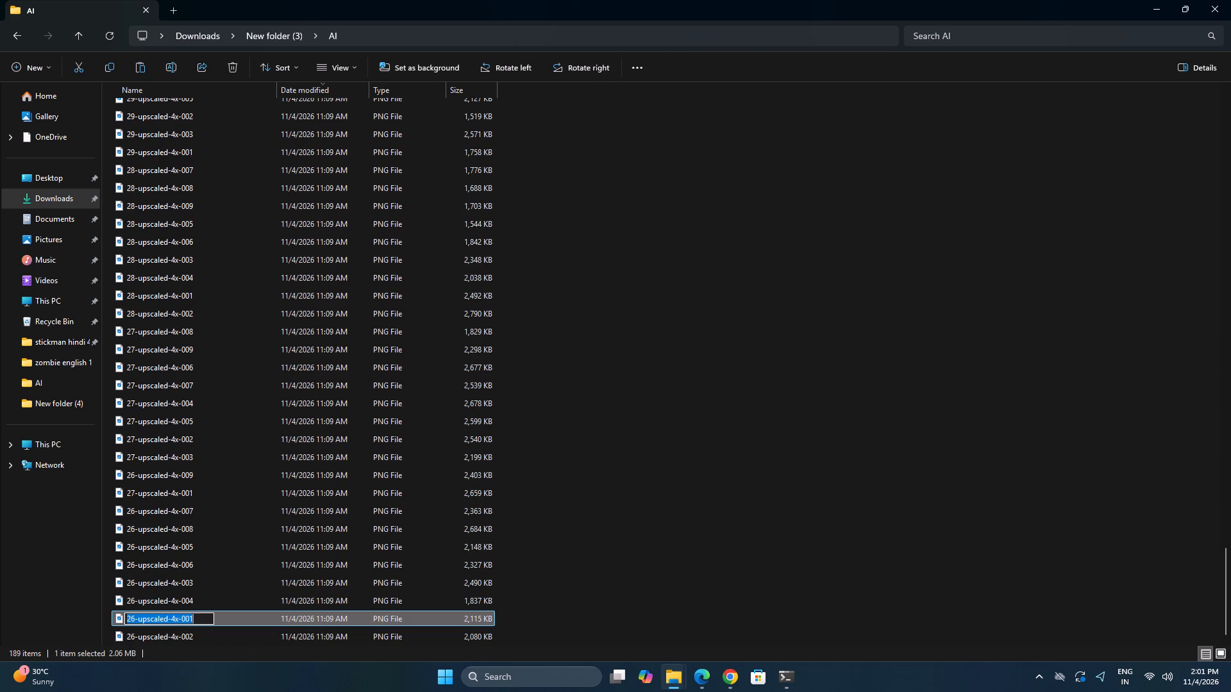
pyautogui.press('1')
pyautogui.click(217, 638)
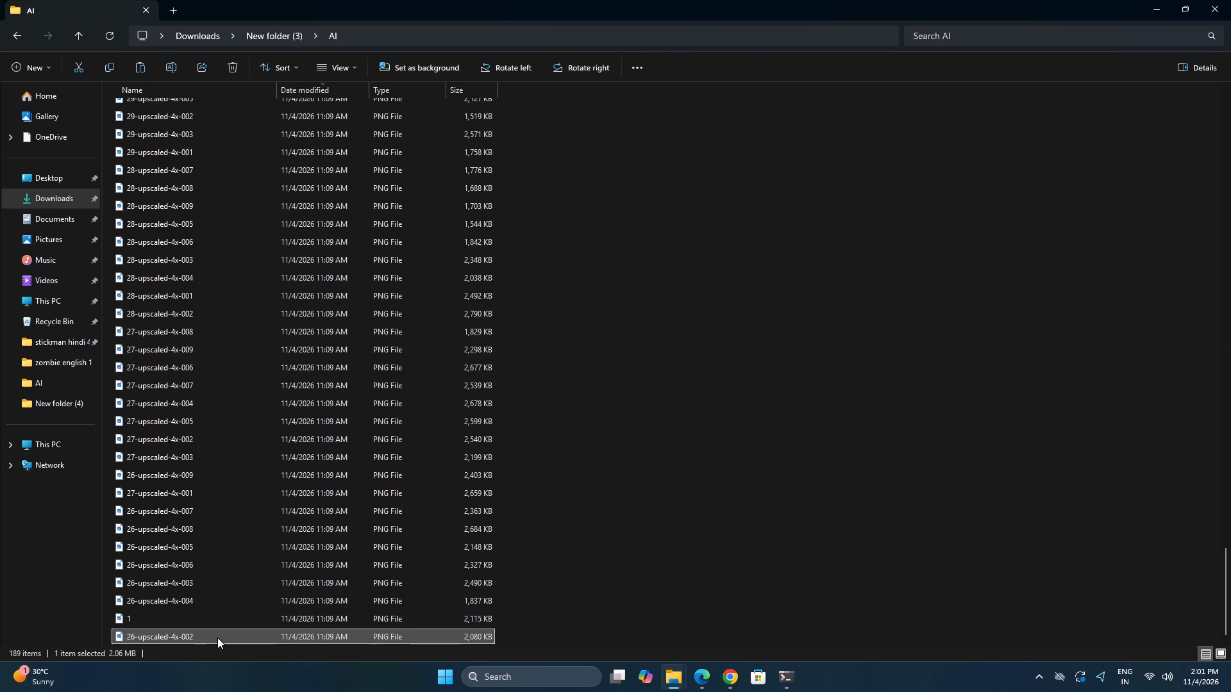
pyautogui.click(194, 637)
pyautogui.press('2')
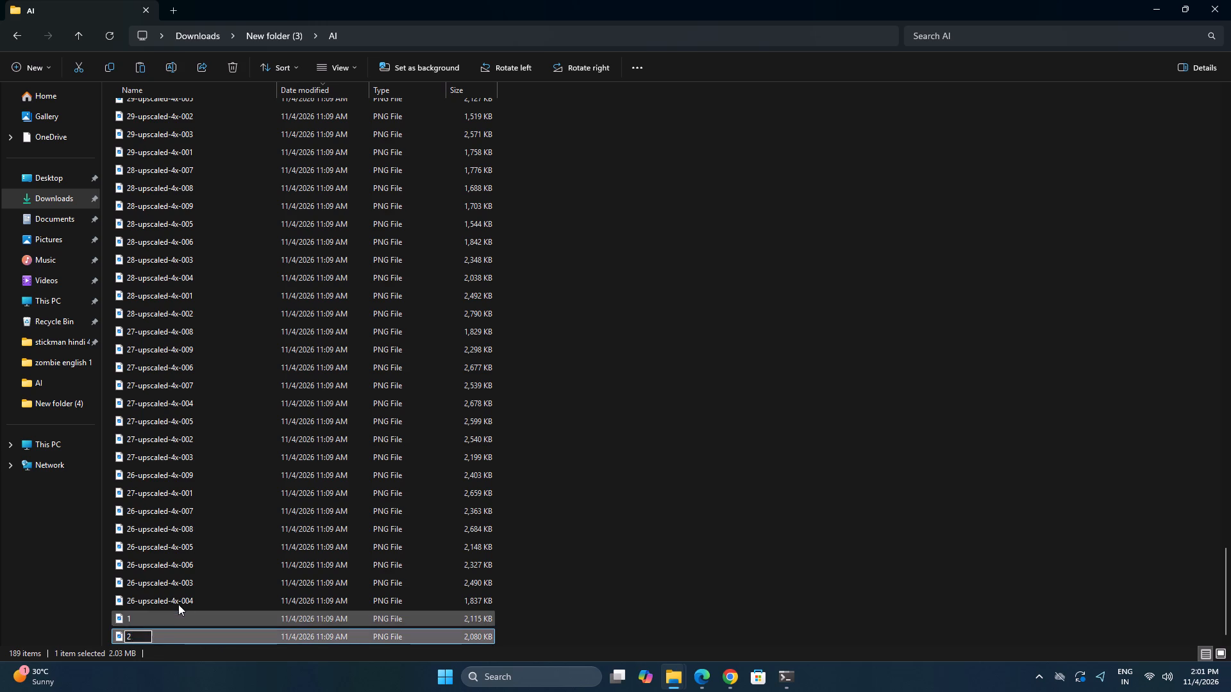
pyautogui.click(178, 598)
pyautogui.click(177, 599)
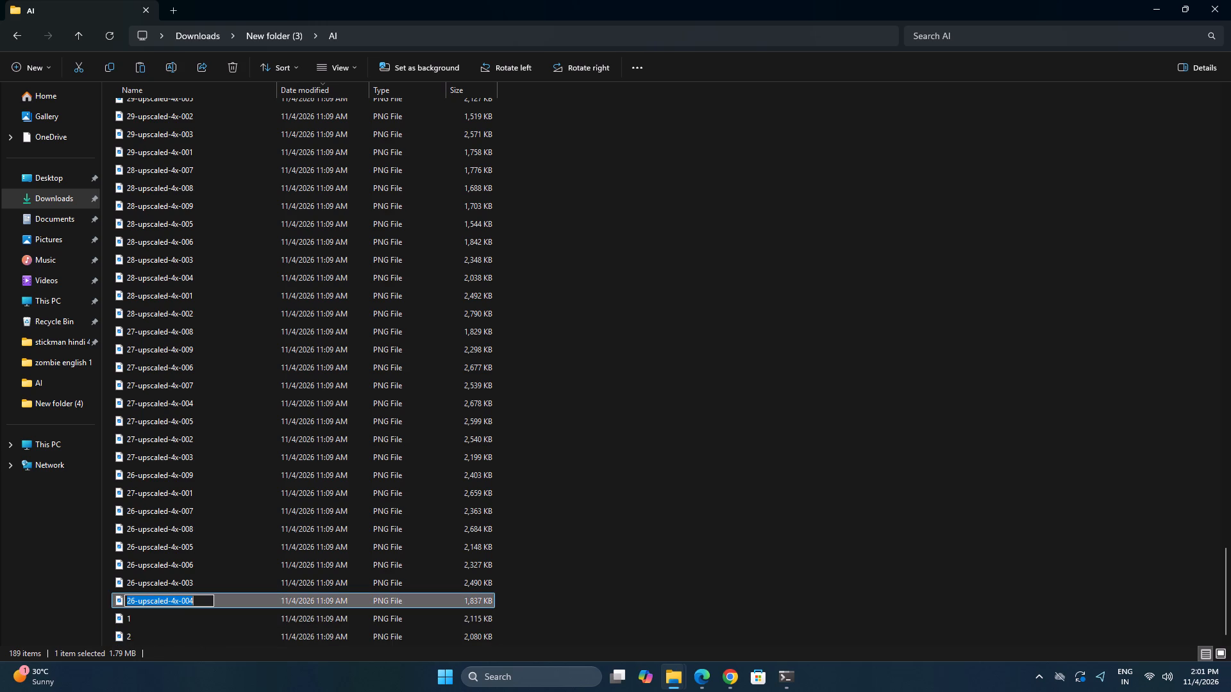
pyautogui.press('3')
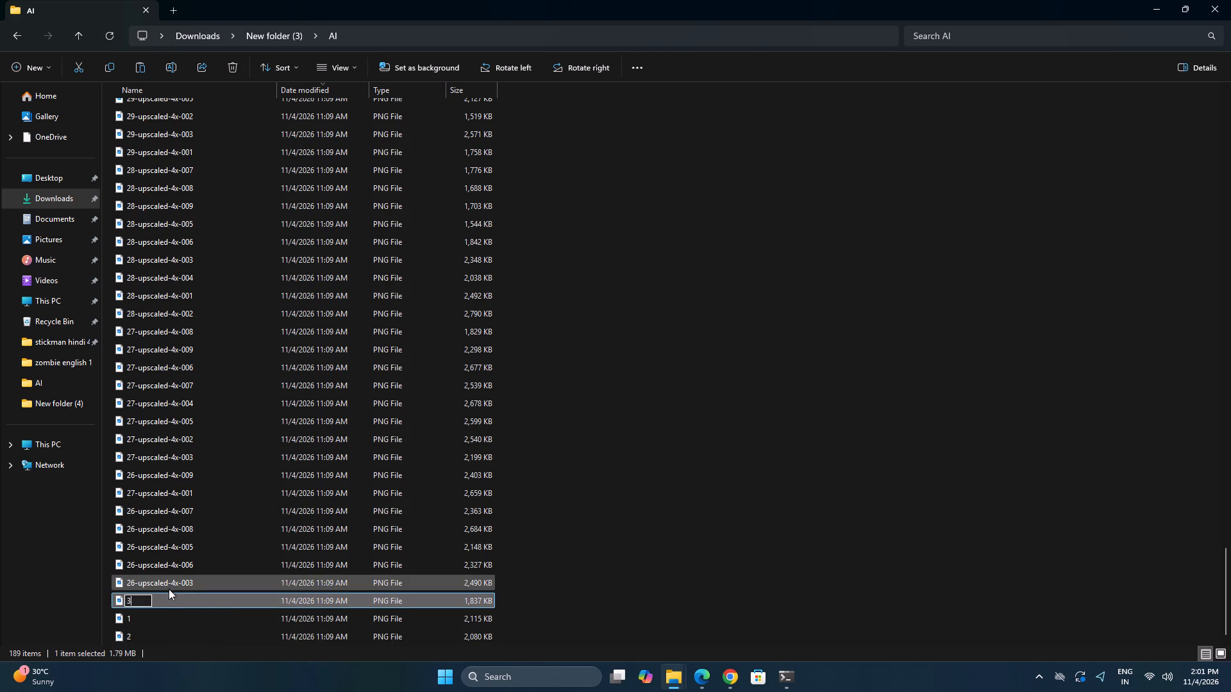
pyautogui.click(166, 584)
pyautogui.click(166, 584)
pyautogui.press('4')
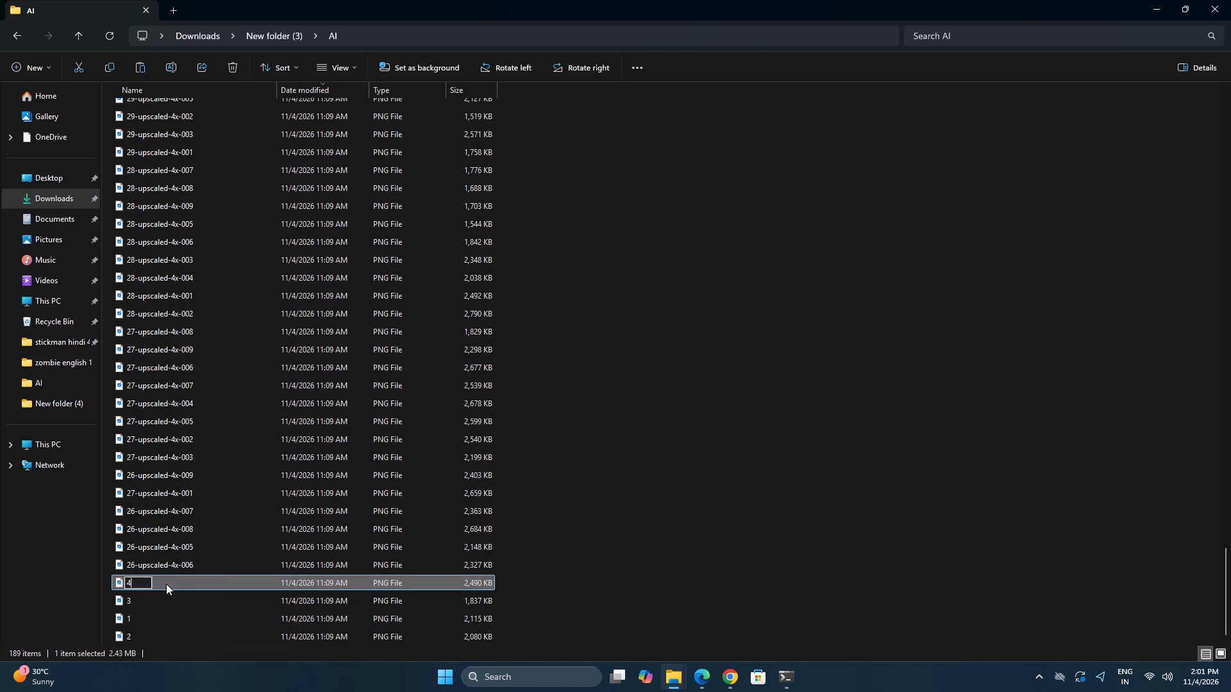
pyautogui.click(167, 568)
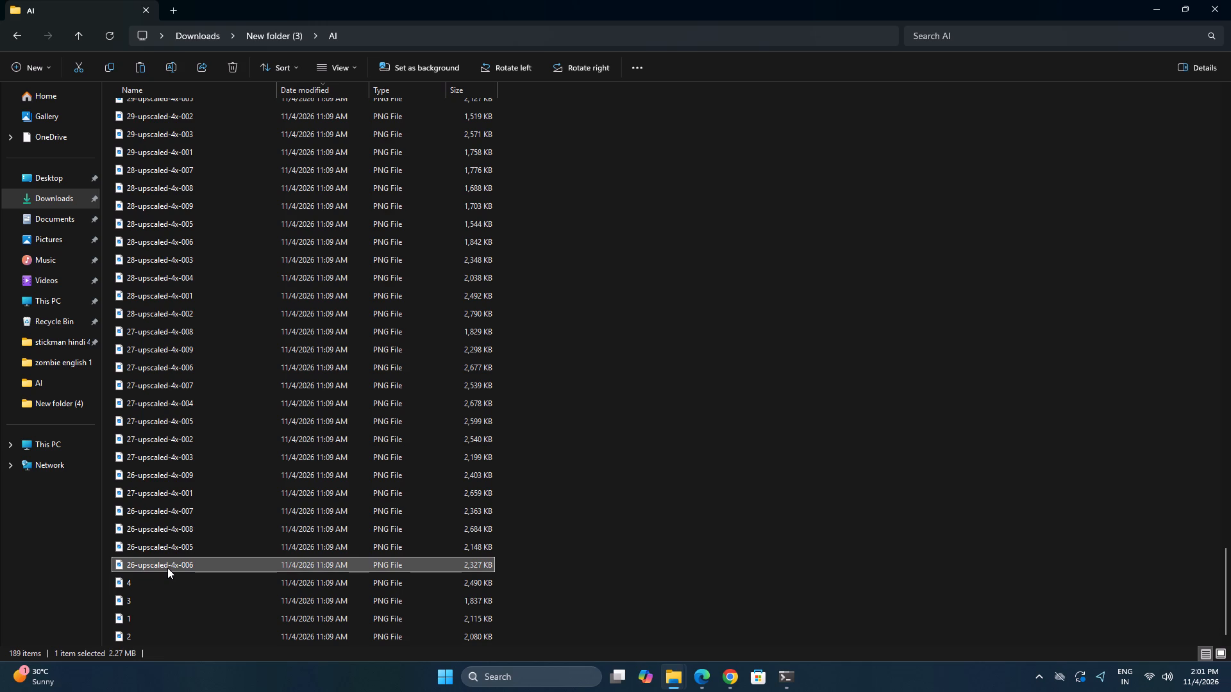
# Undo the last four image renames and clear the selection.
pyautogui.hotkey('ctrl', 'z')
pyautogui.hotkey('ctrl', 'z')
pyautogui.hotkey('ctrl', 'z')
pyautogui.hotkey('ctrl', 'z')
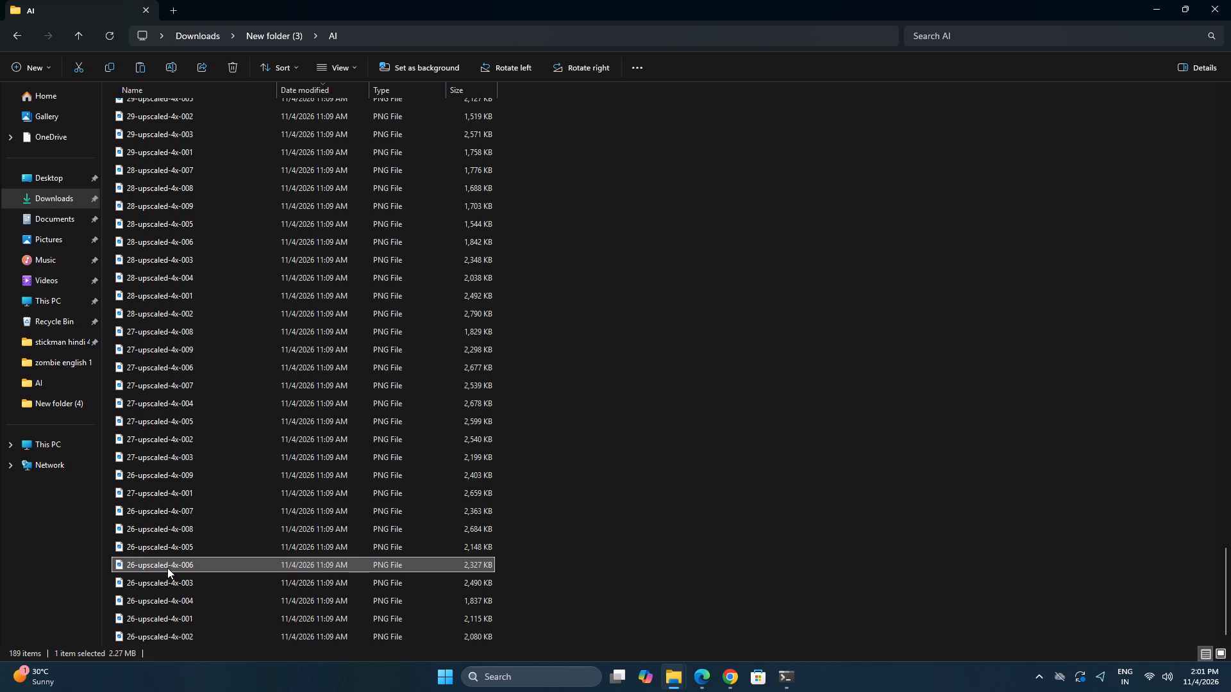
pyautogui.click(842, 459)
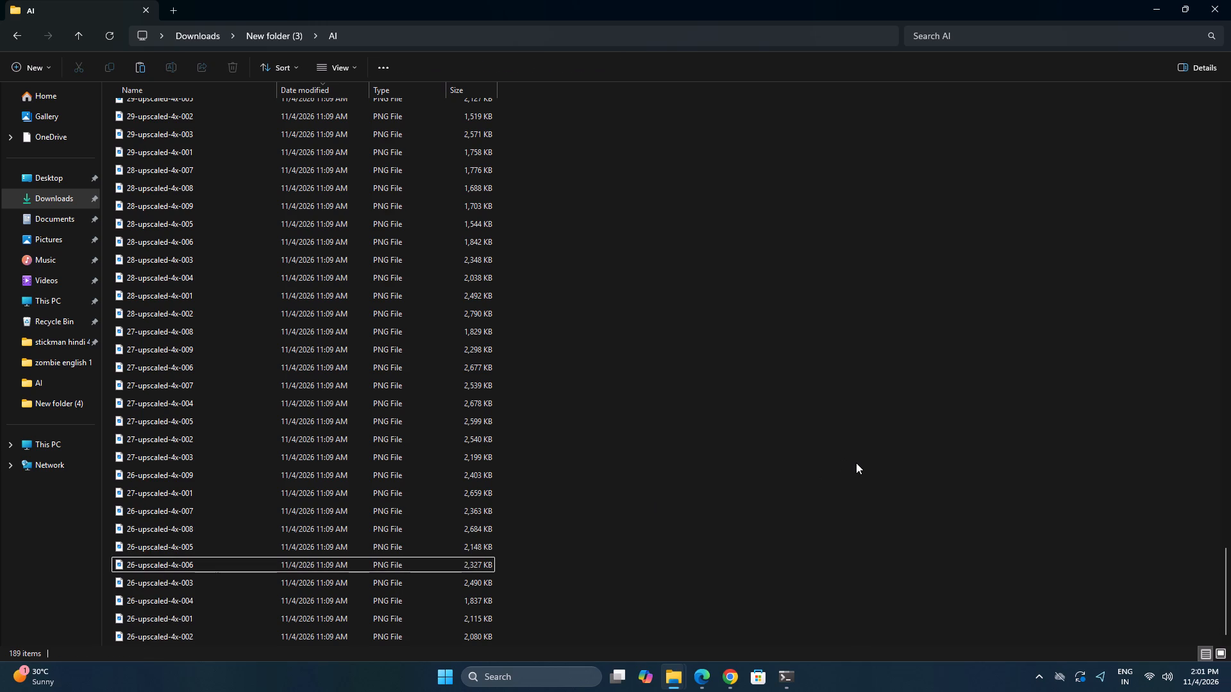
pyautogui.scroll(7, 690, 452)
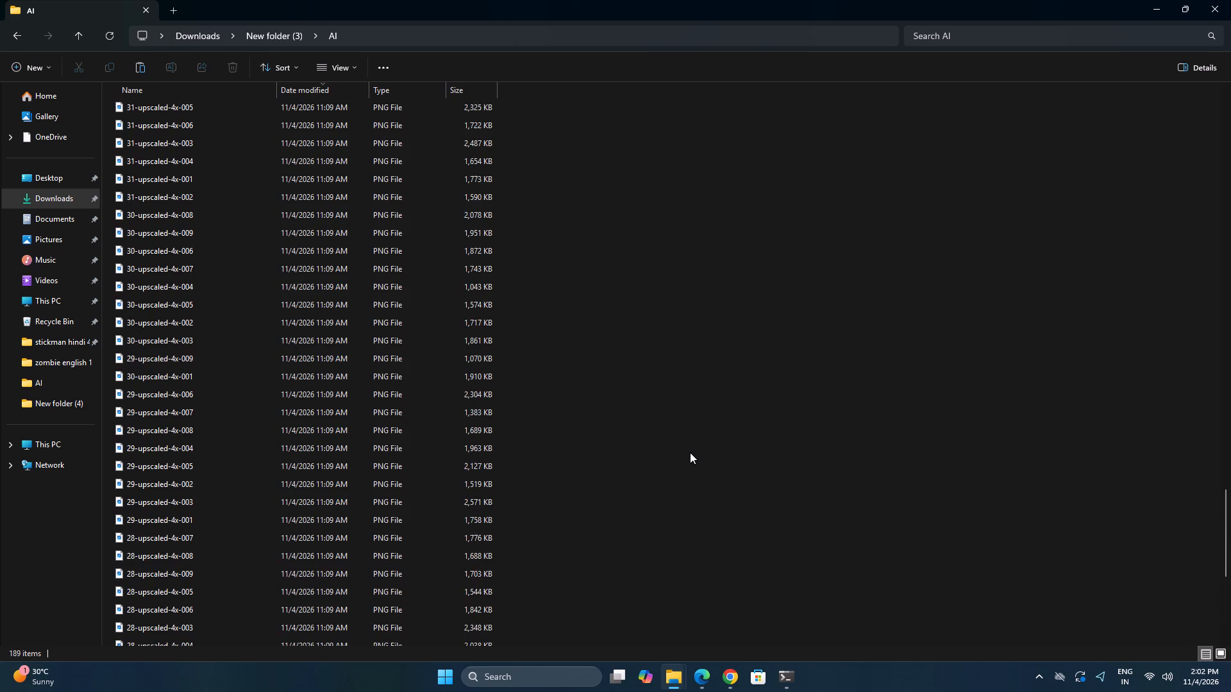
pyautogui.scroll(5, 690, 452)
# Switch to the SRT Video Generator in Edge and upload New folder (4) from Downloads as the images.
pyautogui.click(1153, 6)
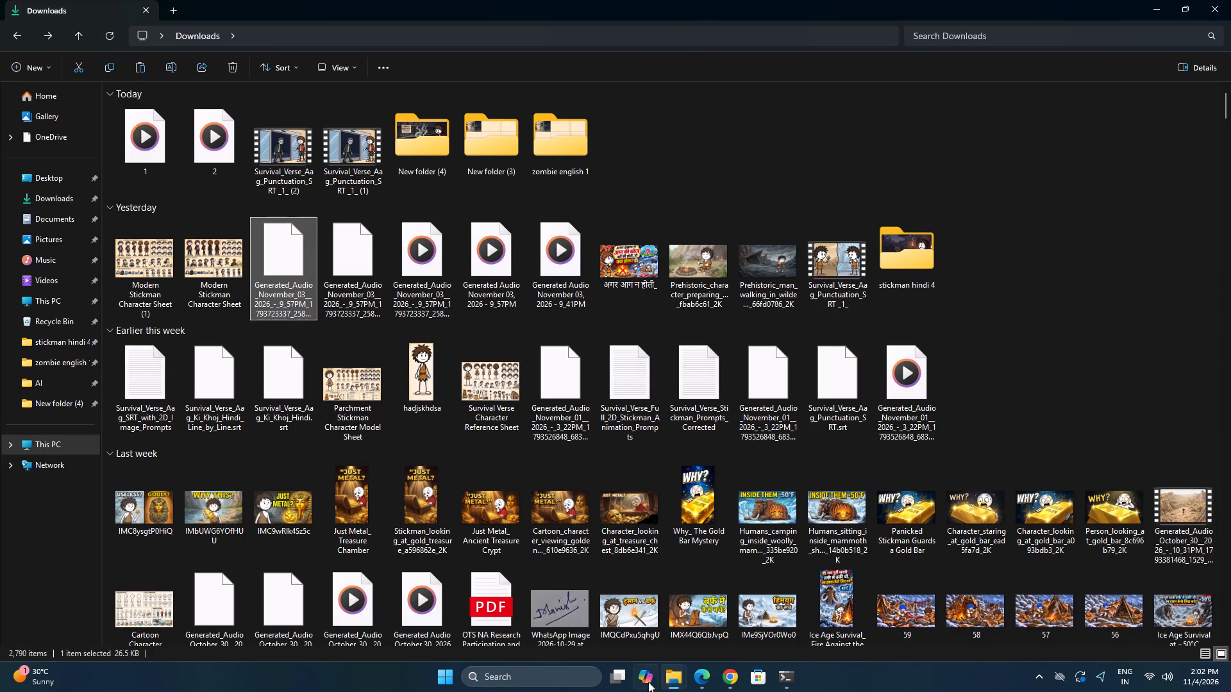
pyautogui.click(711, 621)
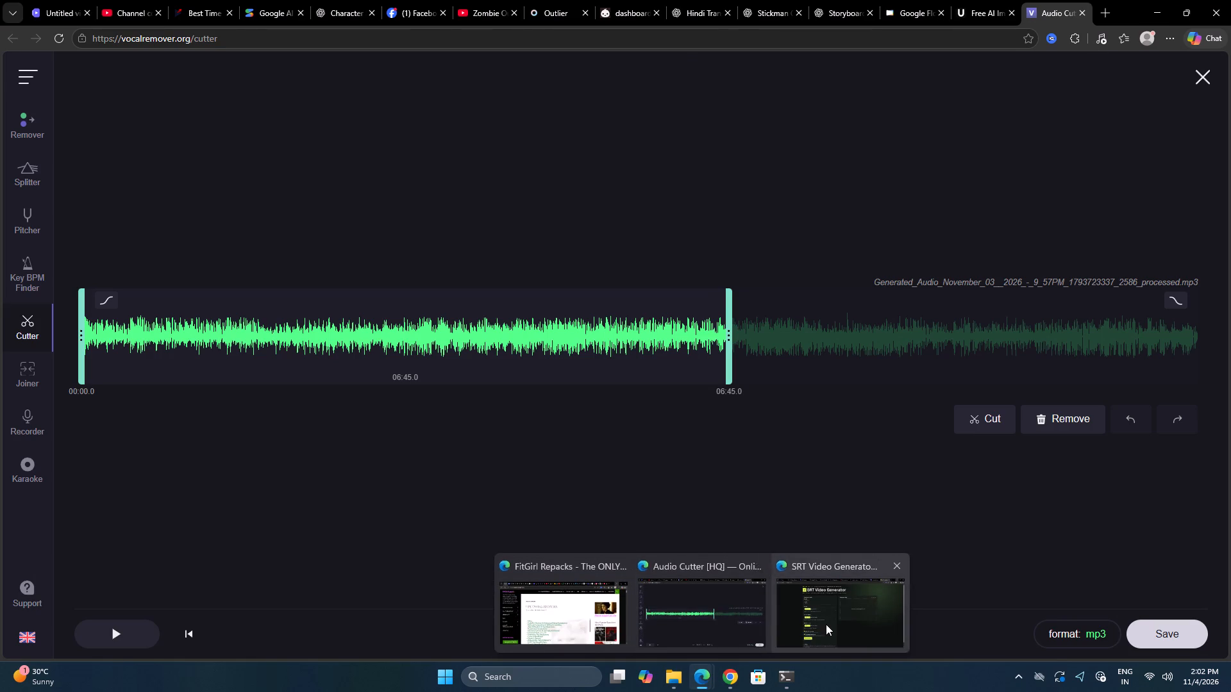
pyautogui.click(826, 624)
pyautogui.click(310, 287)
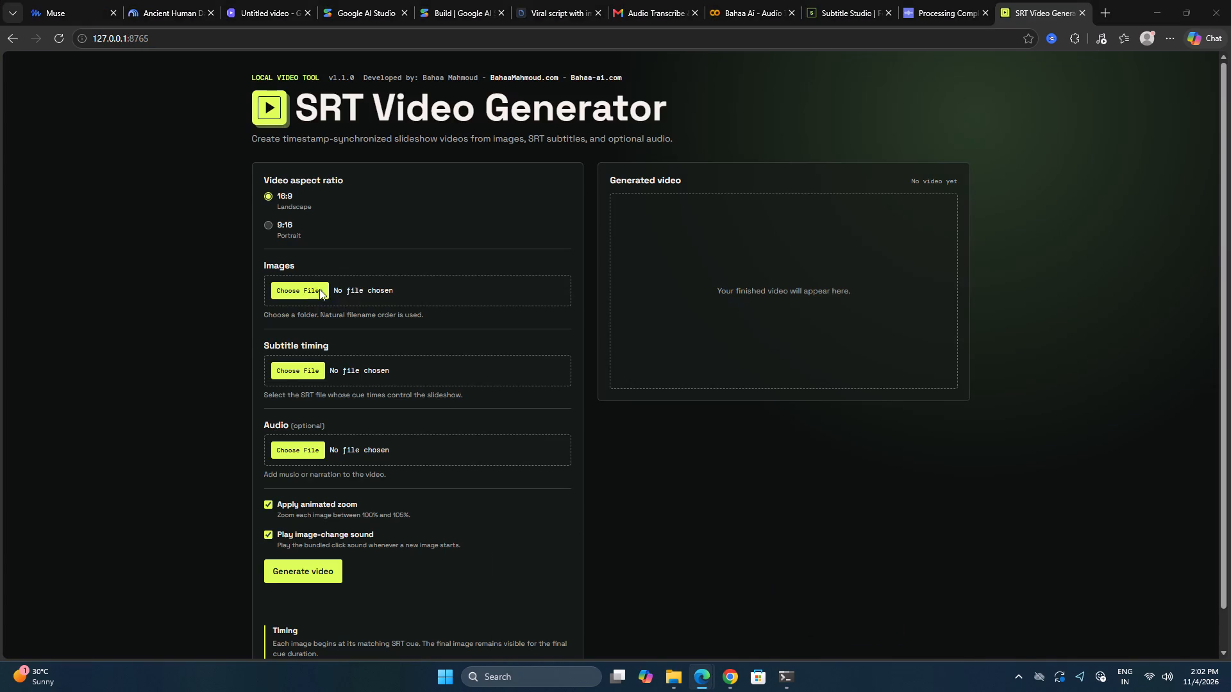
pyautogui.click(153, 136)
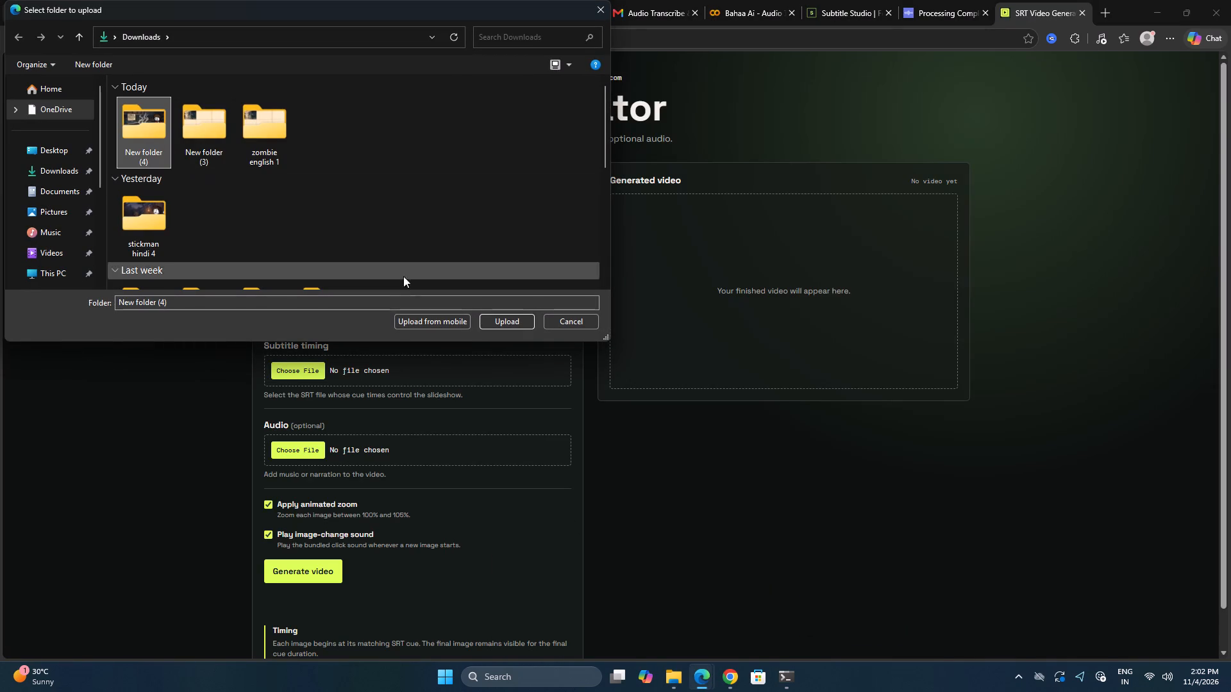
pyautogui.click(504, 323)
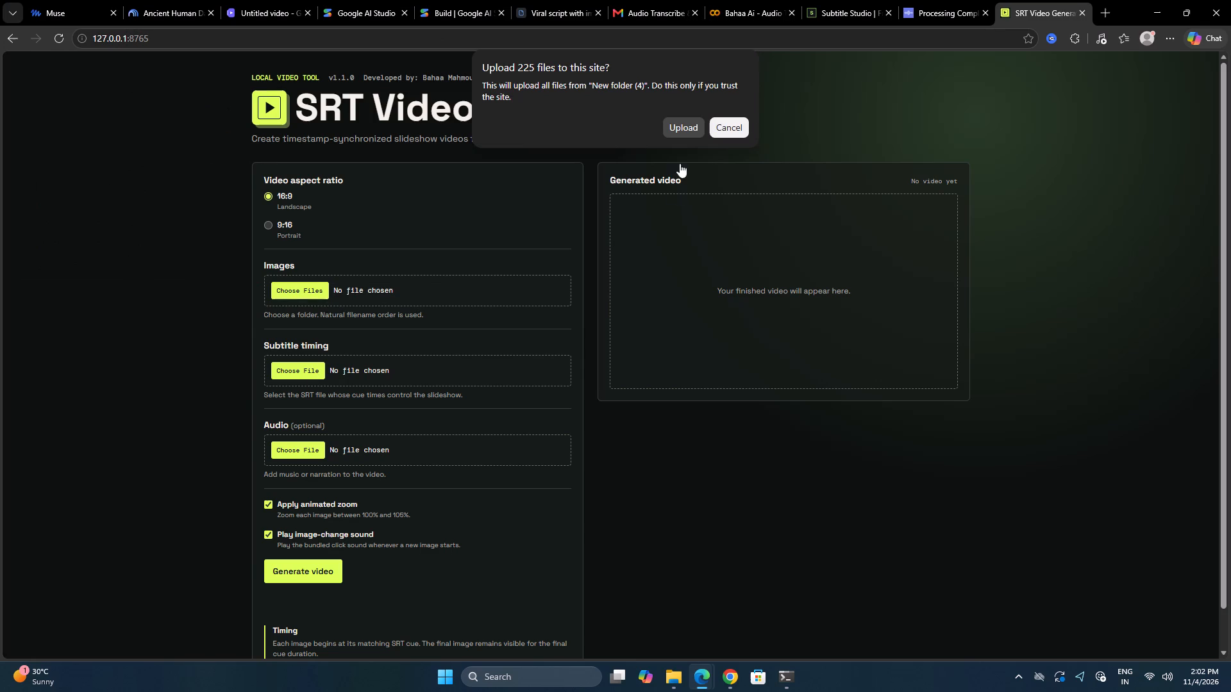
pyautogui.click(680, 130)
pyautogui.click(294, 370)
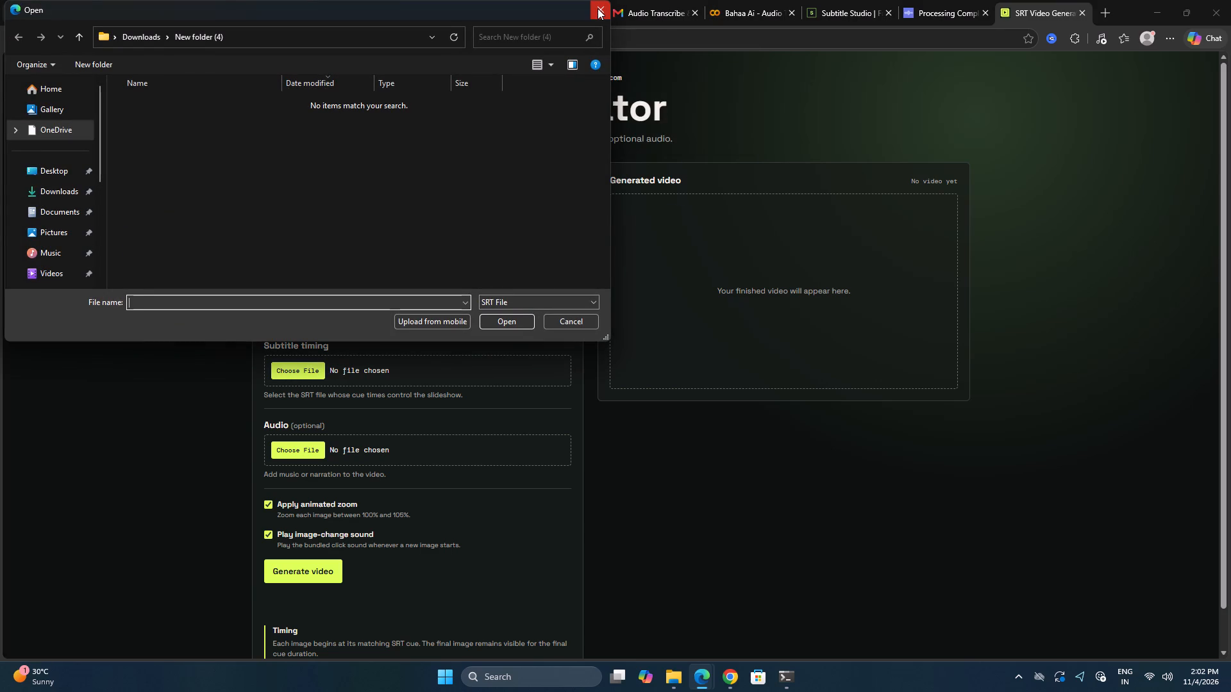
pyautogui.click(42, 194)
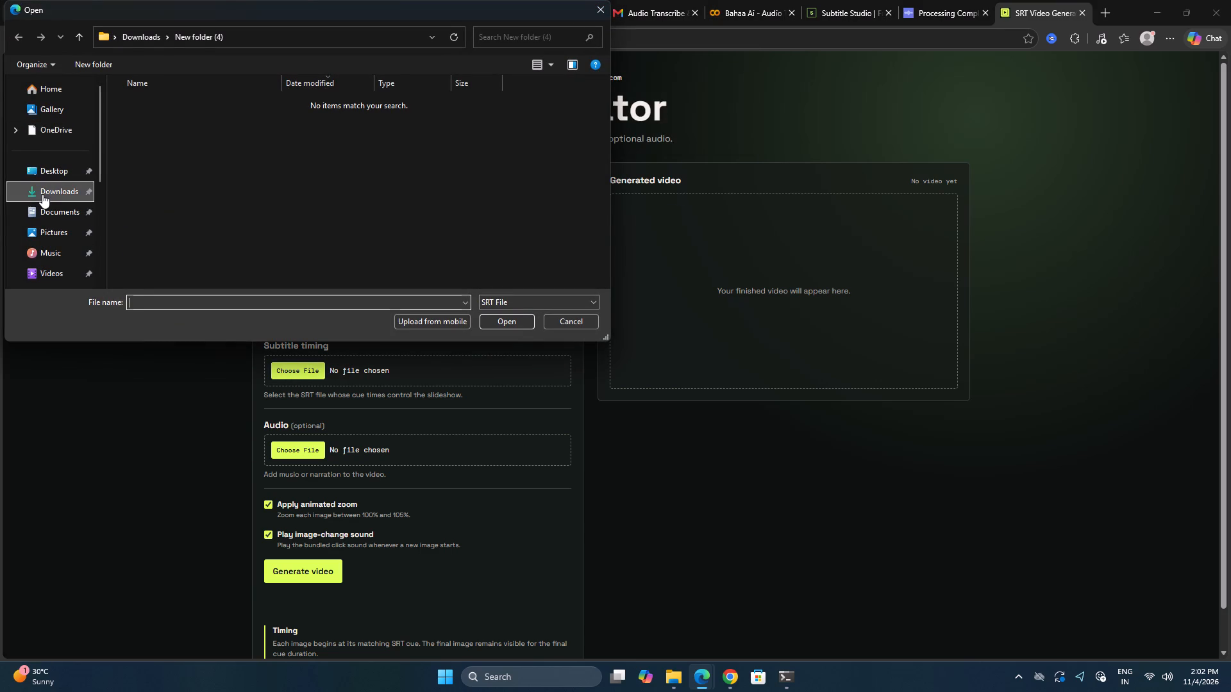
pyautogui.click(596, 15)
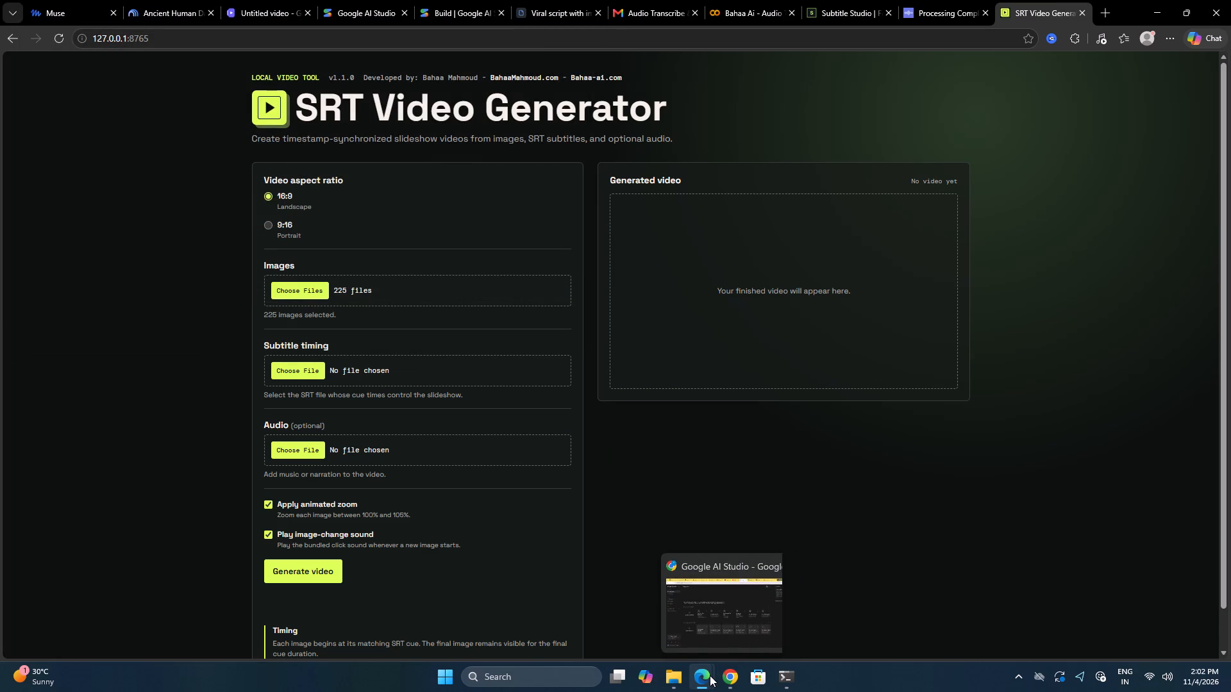
# Run the Step 3 Audio Transcribe & SRT App UI cell in the Colab notebook and open its public Gradio link.
pyautogui.click(835, 619)
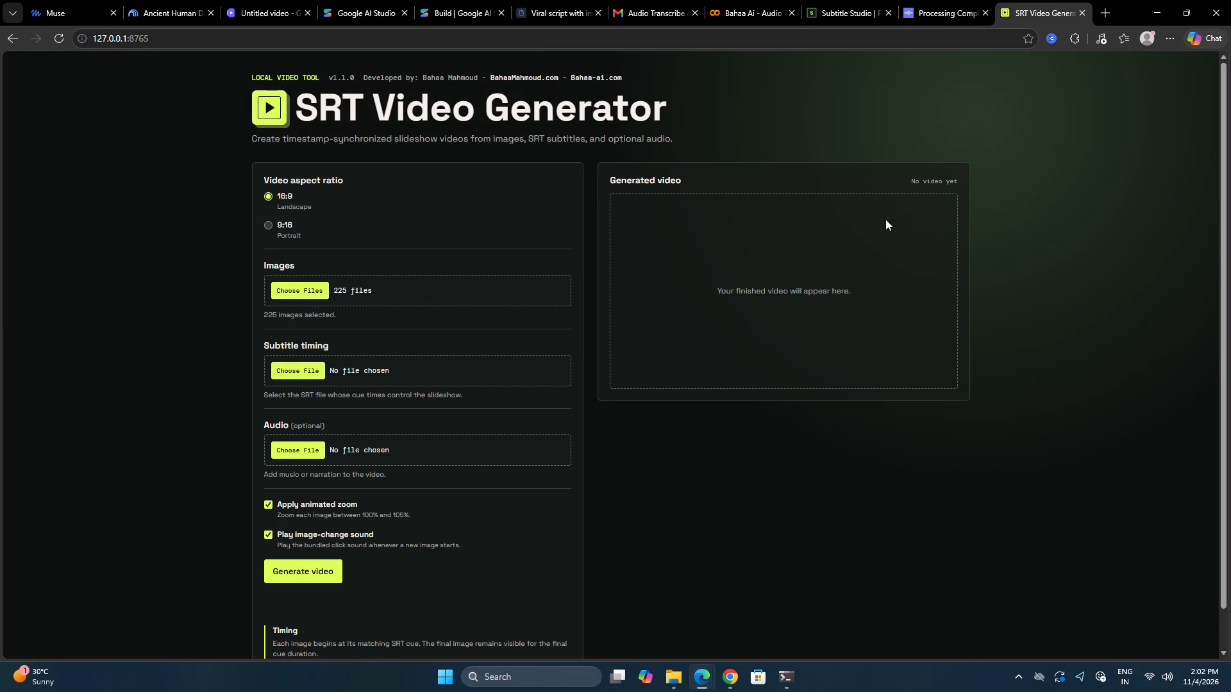
pyautogui.click(703, 616)
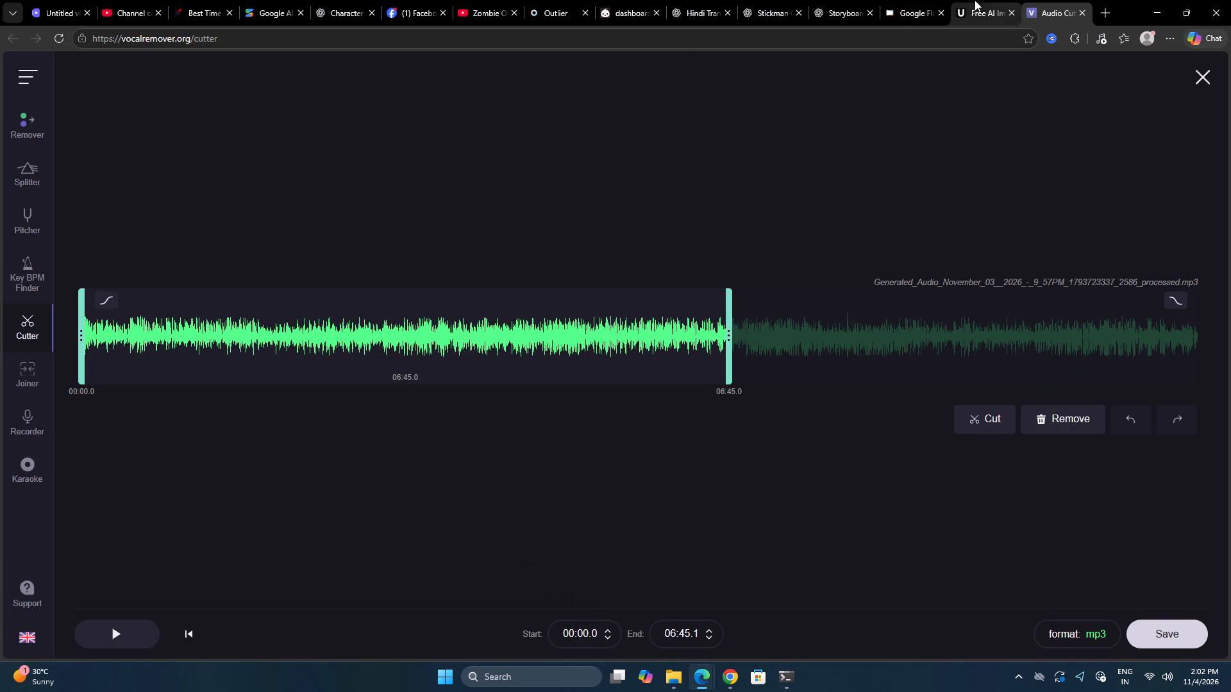
pyautogui.click(852, 600)
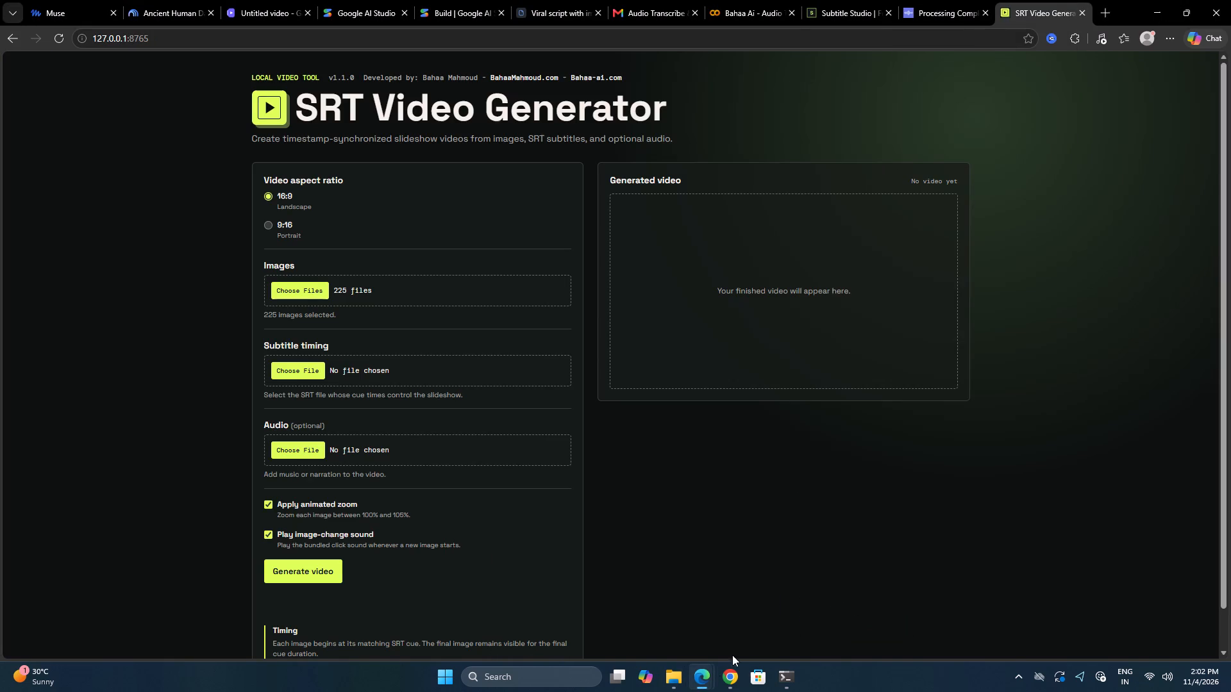
pyautogui.click(747, 8)
pyautogui.click(82, 508)
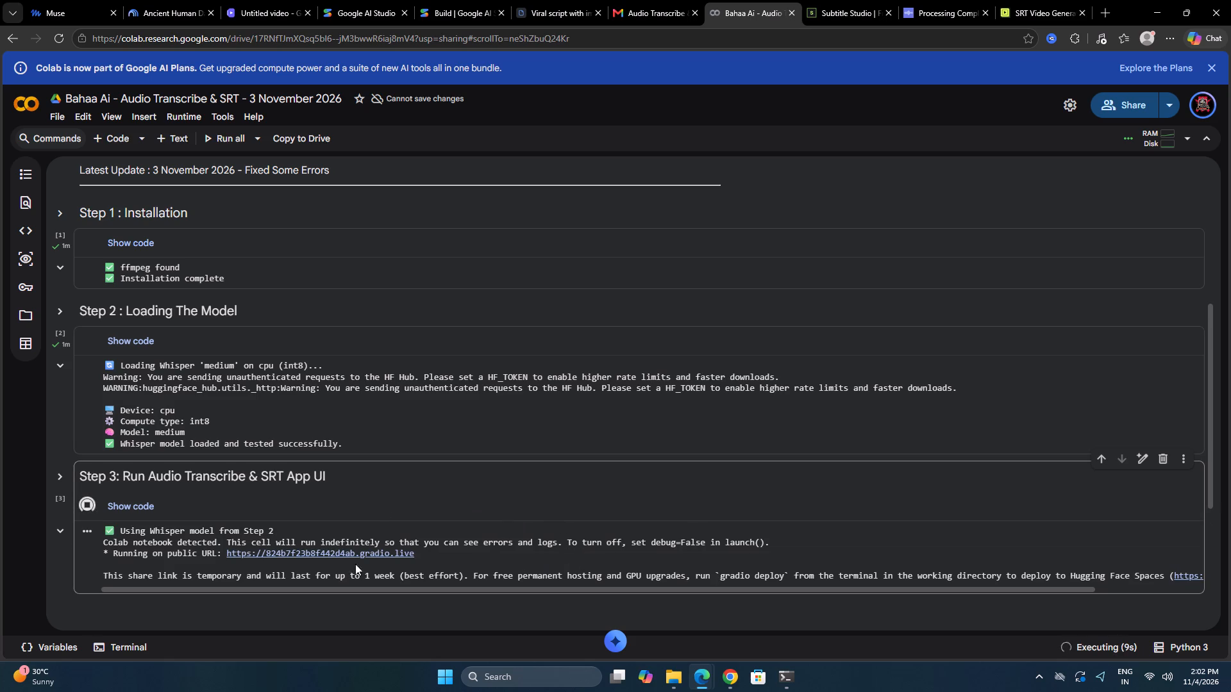
pyautogui.click(334, 554)
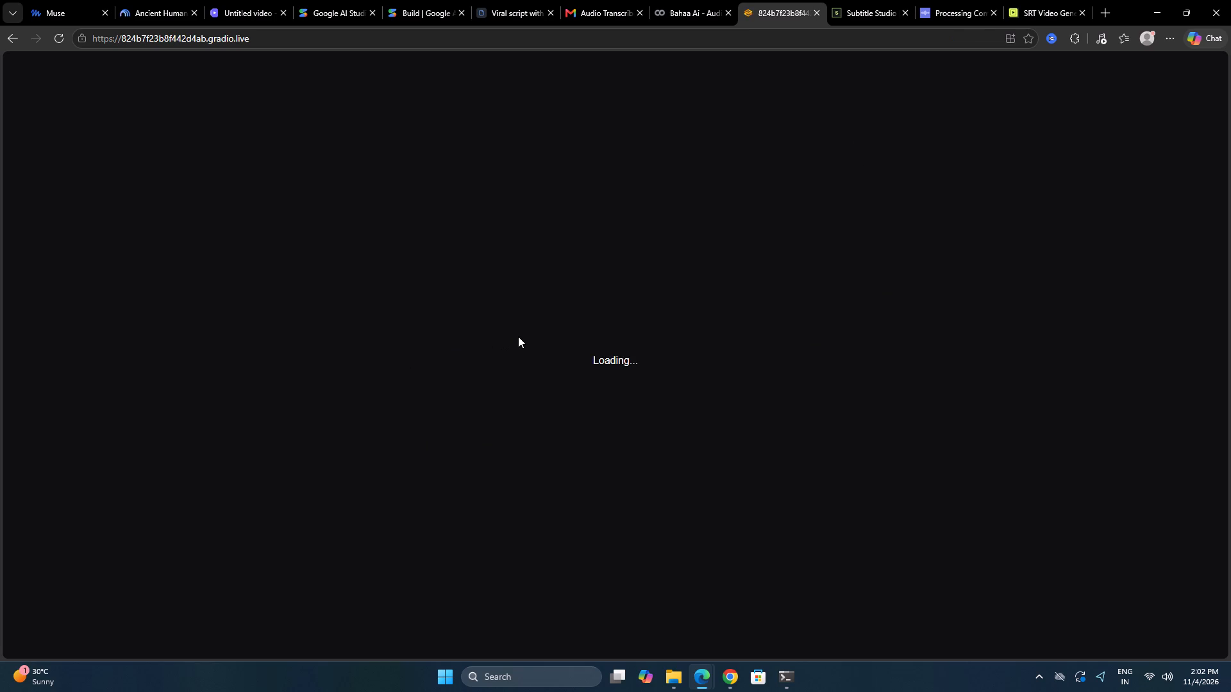
pyautogui.click(872, 2)
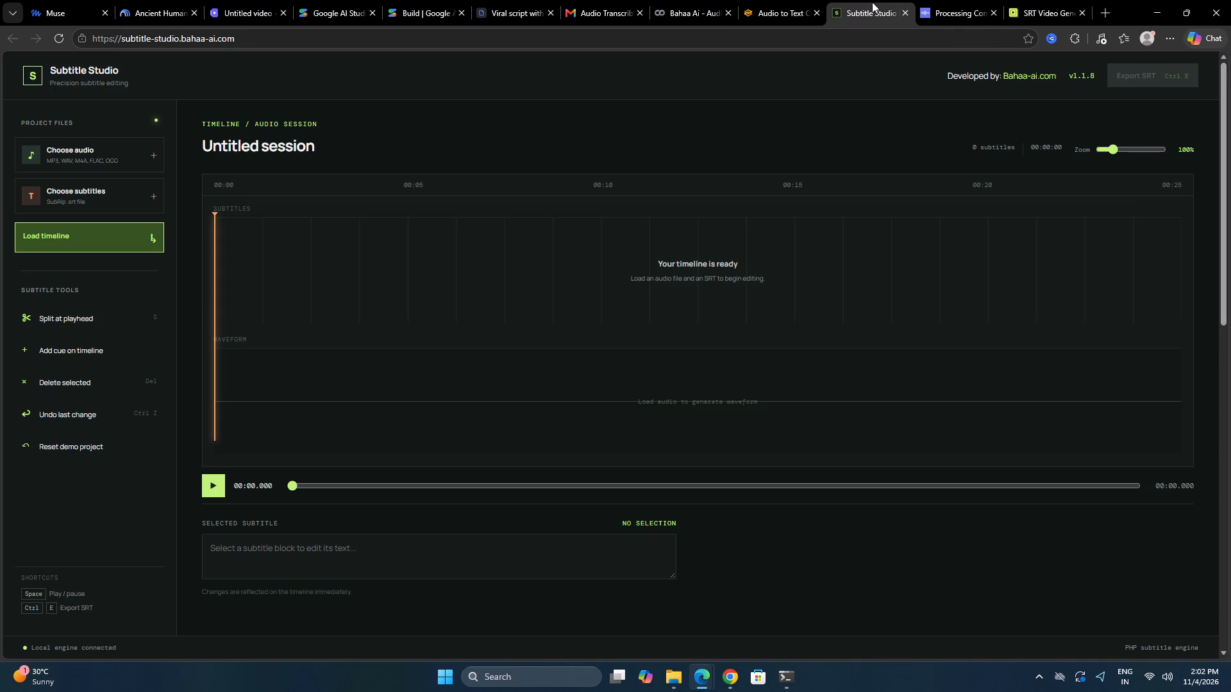
pyautogui.click(761, 11)
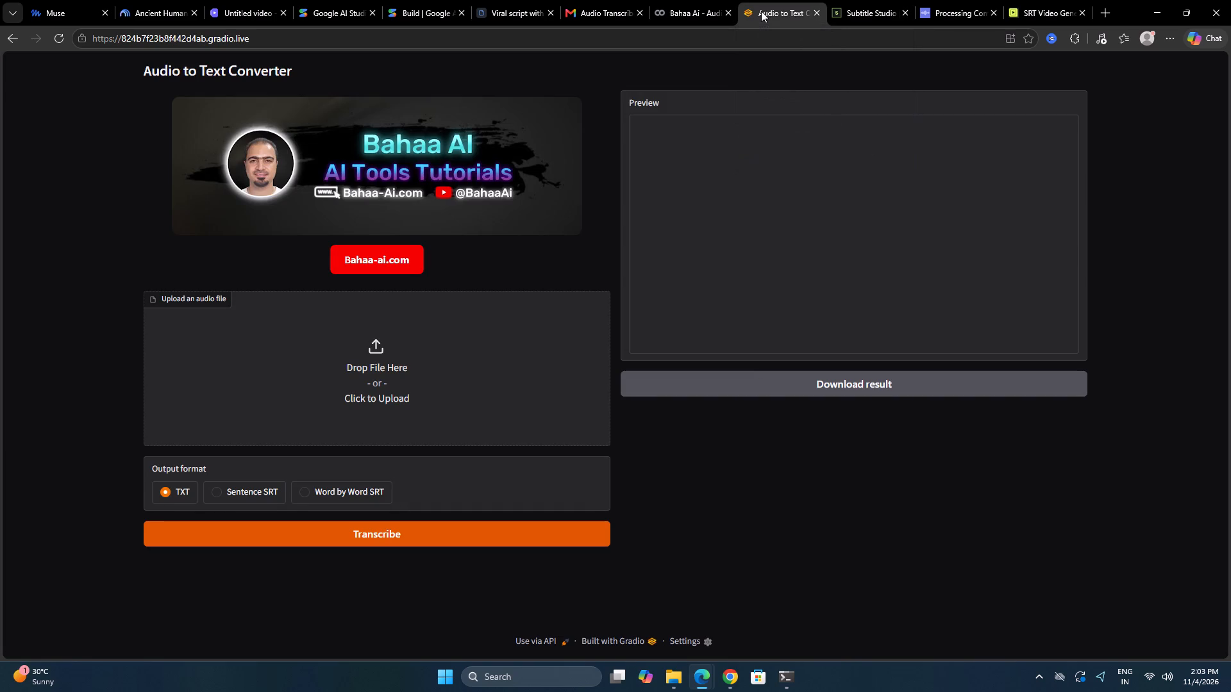
# Set the output format to Sentence SRT, upload audio file 1 from Downloads, and start the transcription.
pyautogui.click(230, 494)
pyautogui.click(449, 360)
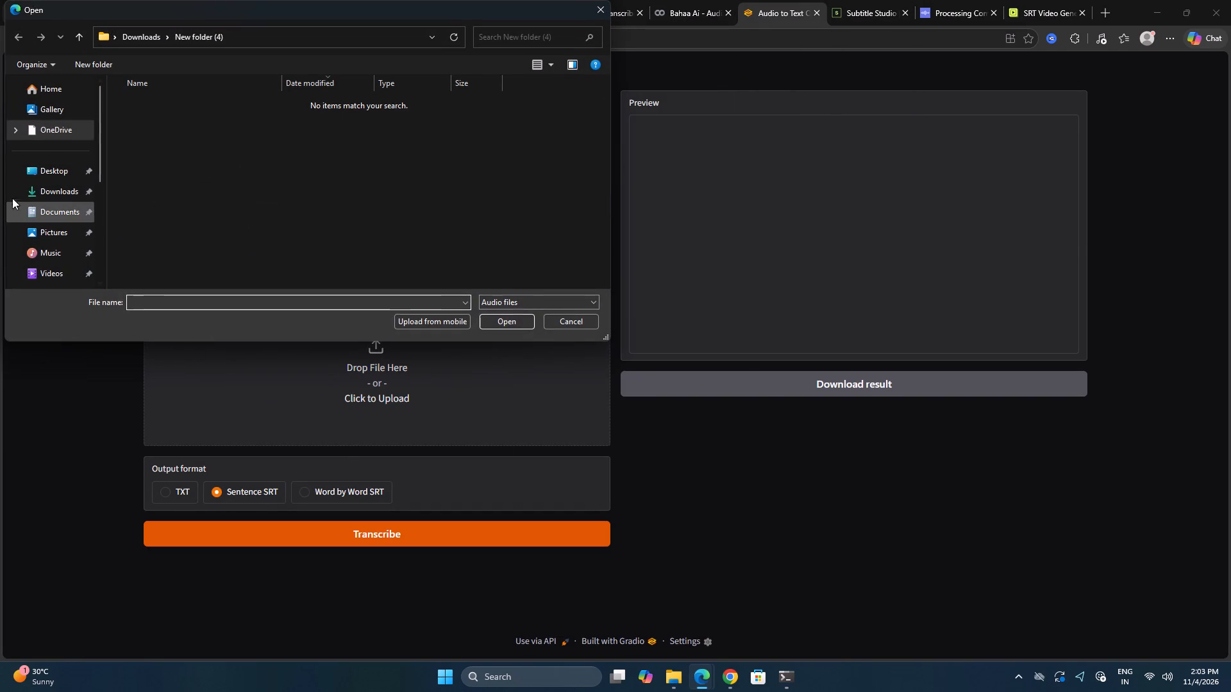
pyautogui.click(38, 195)
pyautogui.click(135, 149)
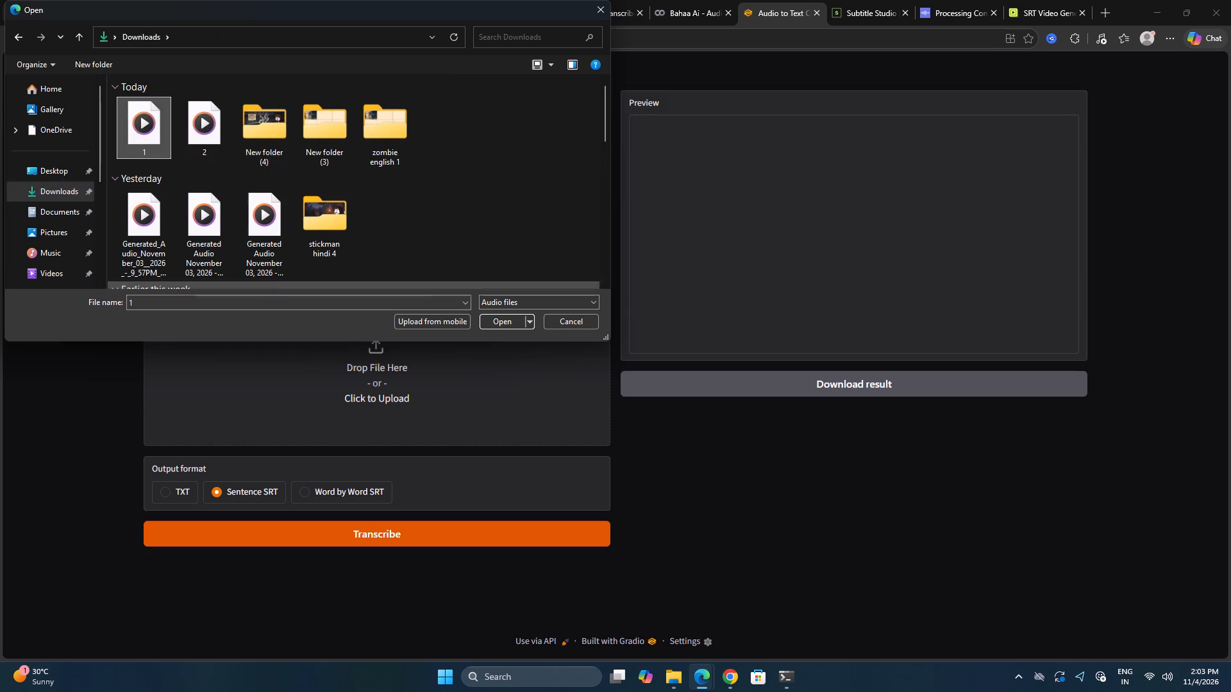
pyautogui.click(496, 325)
pyautogui.click(482, 477)
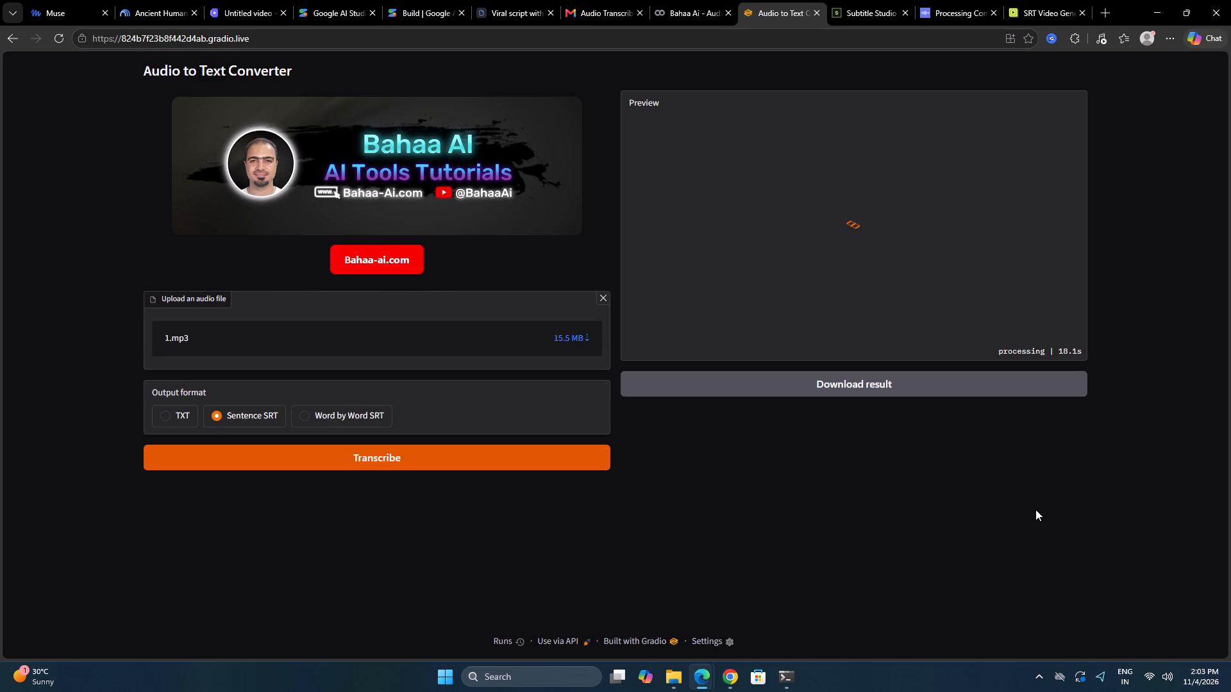
# In Subtitle Studio, choose audio file 1 from Downloads as the project audio.
pyautogui.click(865, 0)
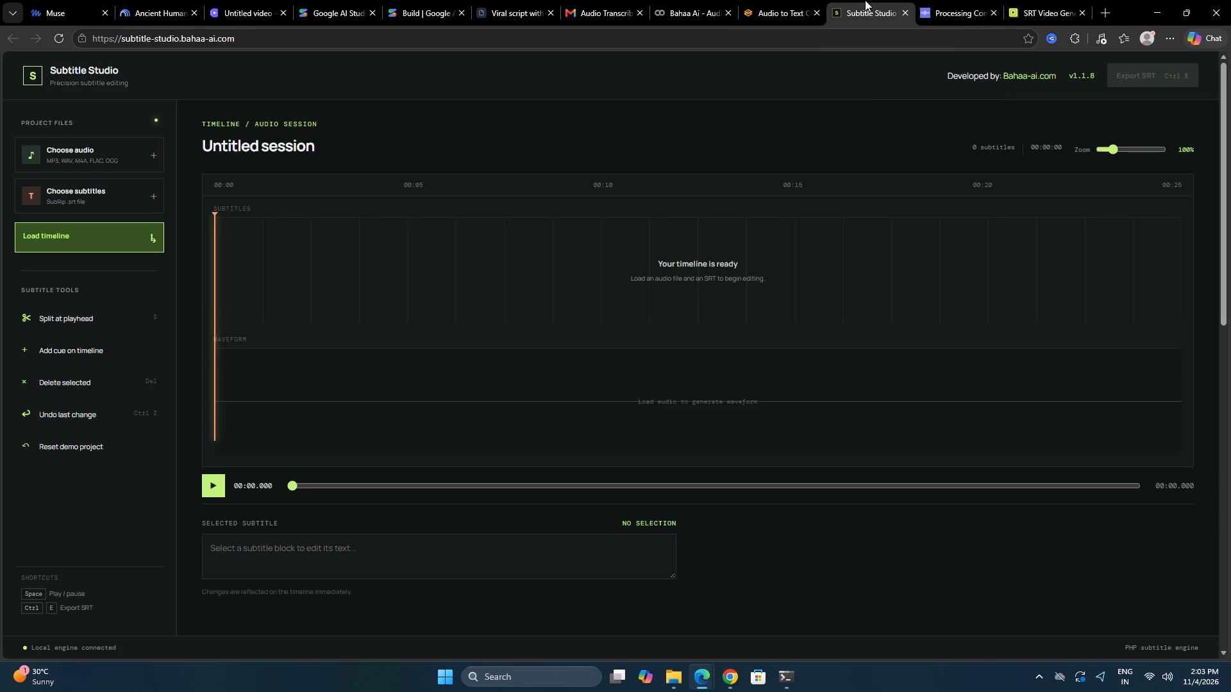
pyautogui.click(67, 158)
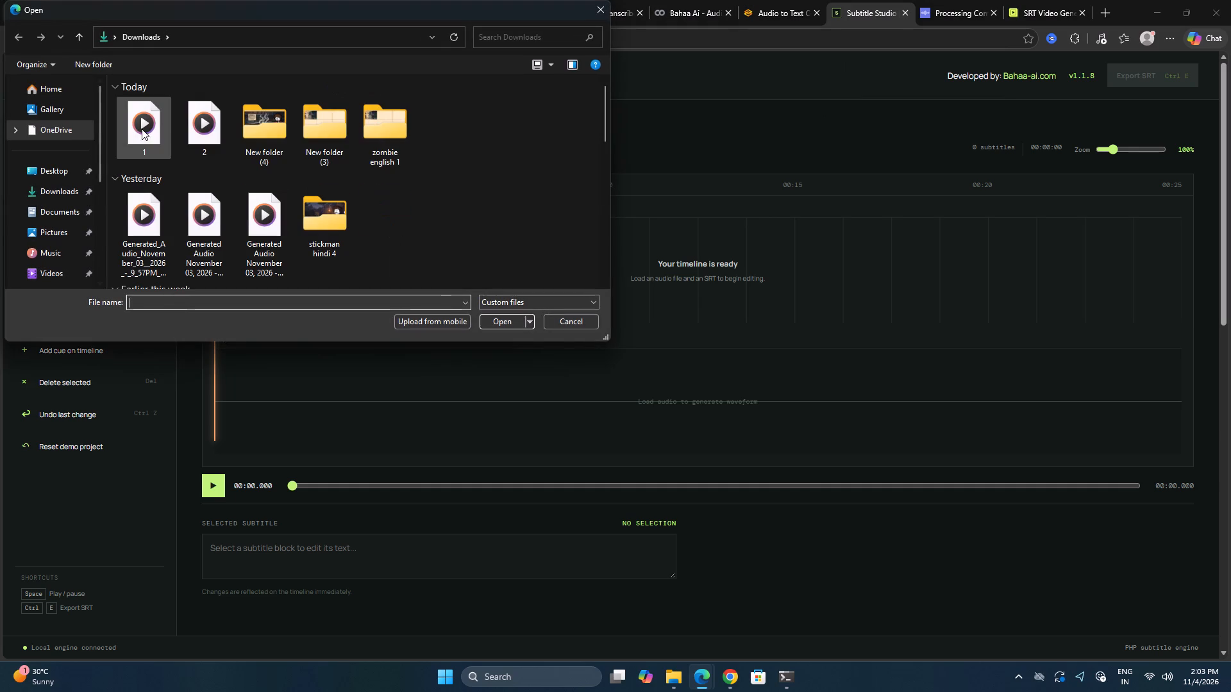
pyautogui.click(149, 131)
pyautogui.click(513, 324)
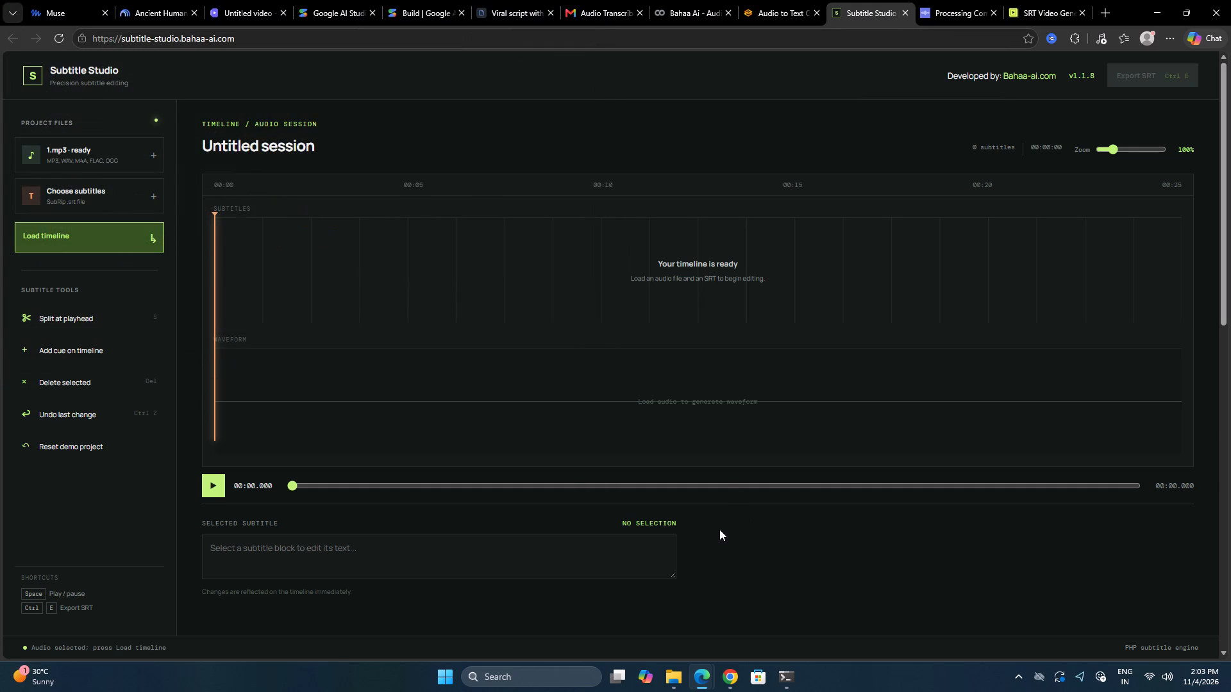
# Check the transcription progress in the Audio to Text Converter.
pyautogui.click(782, 12)
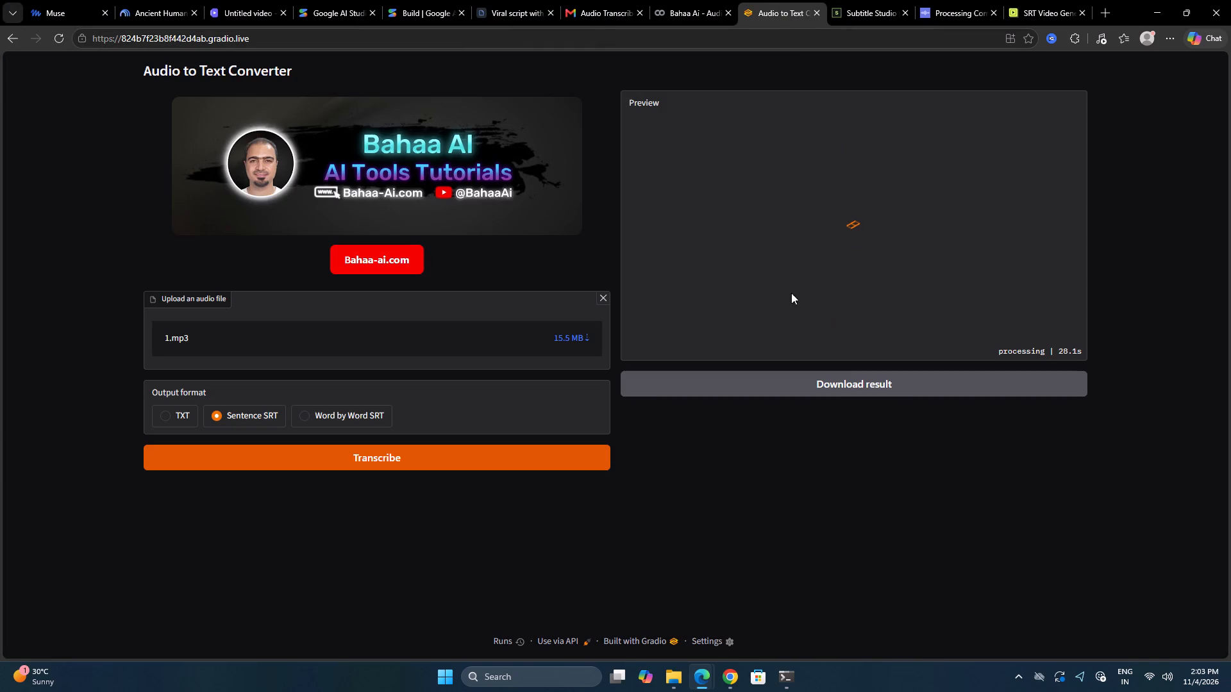
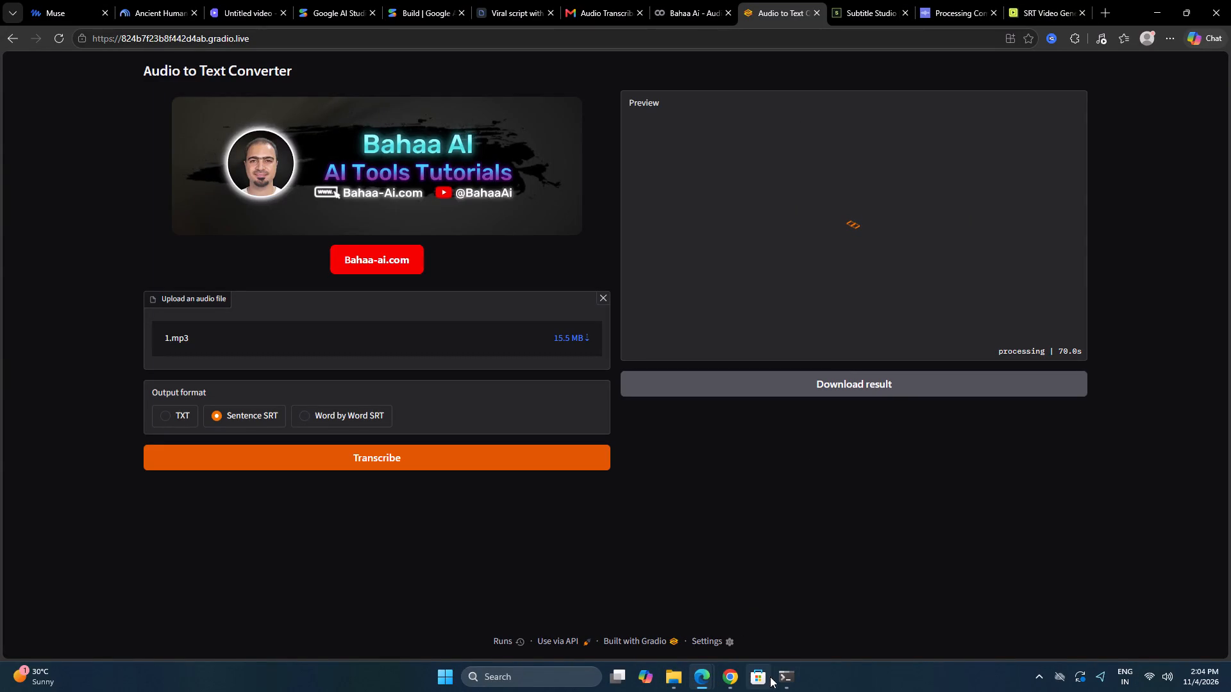
# Check the command window running the SRT Video Generator's local server.
pyautogui.click(789, 679)
pyautogui.click(789, 679)
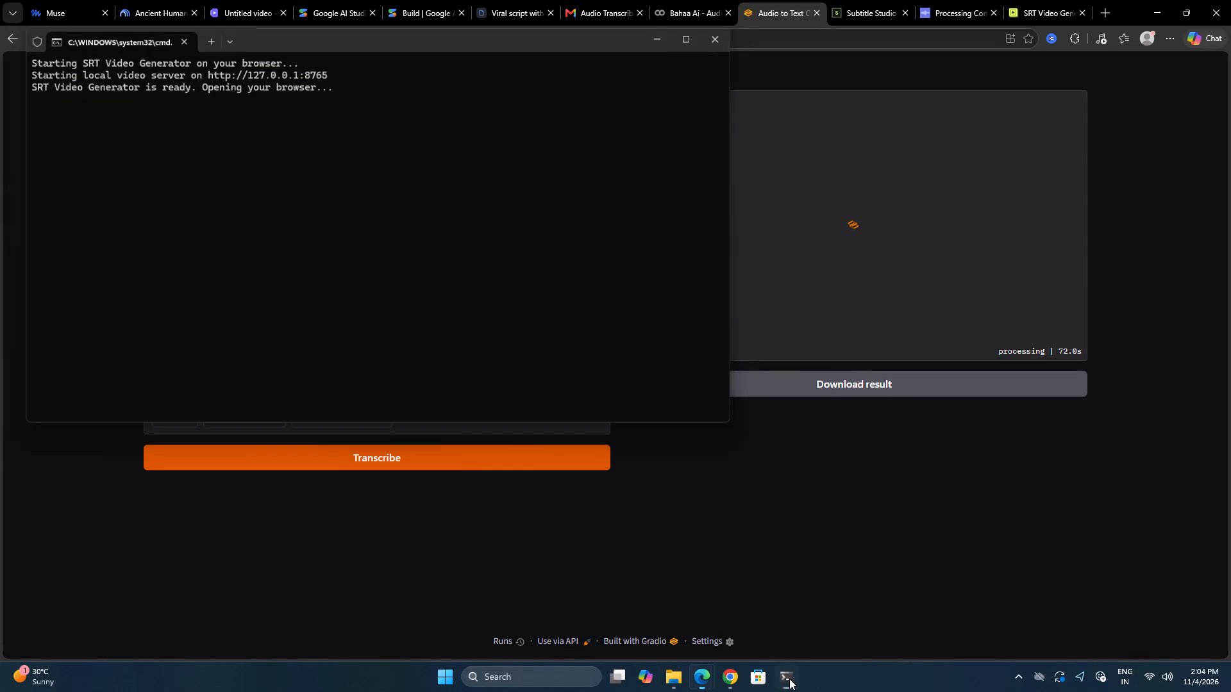
# In the SRT Video Generator, load the 9_57PM November 03 processed SRT from Downloads as subtitle timing and audio file 1 as audio.
pyautogui.click(1046, 3)
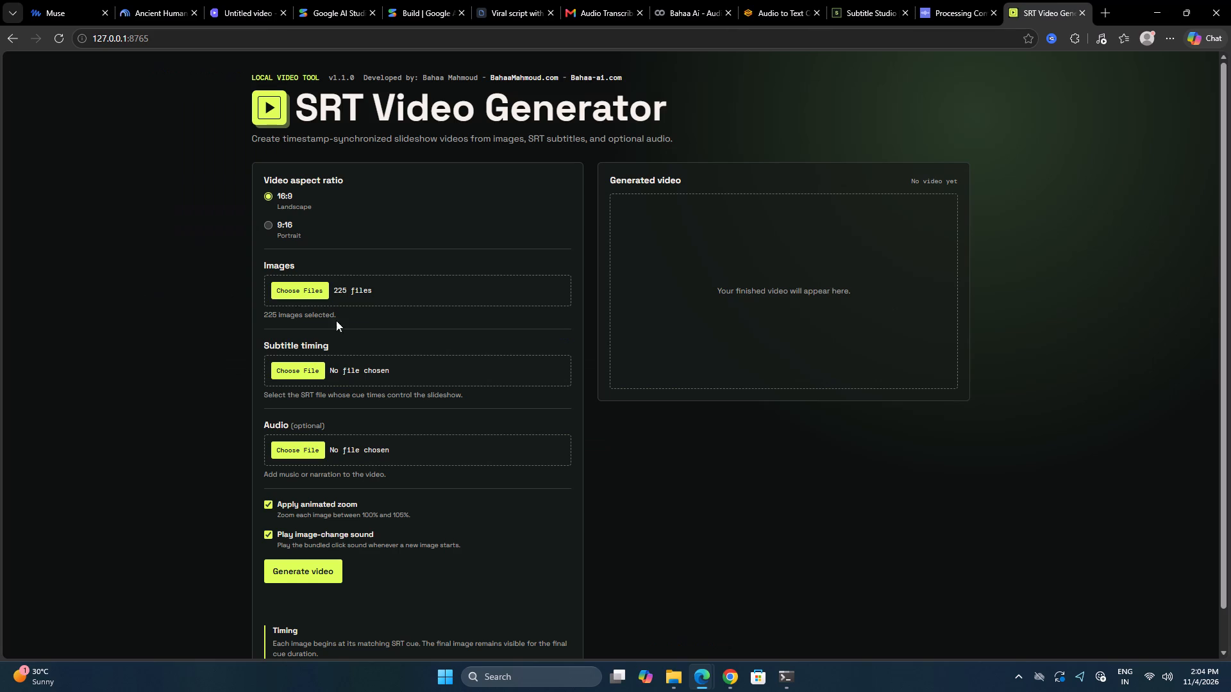
pyautogui.click(302, 375)
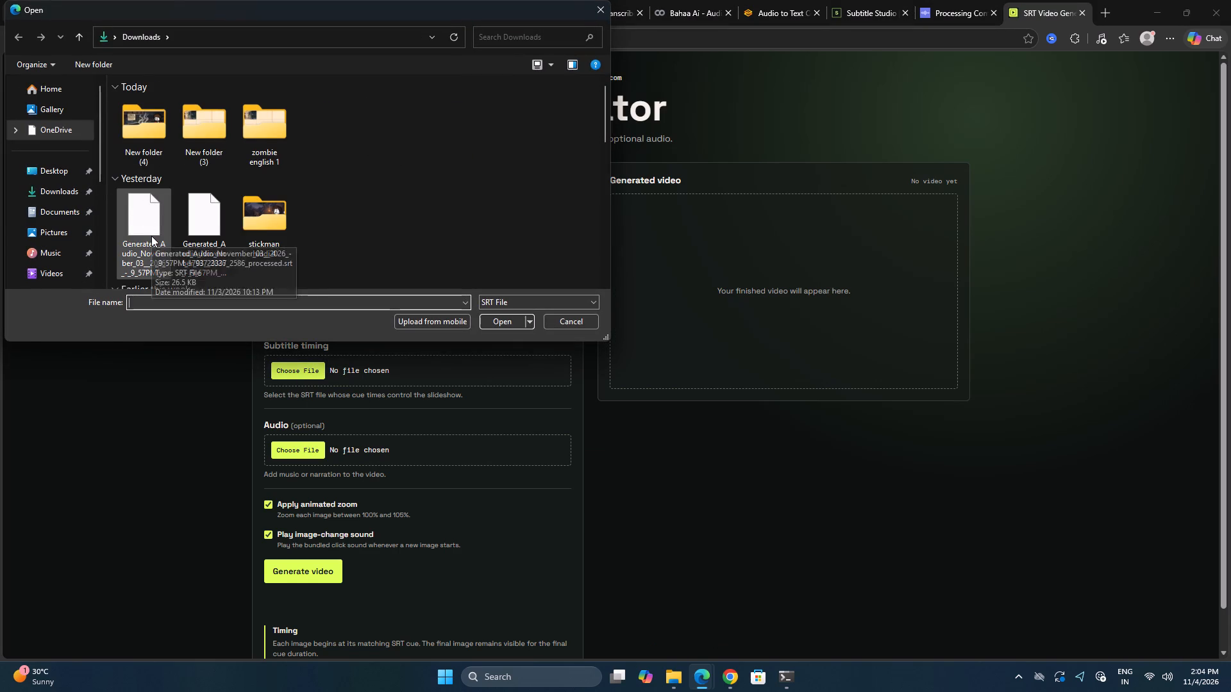
pyautogui.click(151, 236)
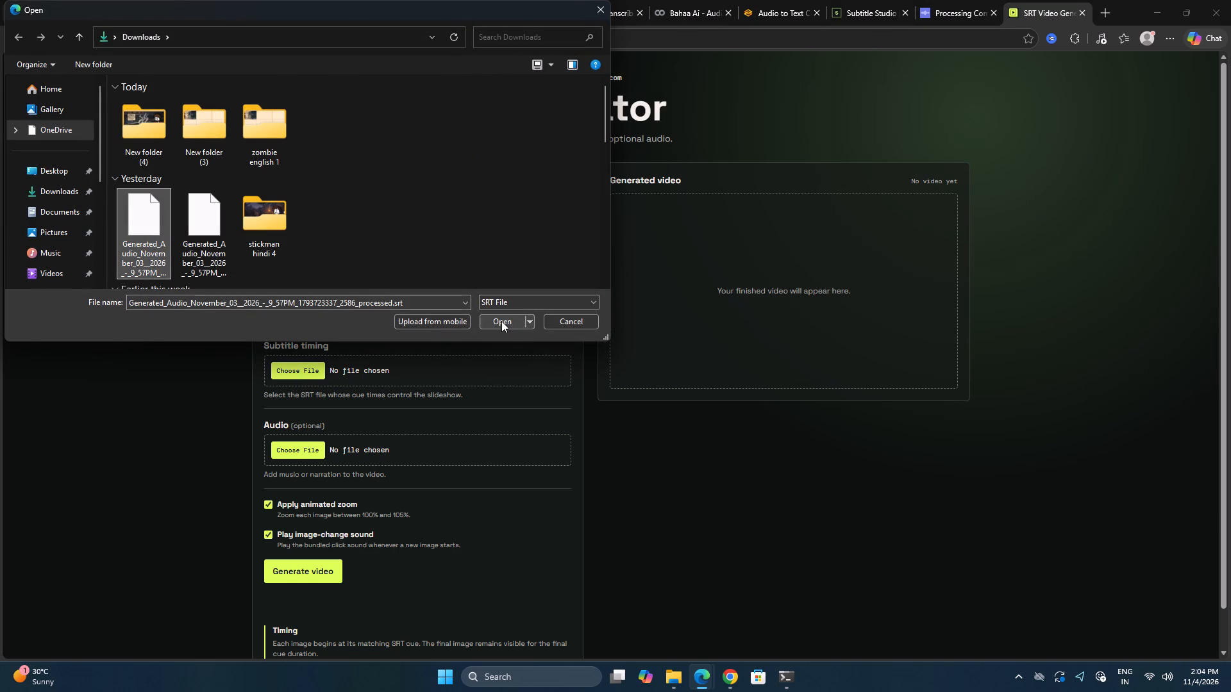
pyautogui.click(501, 321)
pyautogui.click(307, 449)
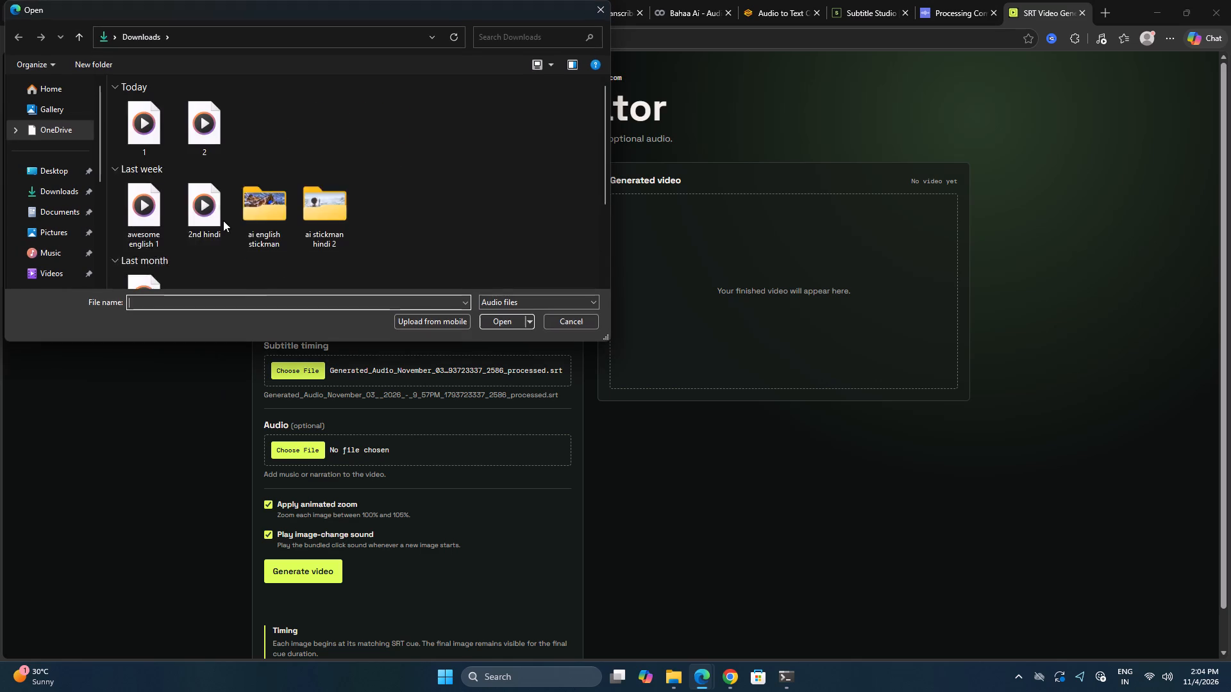
pyautogui.click(140, 128)
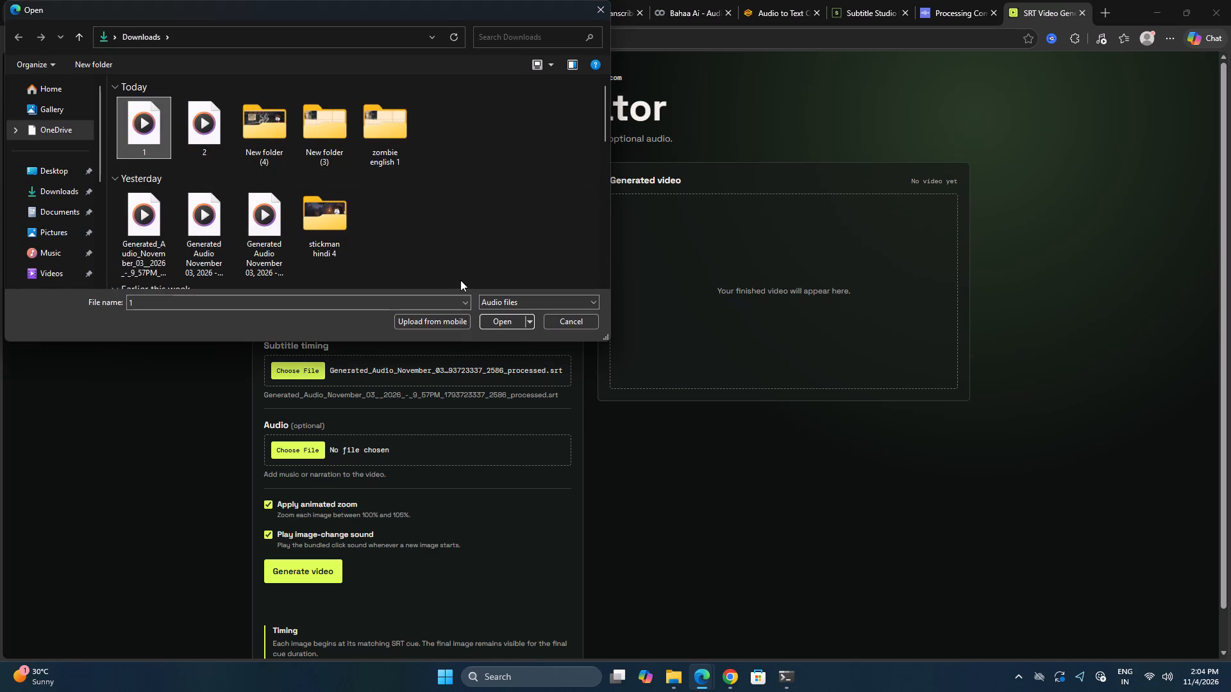
pyautogui.click(498, 319)
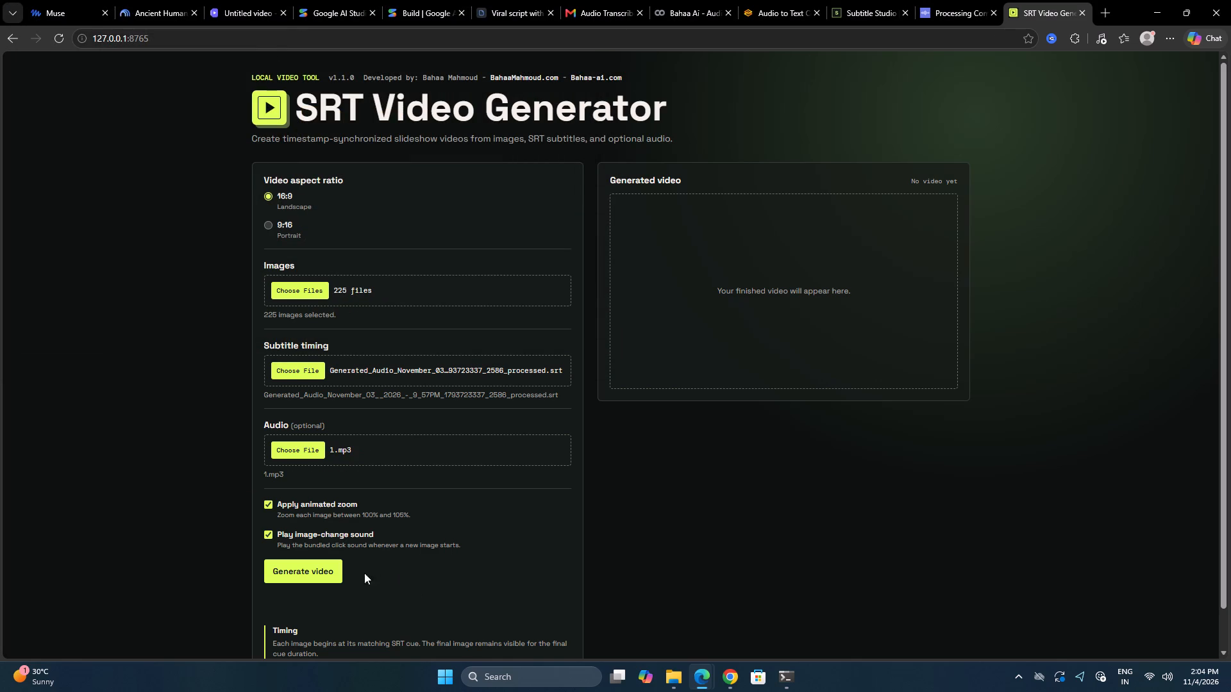
# Generate the slideshow video, agreeing to continue with only the available images.
pyautogui.click(325, 570)
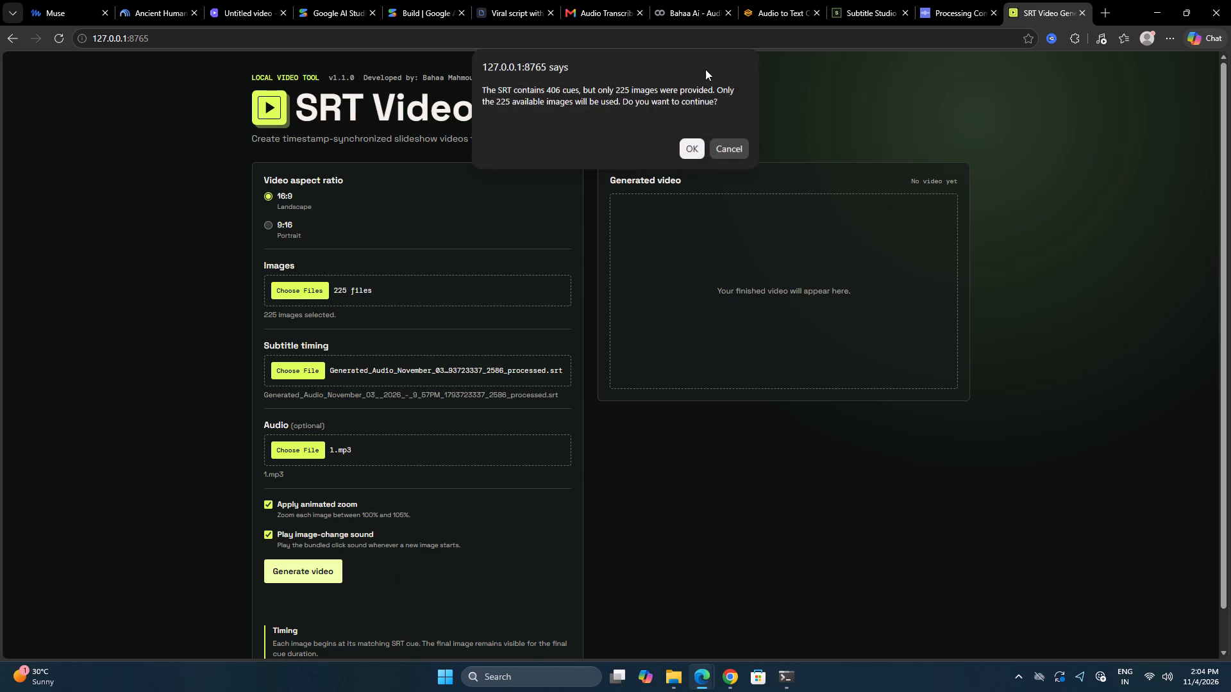
pyautogui.click(691, 149)
pyautogui.scroll(-3, 670, 406)
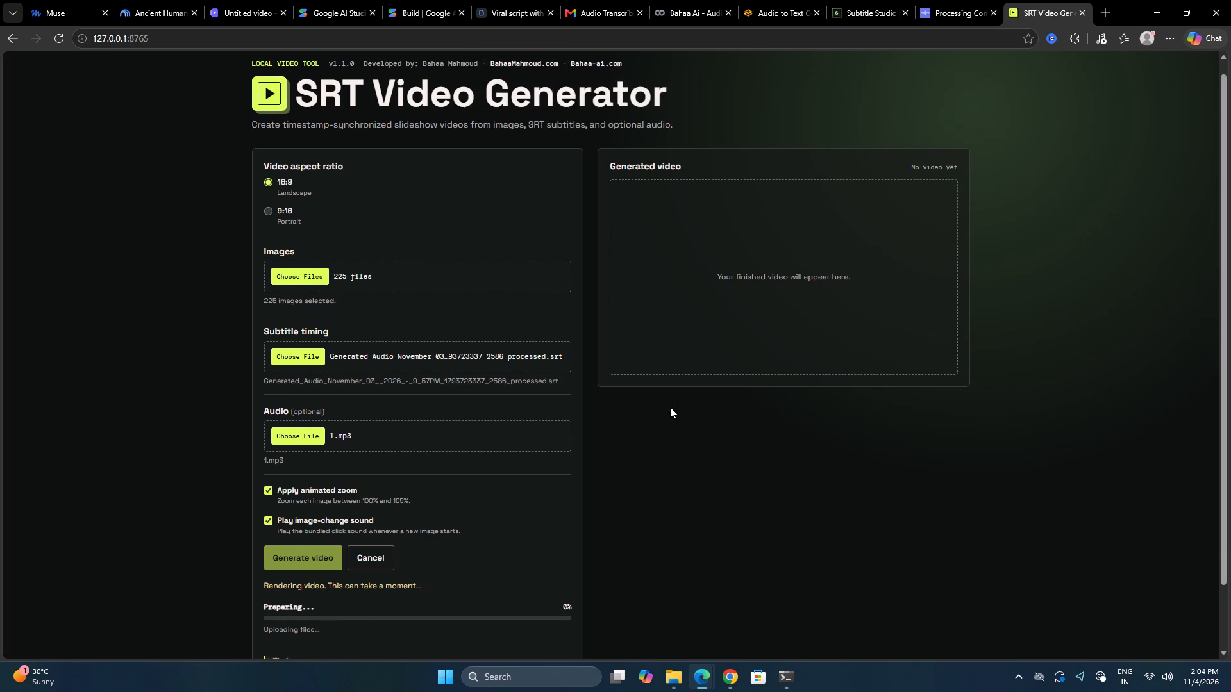
pyautogui.scroll(-1, 670, 407)
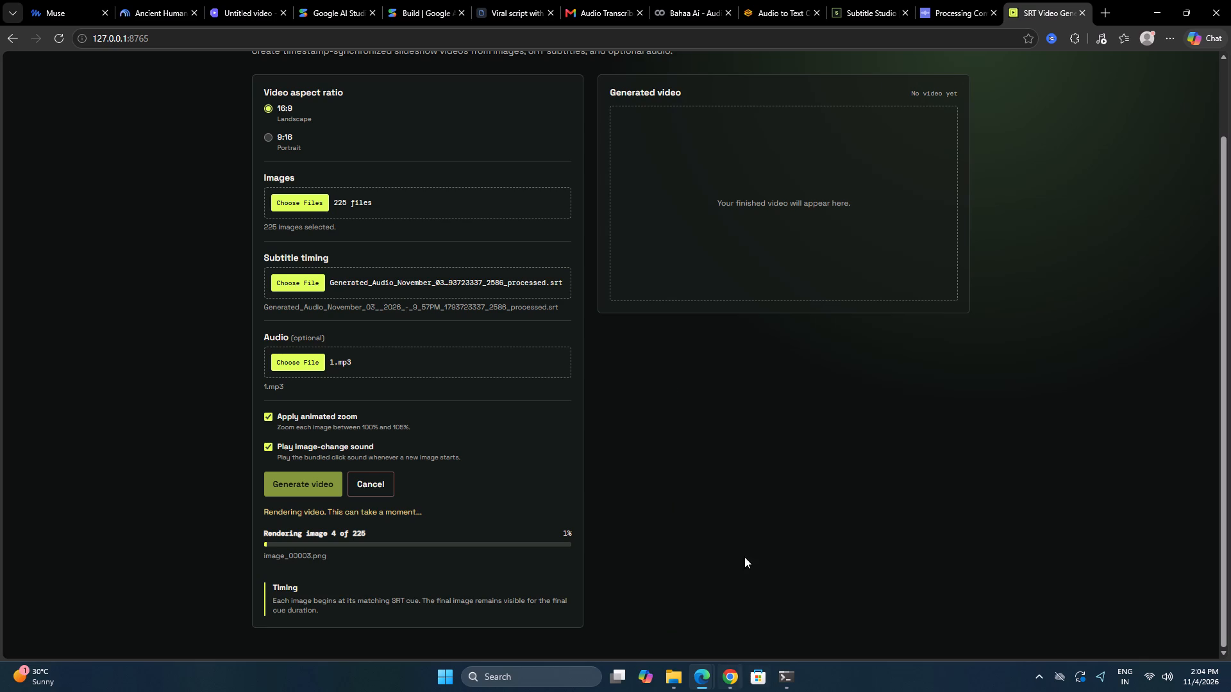
# Check the transcription progress in the Audio to Text Converter and return to the SRT Video Generator.
pyautogui.click(777, 11)
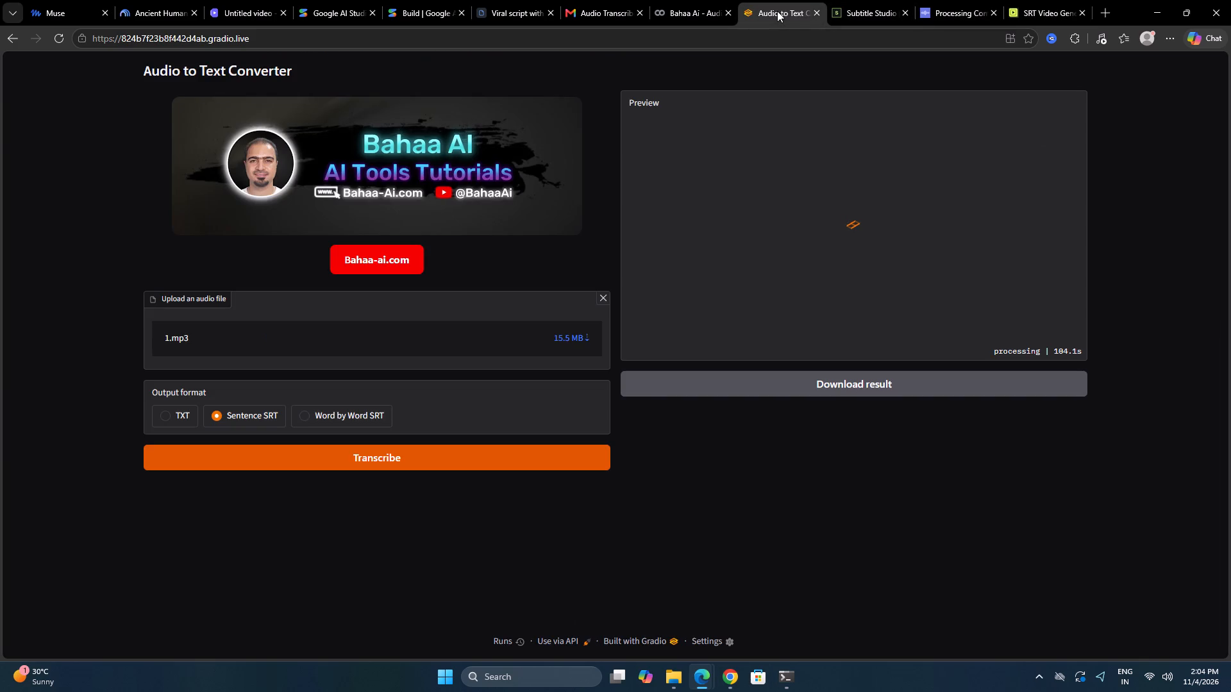
pyautogui.click(1032, 7)
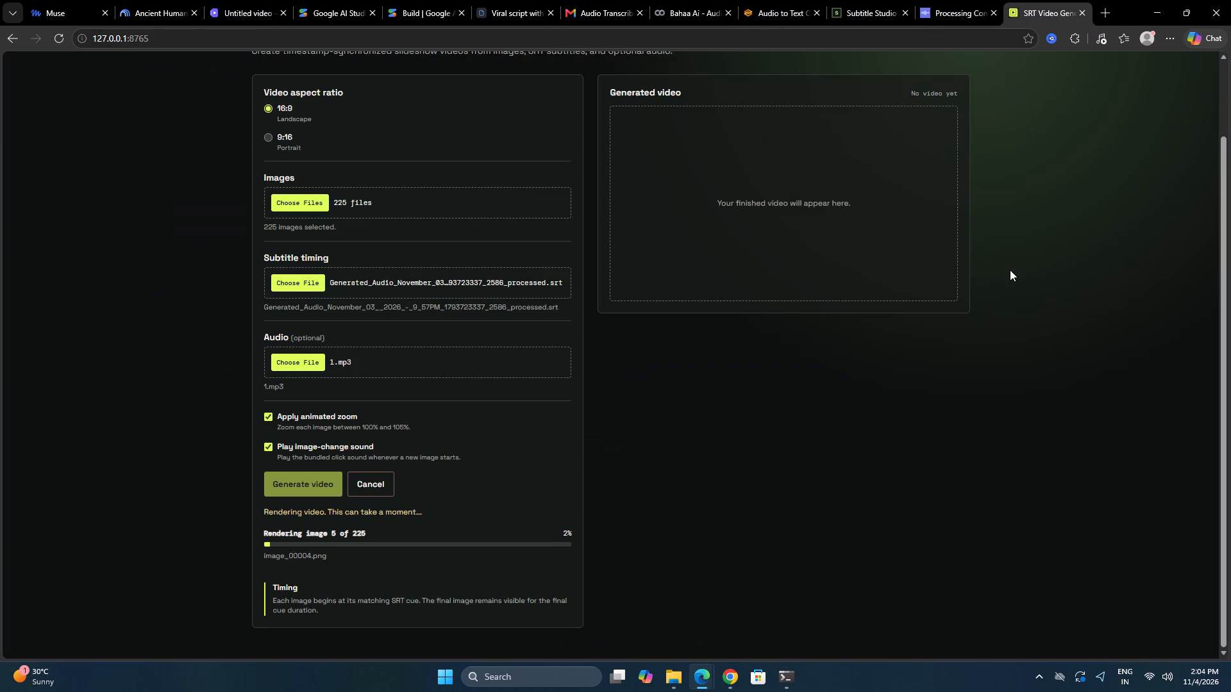
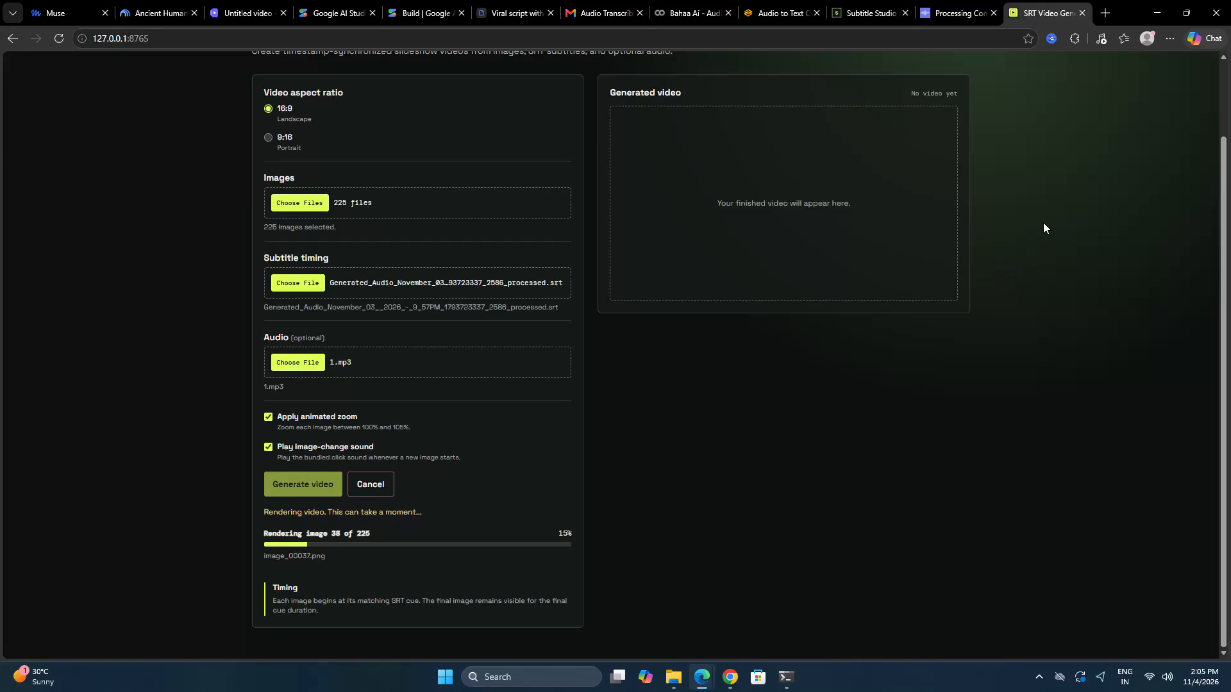
# Check the transcription progress of audio file 1 in the Audio to Text Converter.
pyautogui.click(949, 13)
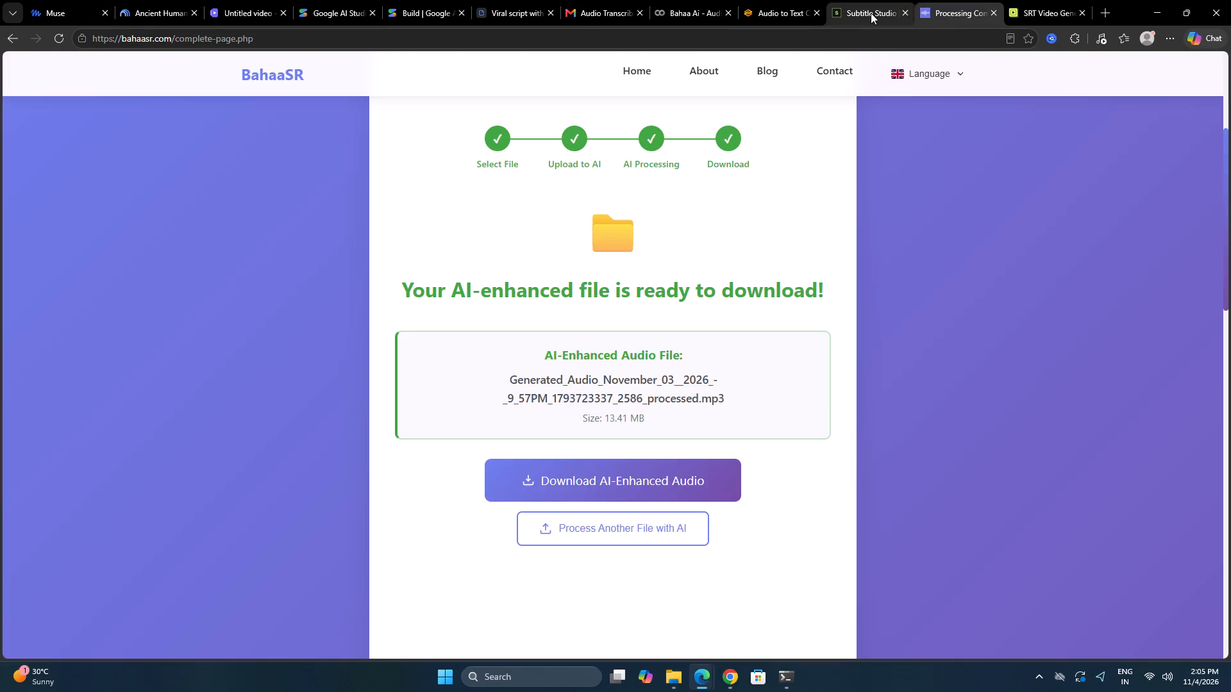
pyautogui.click(871, 13)
pyautogui.click(780, 15)
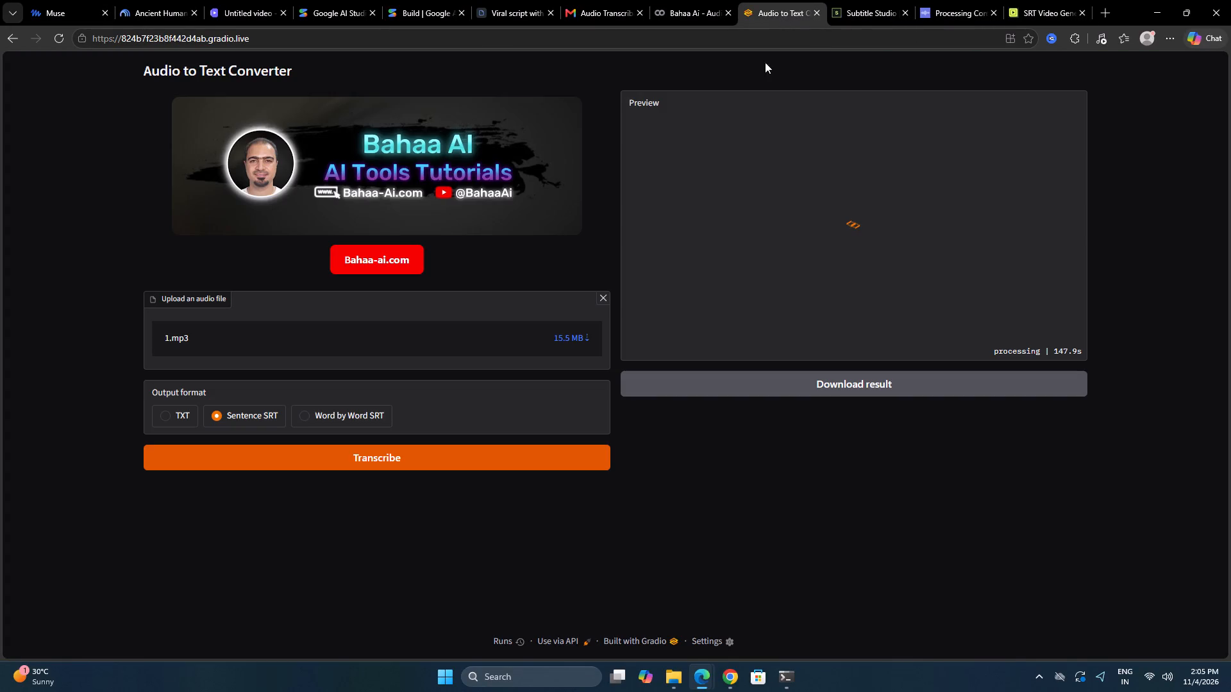
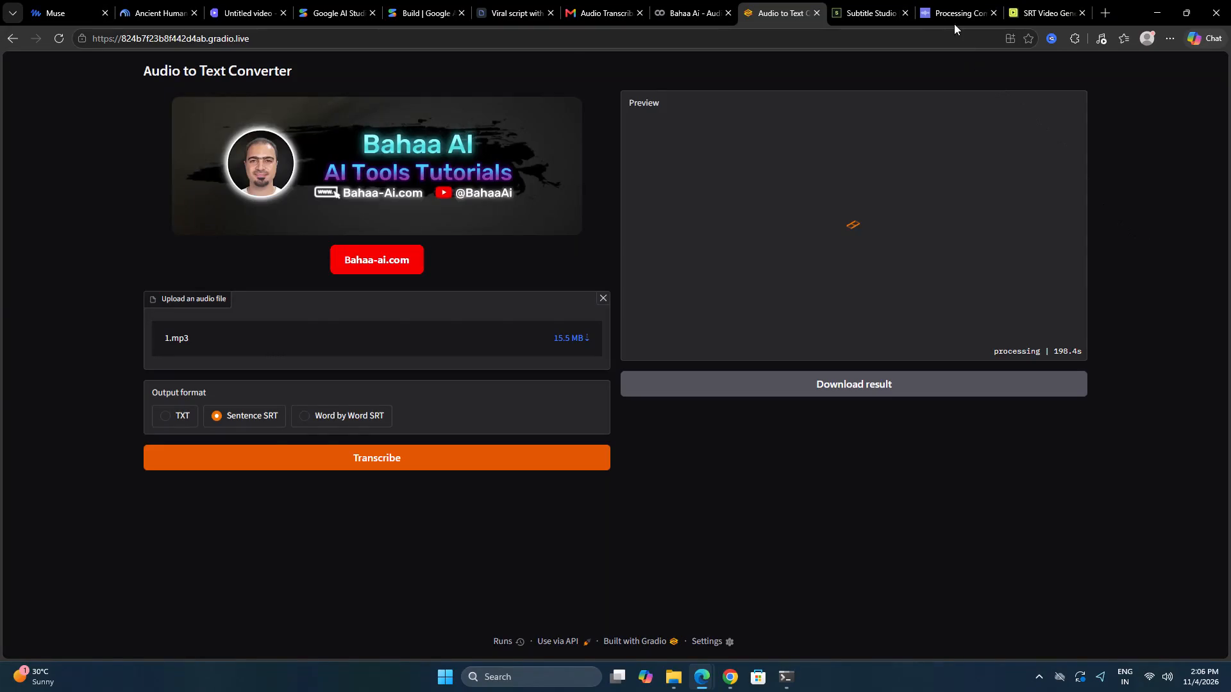
# Monitor the slideshow rendering in the SRT Video Generator and the transcription of 1.mp3 in the Audio to Text Converter.
pyautogui.click(1024, 9)
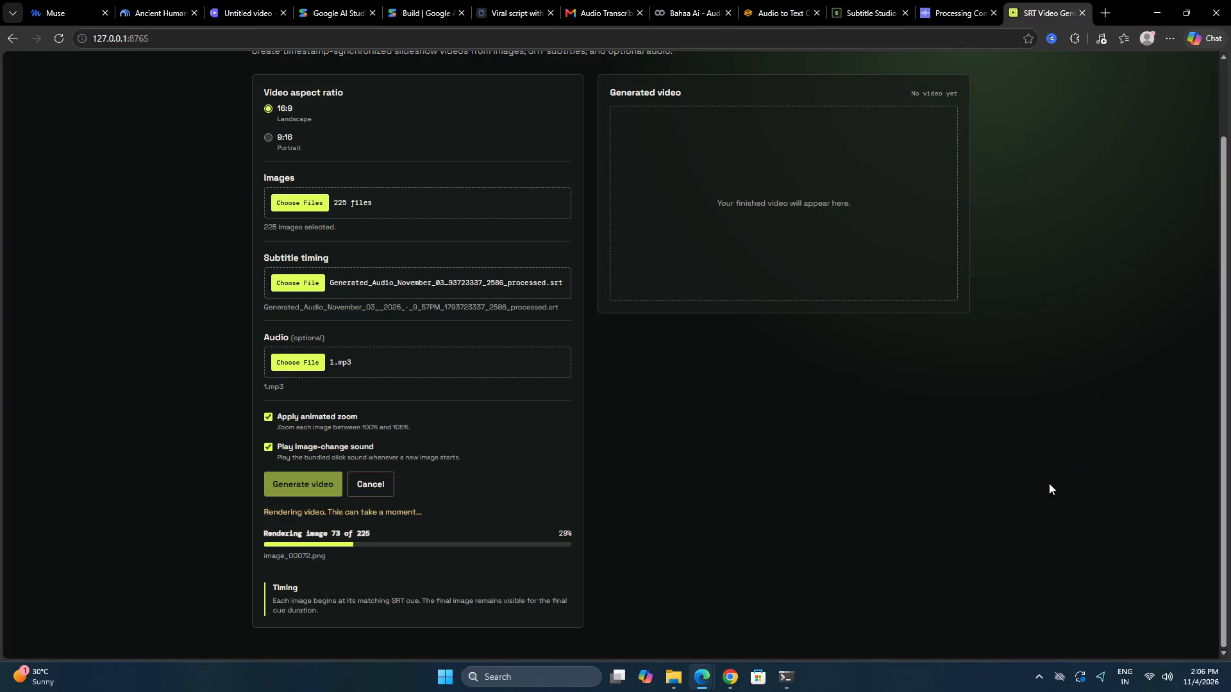
pyautogui.click(848, 7)
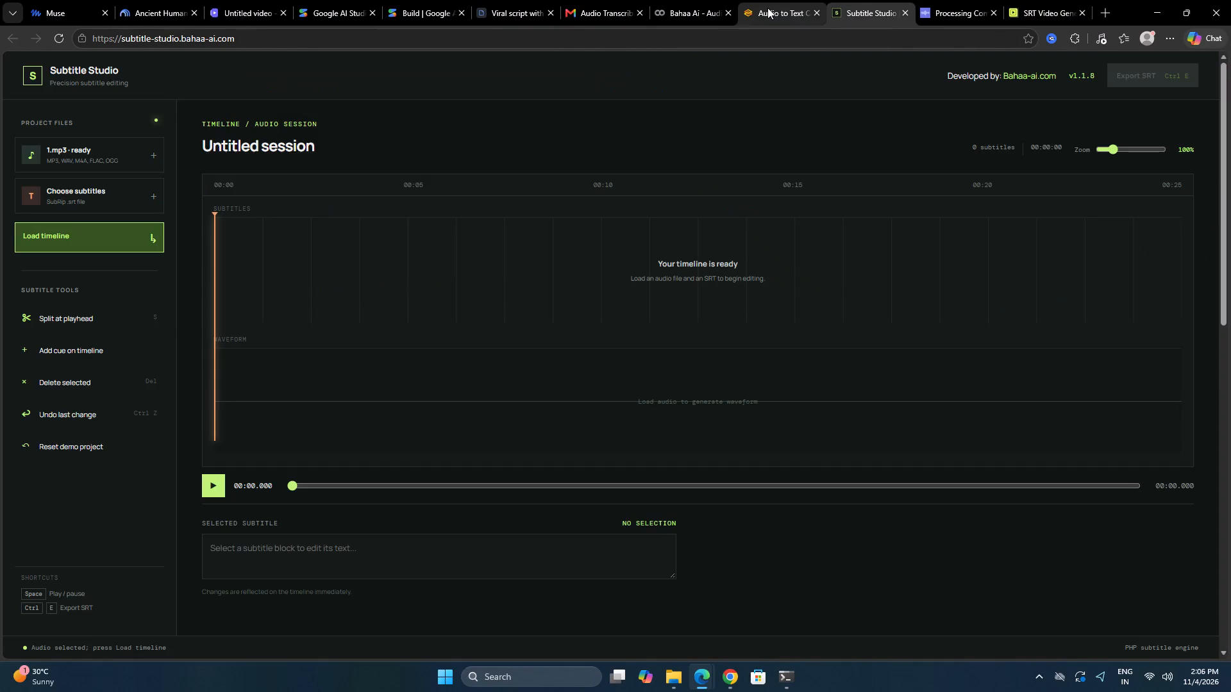
pyautogui.click(767, 8)
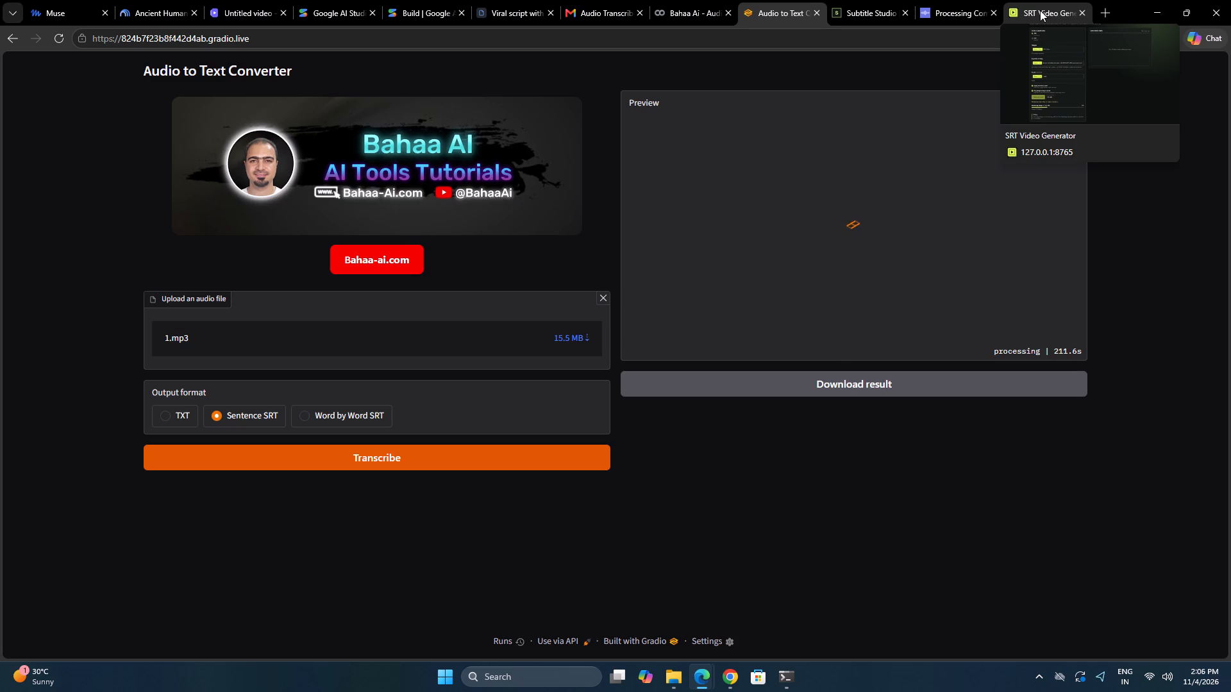
pyautogui.click(1040, 10)
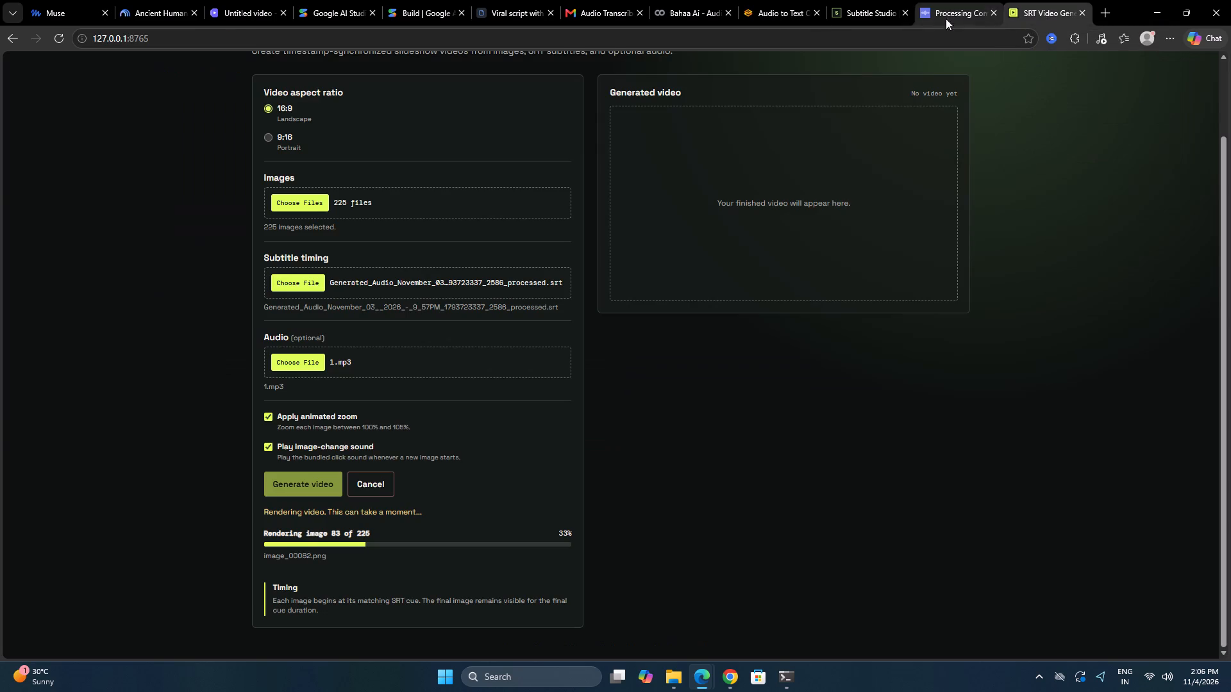
pyautogui.click(852, 10)
pyautogui.click(789, 5)
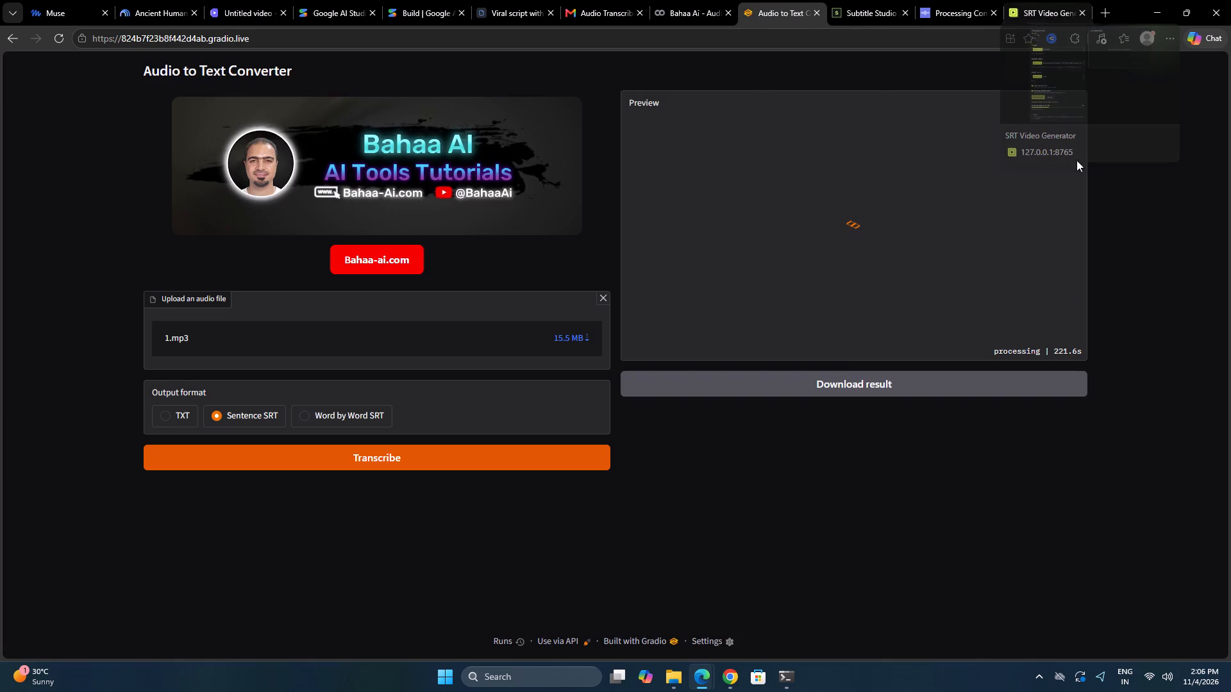
pyautogui.click(1040, 9)
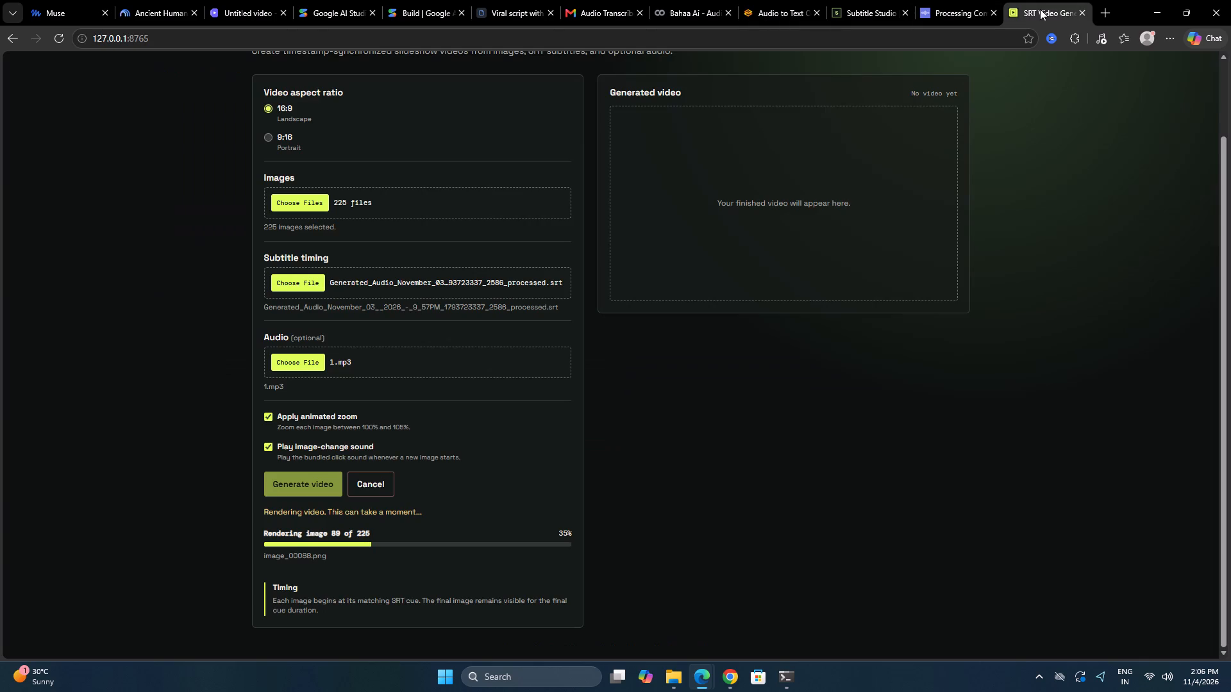
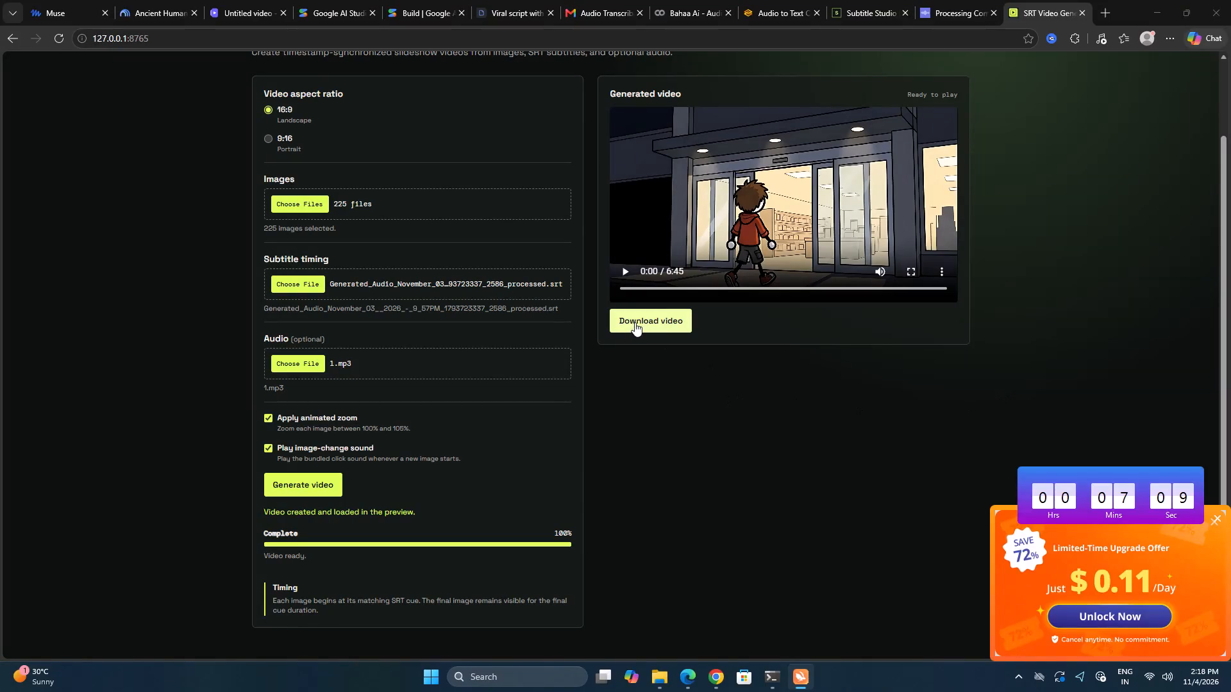
# Download the generated slideshow video.
pyautogui.click(638, 320)
pyautogui.click(812, 445)
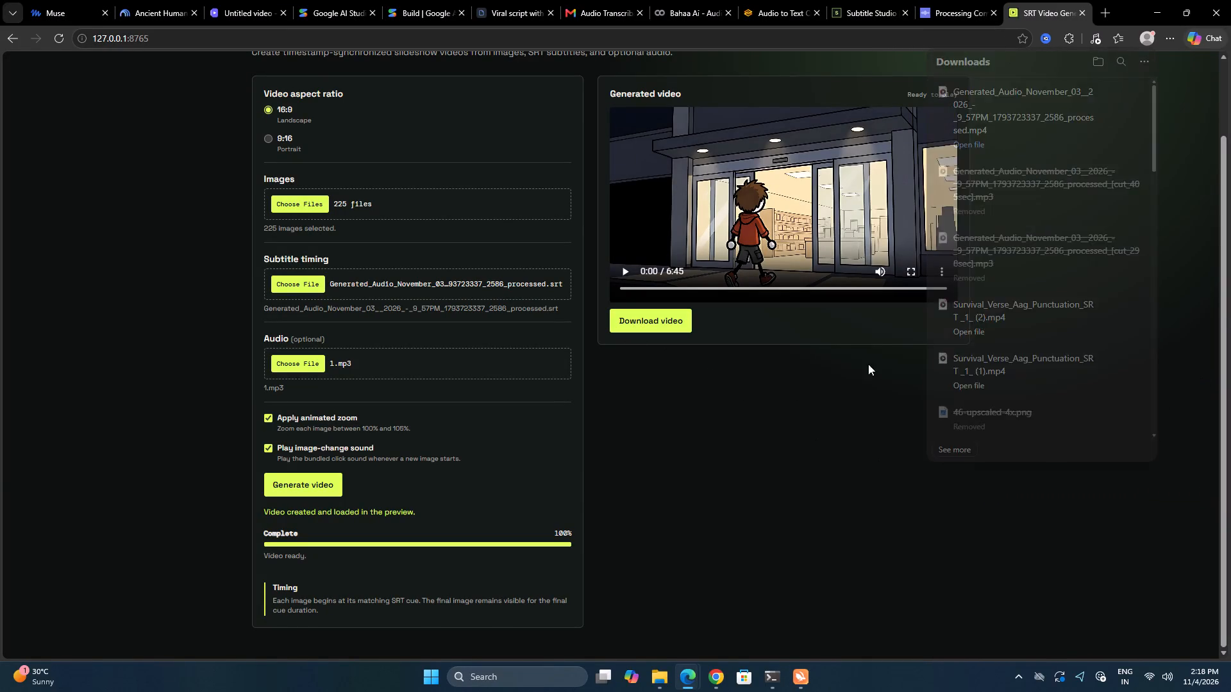
# Preview the closing seconds of the generated video up to its last frame.
pyautogui.click(930, 288)
pyautogui.moveTo(932, 290); pyautogui.dragTo(941, 290)
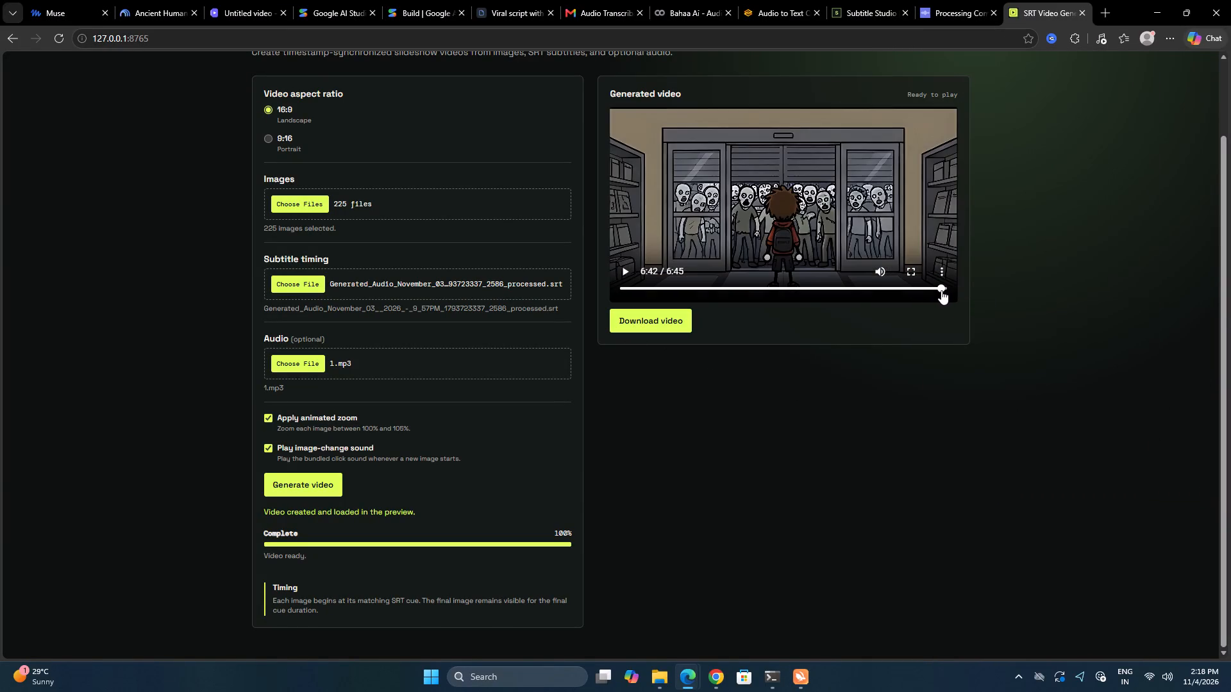
pyautogui.moveTo(941, 290); pyautogui.dragTo(951, 290)
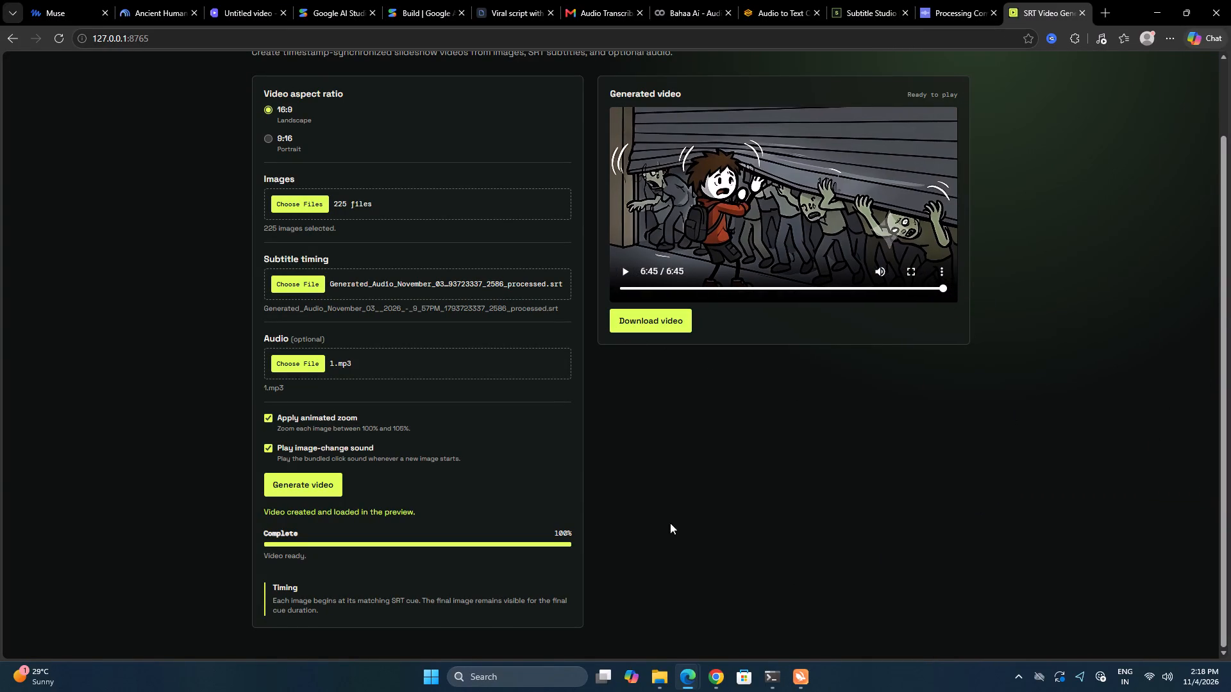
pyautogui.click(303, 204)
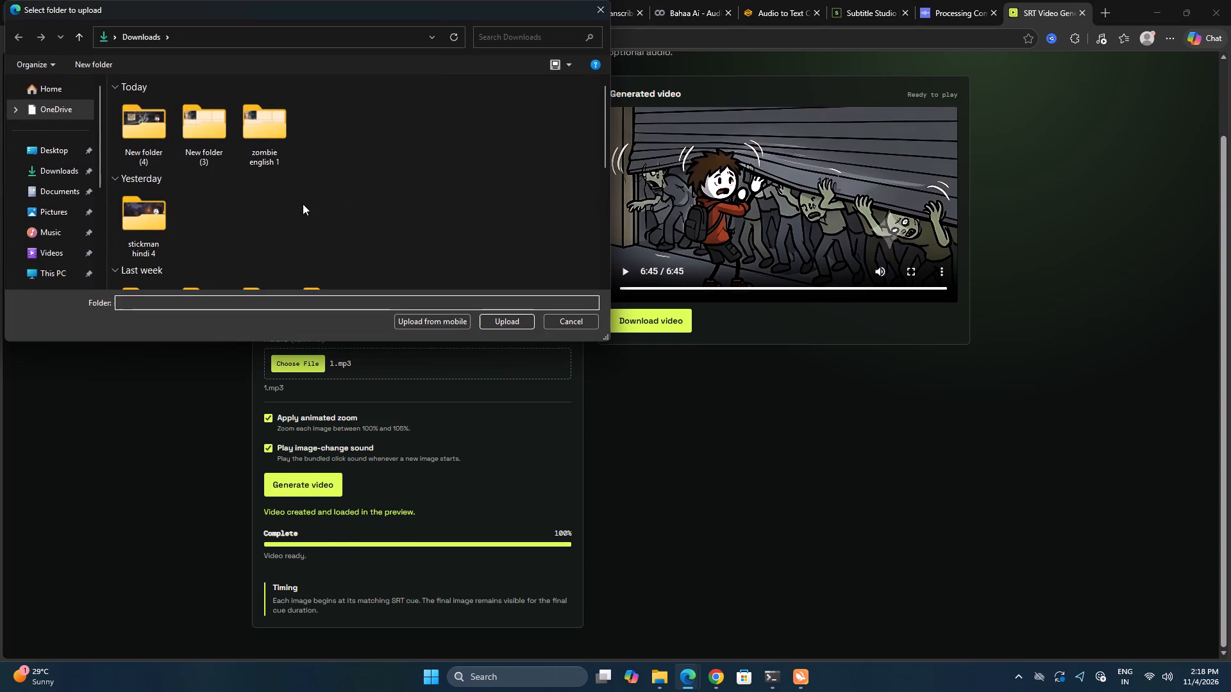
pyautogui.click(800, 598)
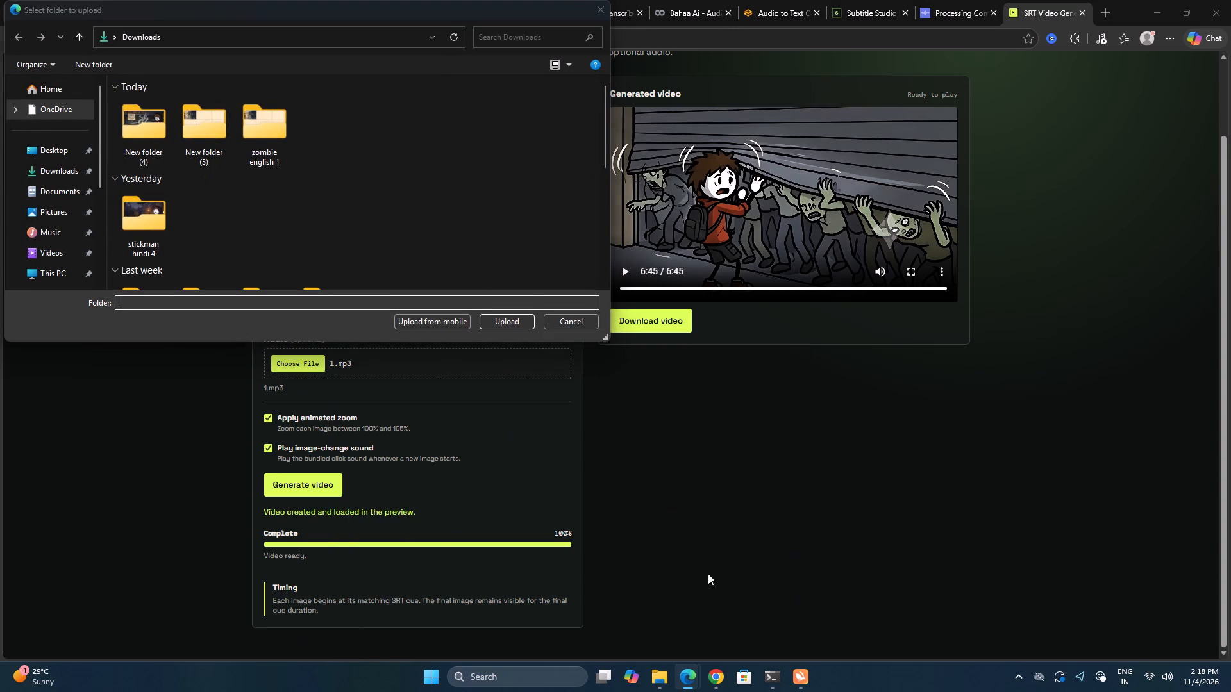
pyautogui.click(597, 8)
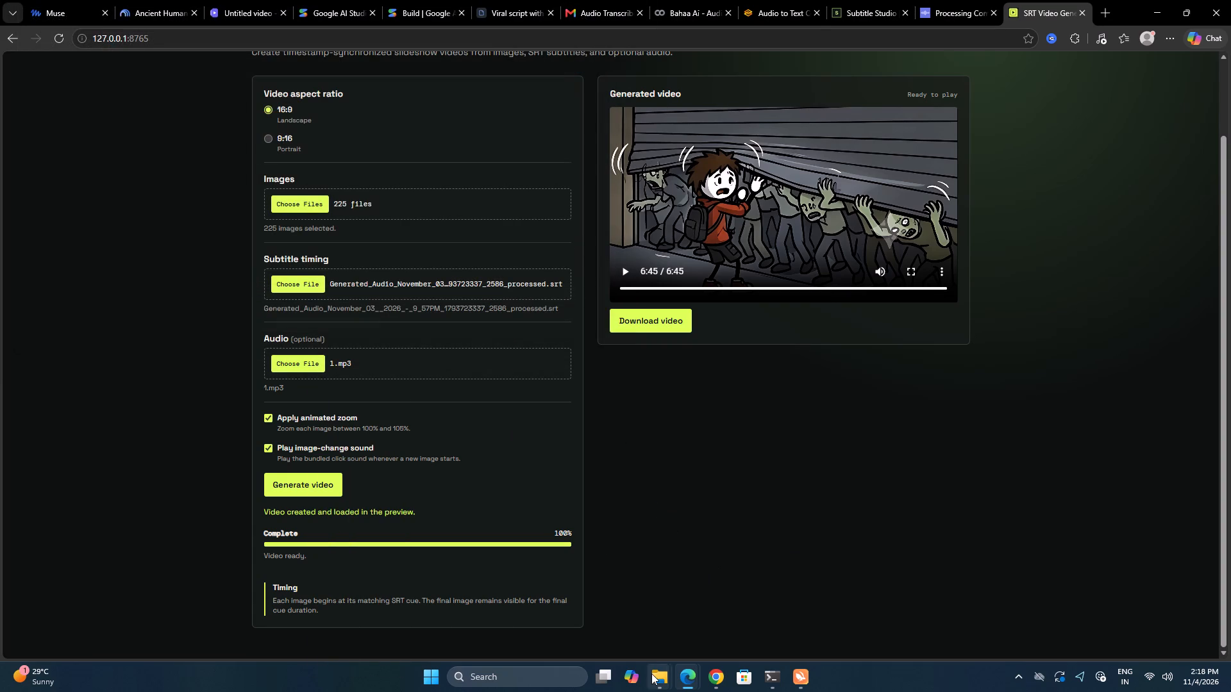
# Check the Downloads folder in File Explorer, and return to the SRT Video Generator.
pyautogui.click(651, 673)
pyautogui.click(570, 618)
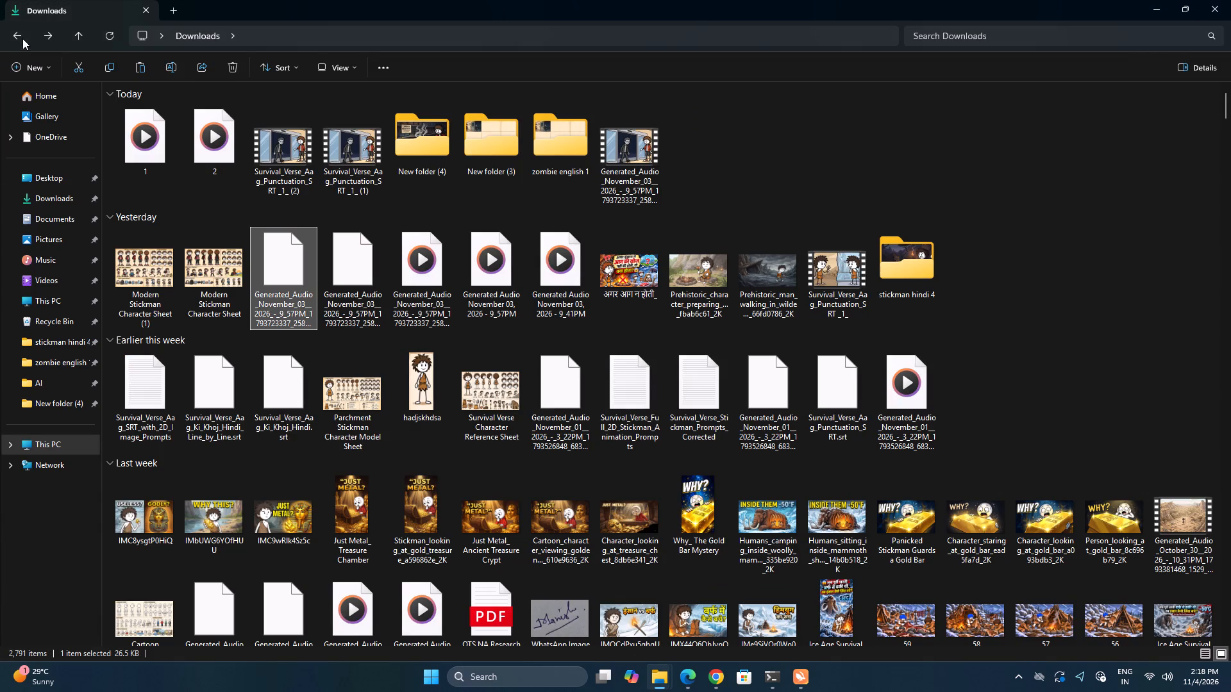
pyautogui.click(15, 38)
pyautogui.click(41, 34)
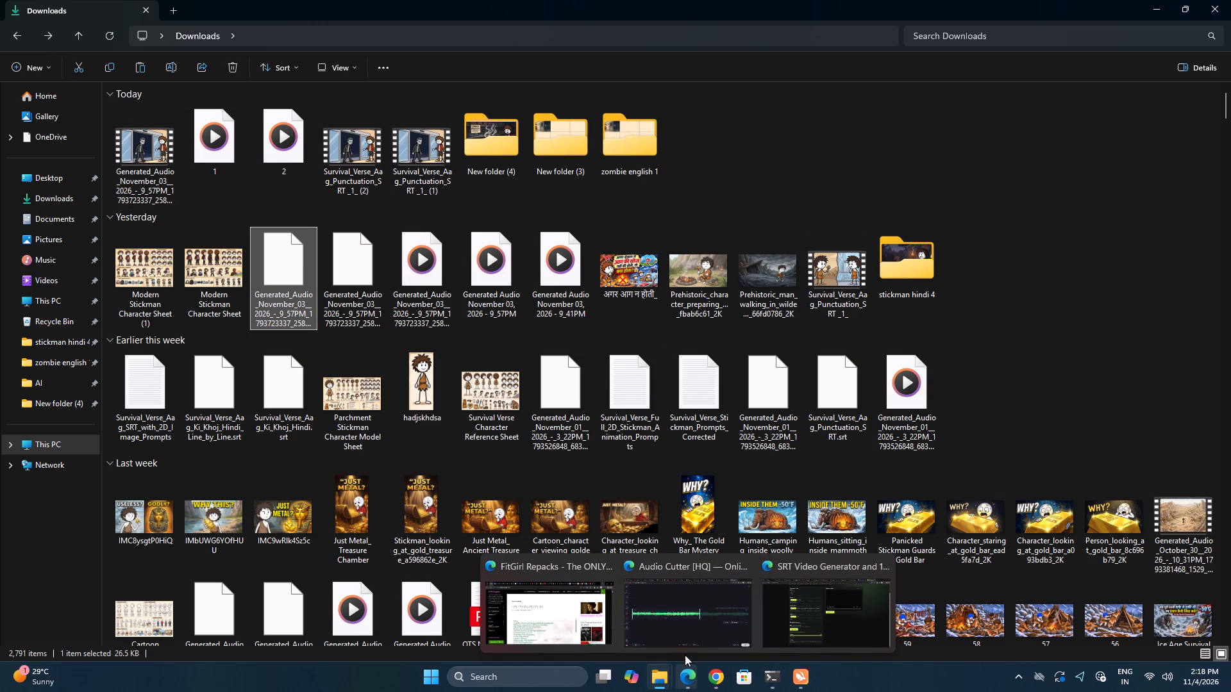
pyautogui.click(872, 625)
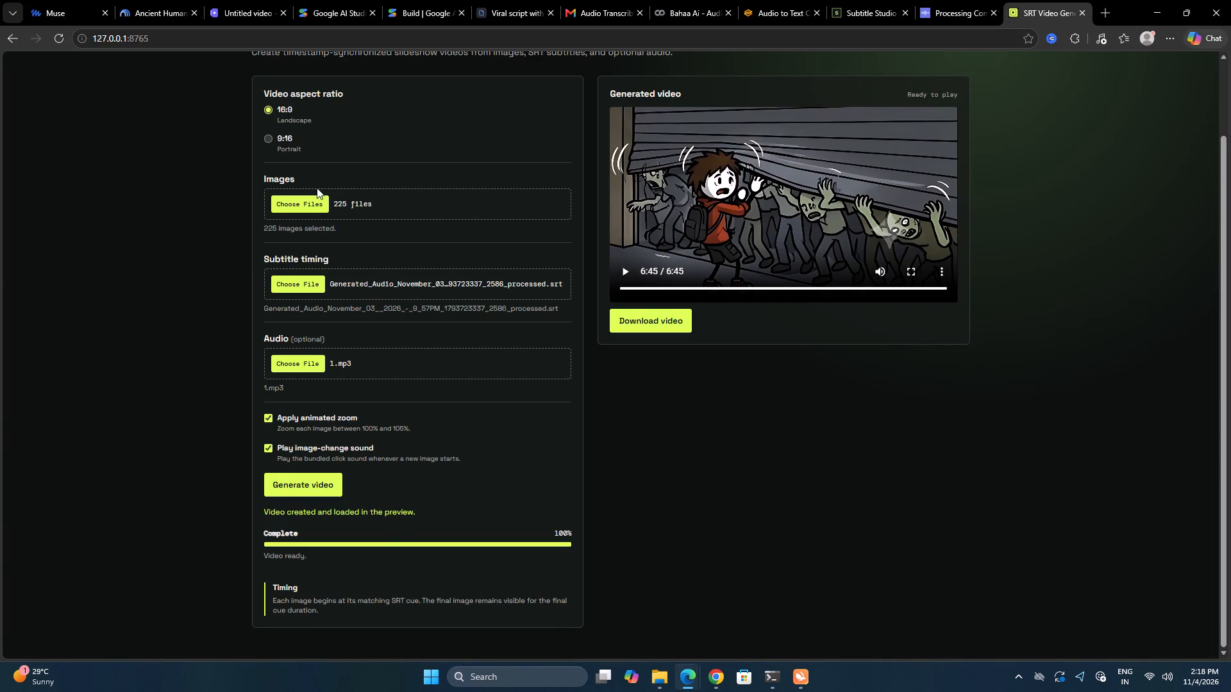
# Replace the slideshow images with the AI folder inside New folder (3) in Downloads, and allow the upload.
pyautogui.click(292, 208)
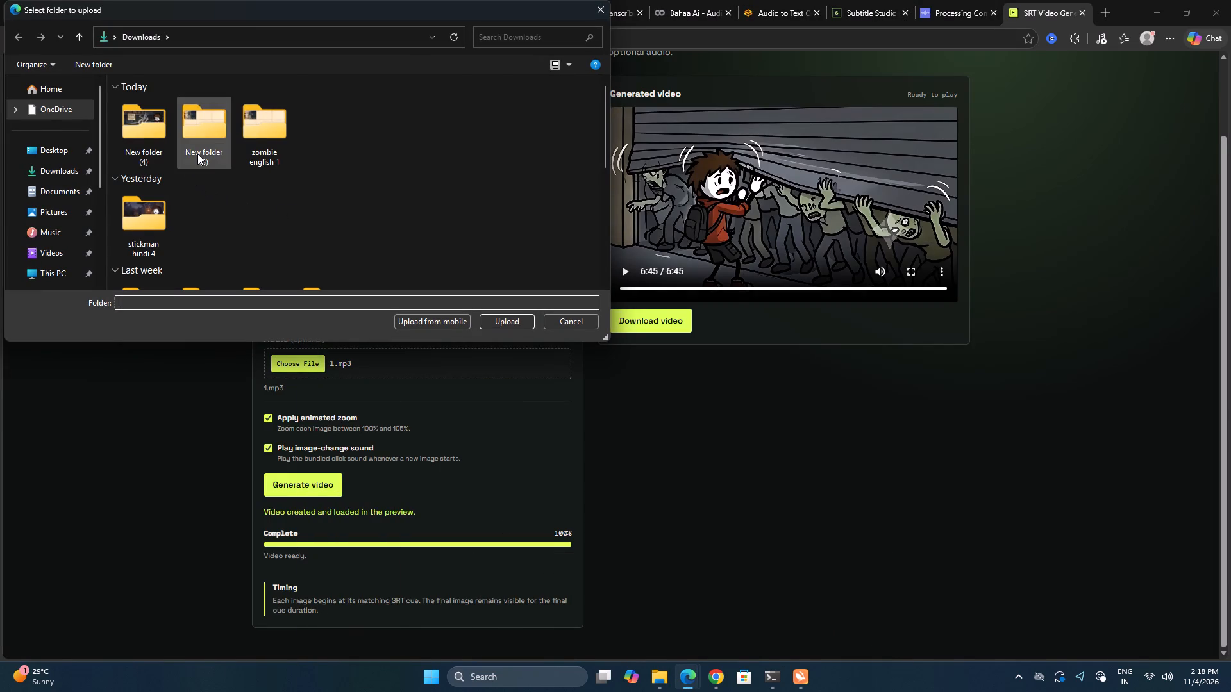
pyautogui.doubleClick(197, 154)
pyautogui.click(165, 112)
pyautogui.doubleClick(155, 120)
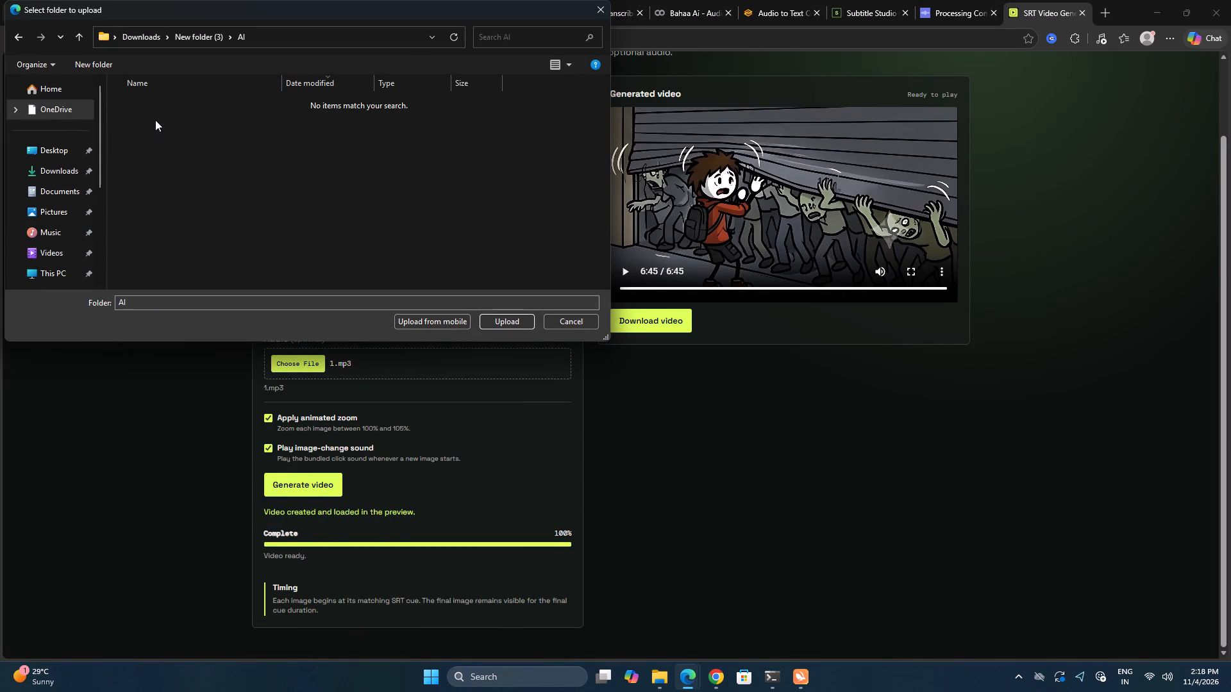
pyautogui.click(19, 33)
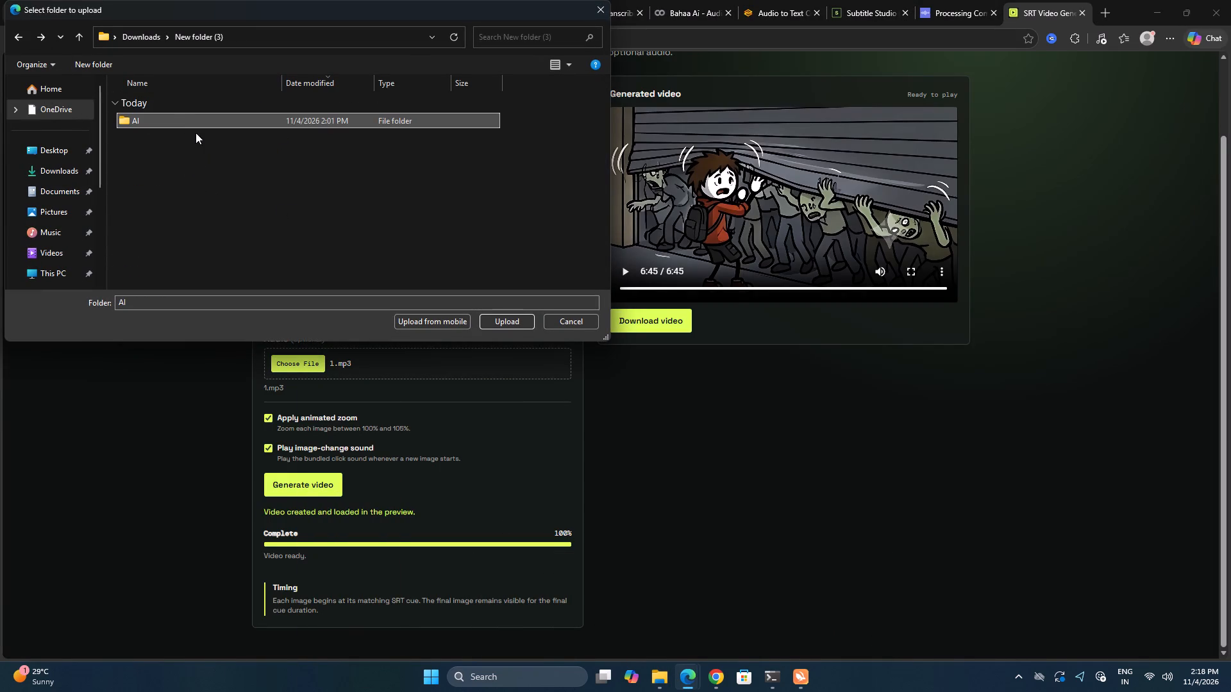
pyautogui.click(170, 117)
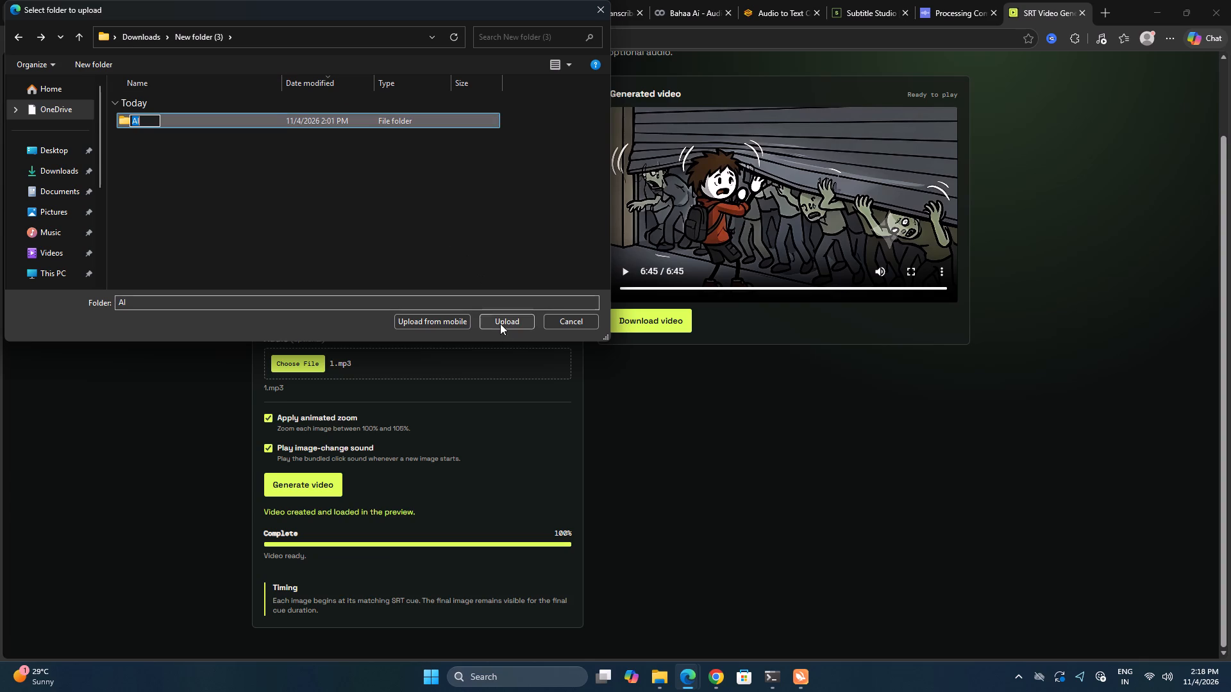
pyautogui.click(500, 324)
pyautogui.click(500, 324)
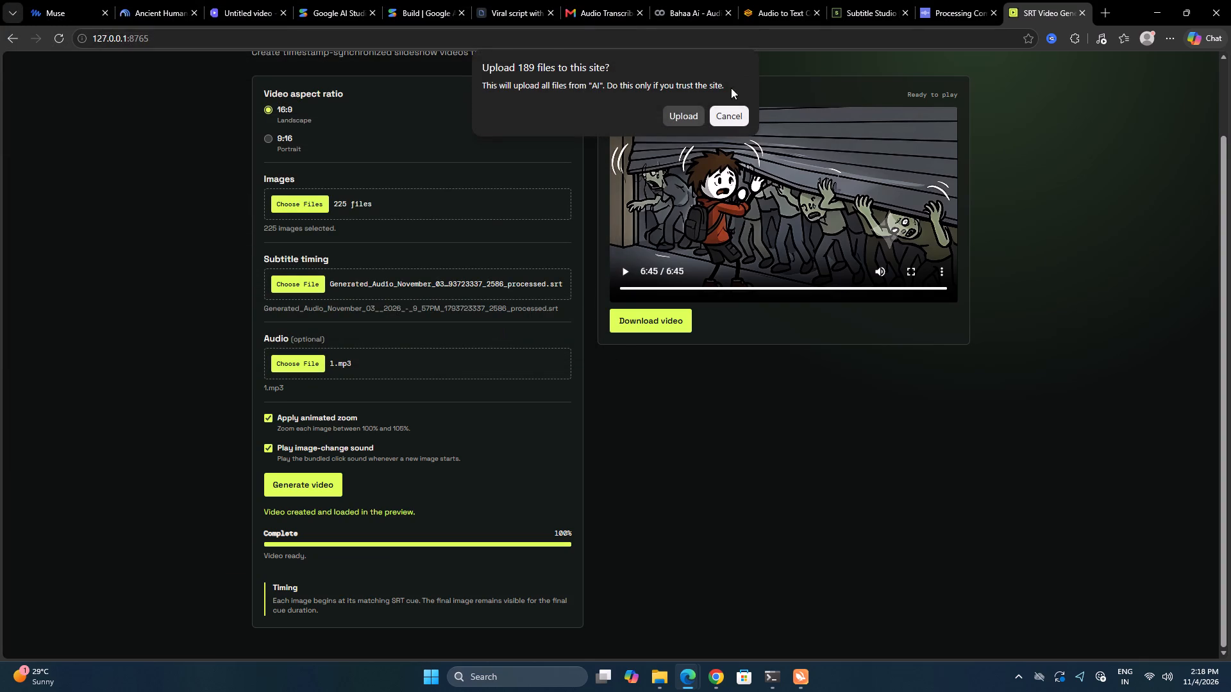
pyautogui.click(686, 113)
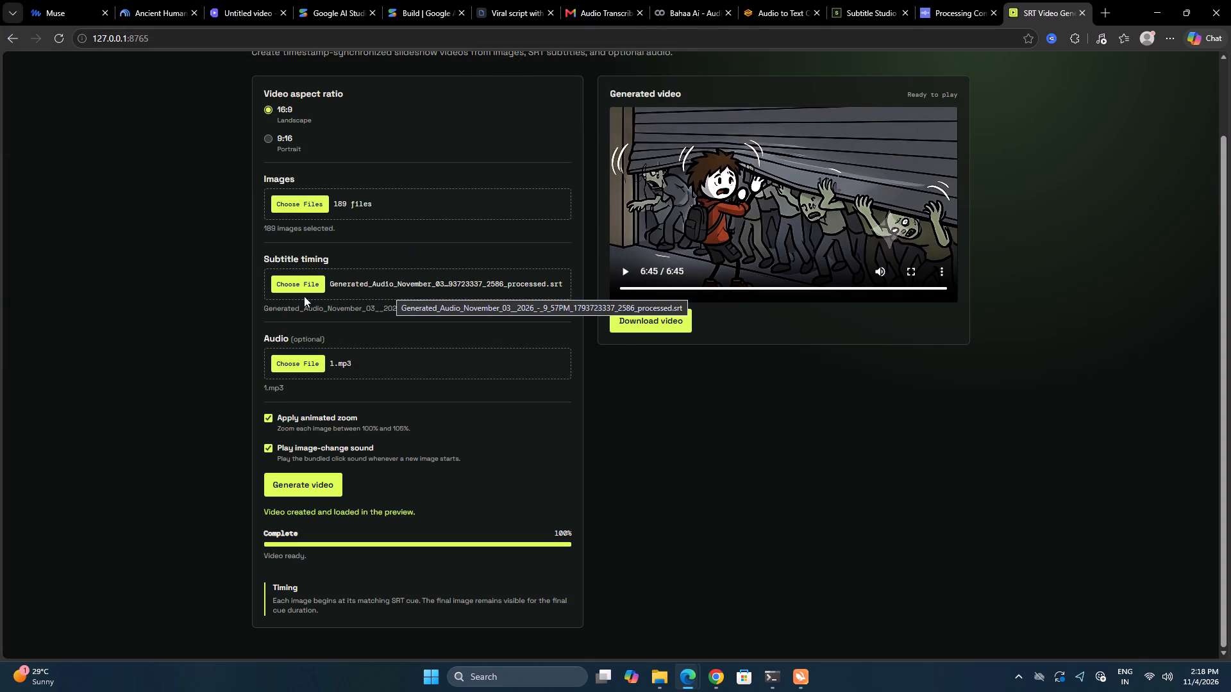
pyautogui.click(299, 288)
pyautogui.click(59, 194)
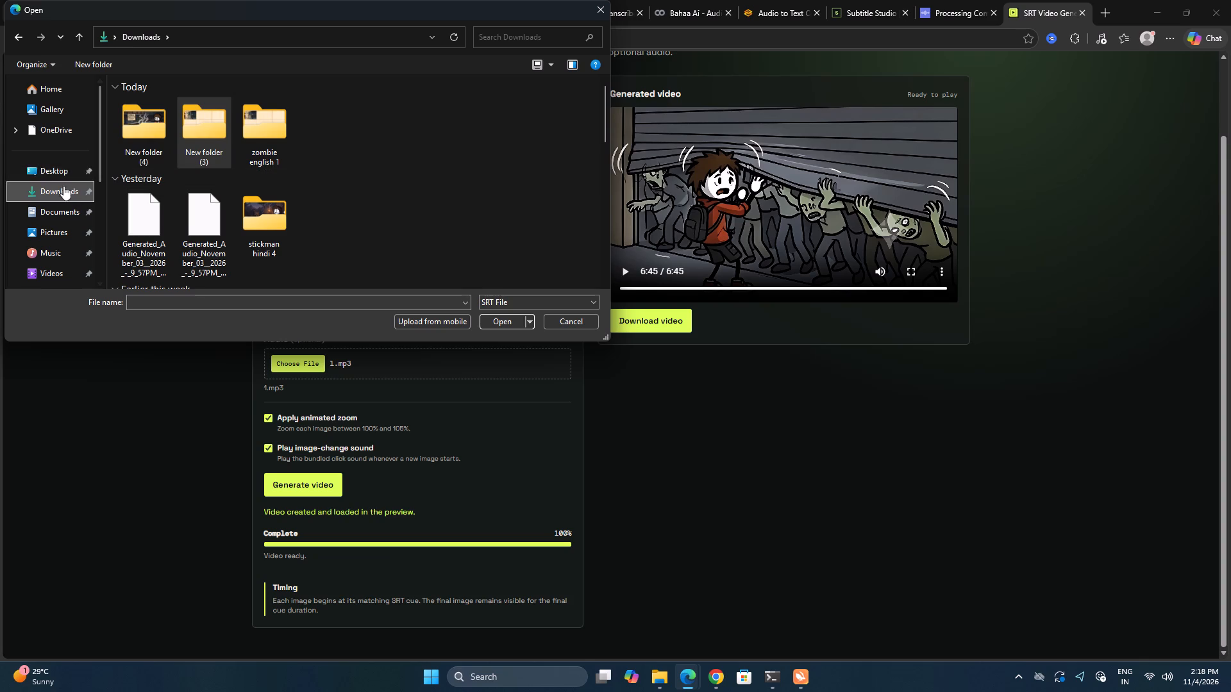
pyautogui.click(150, 211)
pyautogui.click(508, 324)
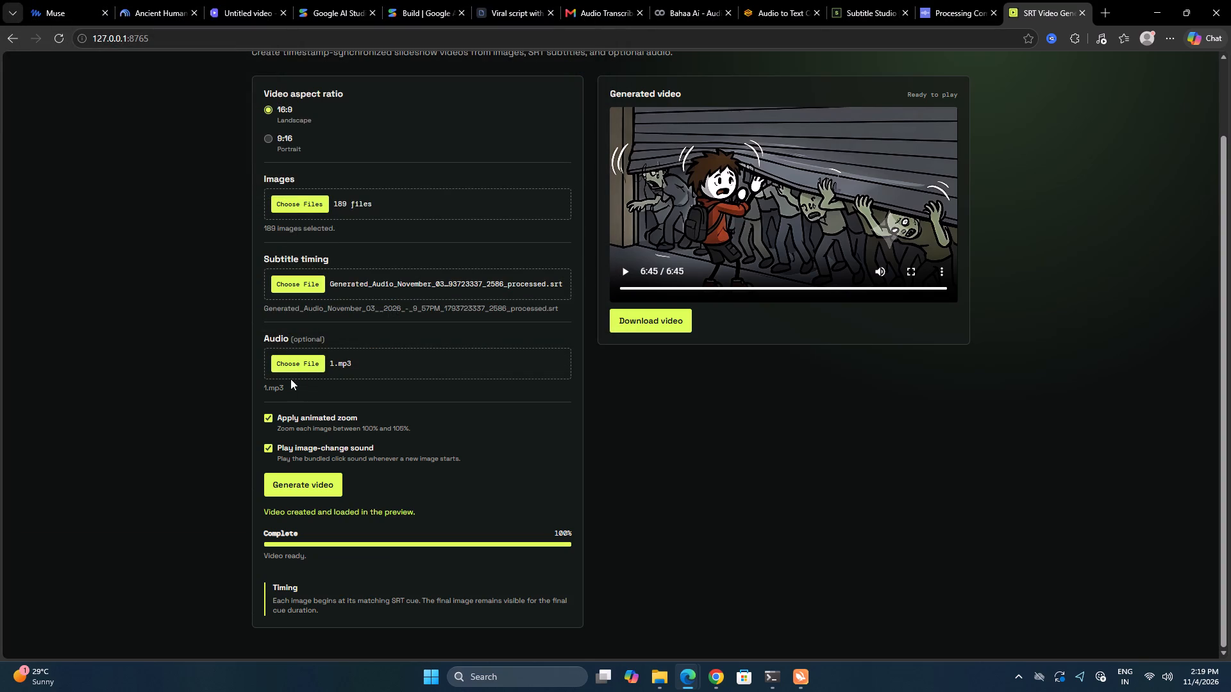
# Replace the audio track with 2.mp3 from Downloads.
pyautogui.click(290, 368)
pyautogui.click(197, 146)
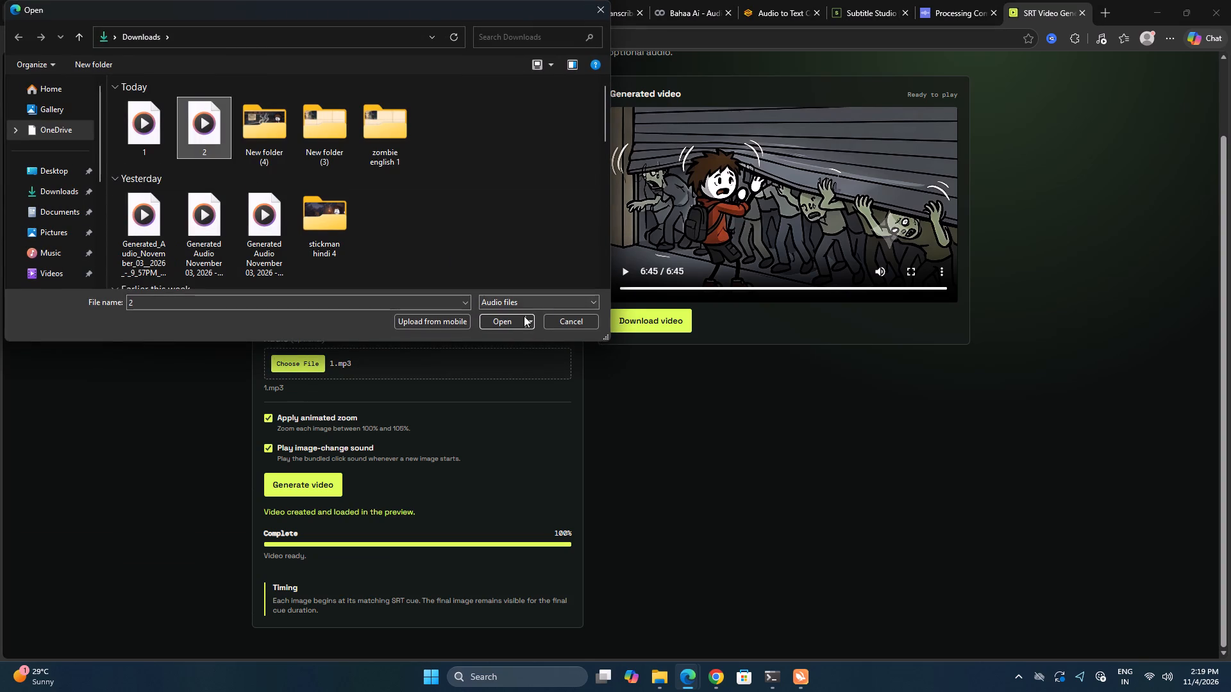
pyautogui.click(503, 325)
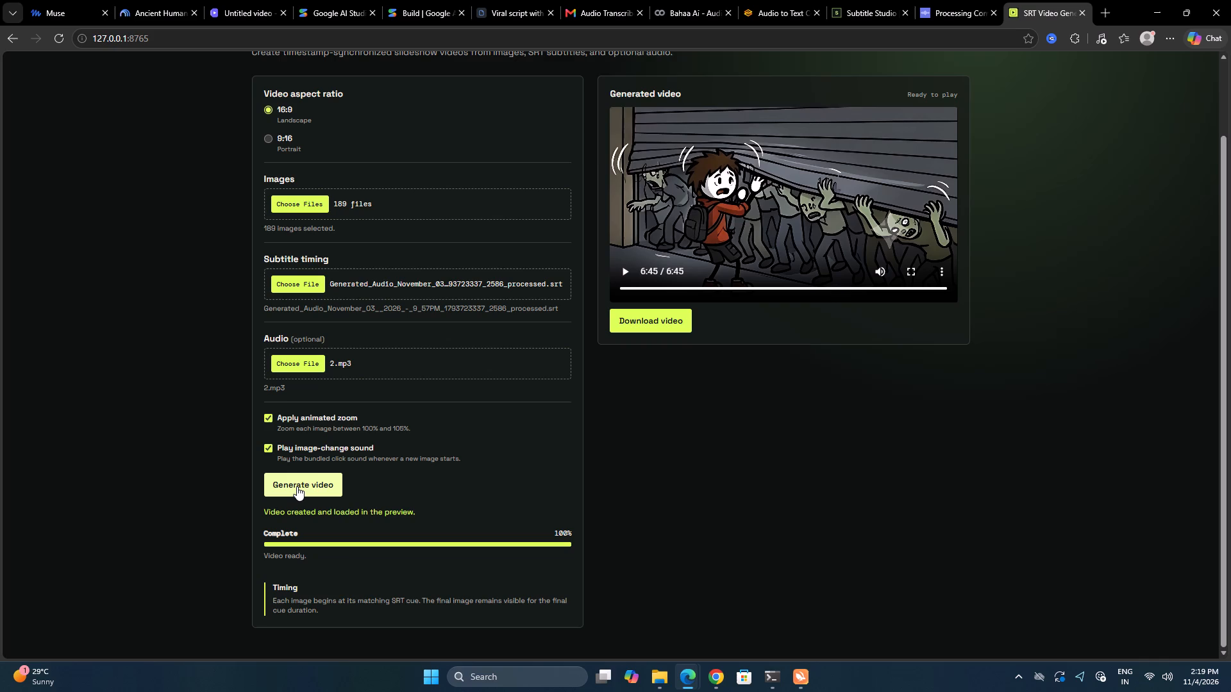
# Start generating the second slideshow video, agreeing to continue with only the available images.
pyautogui.click(297, 486)
pyautogui.click(693, 145)
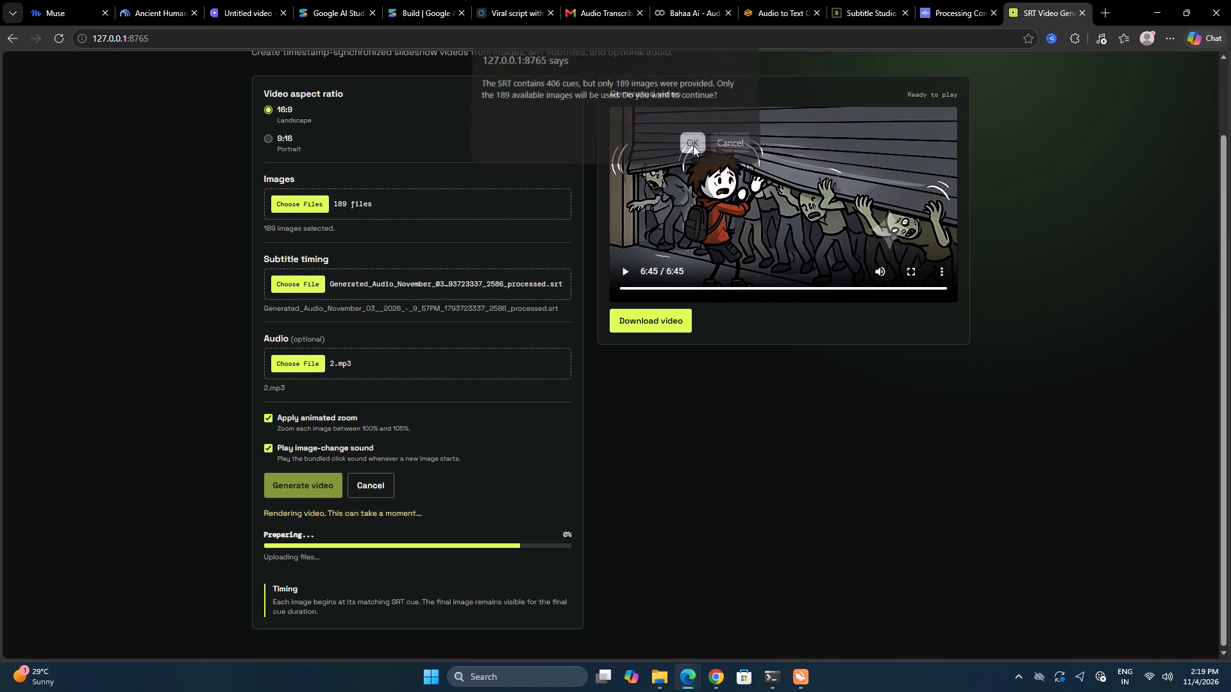
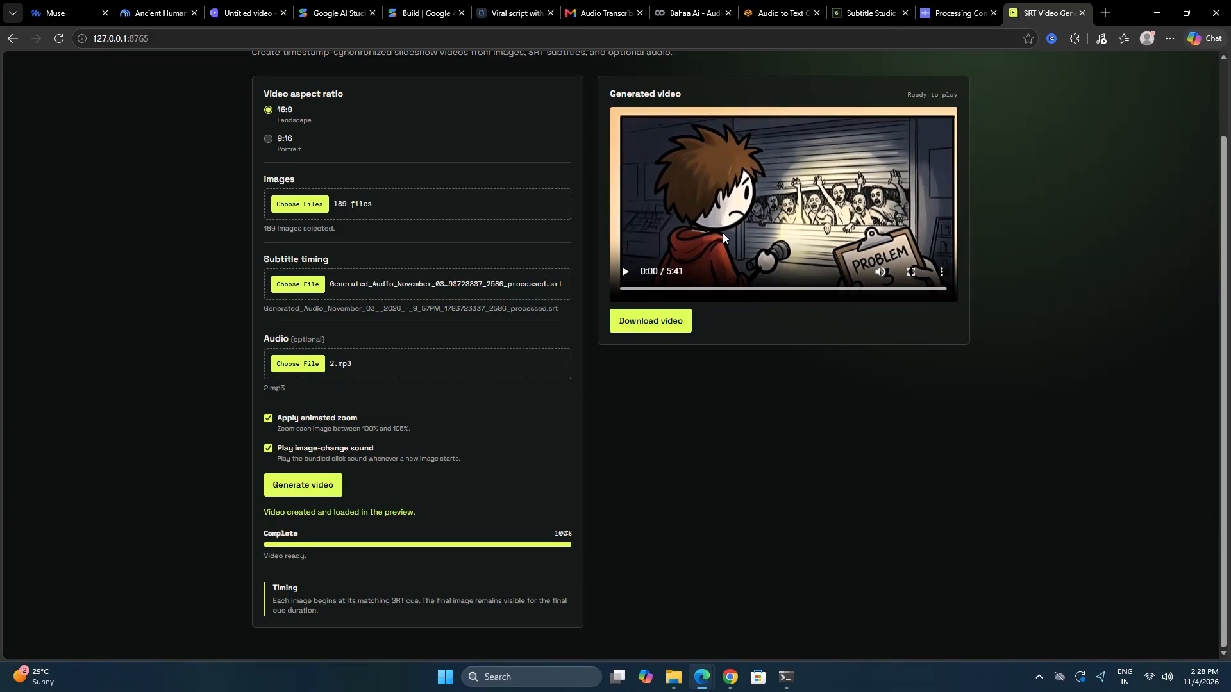
# Download the generated second slideshow video.
pyautogui.click(669, 318)
pyautogui.click(723, 415)
# Preview the generated second slideshow, checking its opening, middle and closing minutes for images and audio.
pyautogui.click(626, 288)
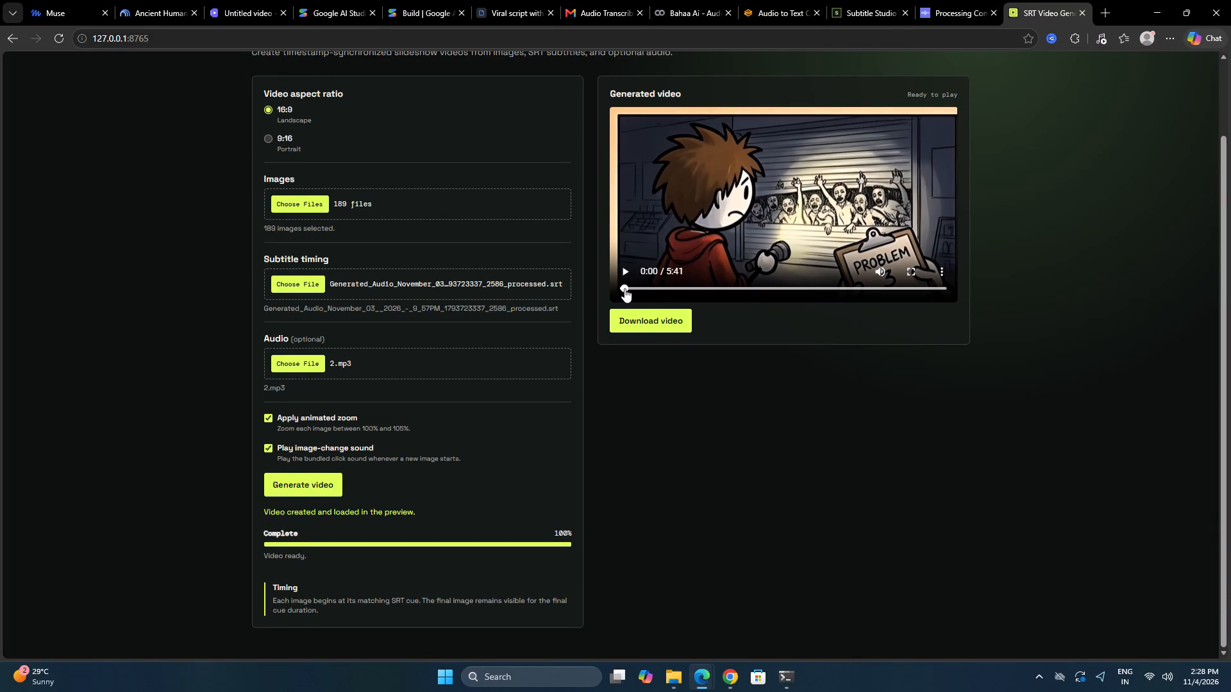
pyautogui.click(624, 288)
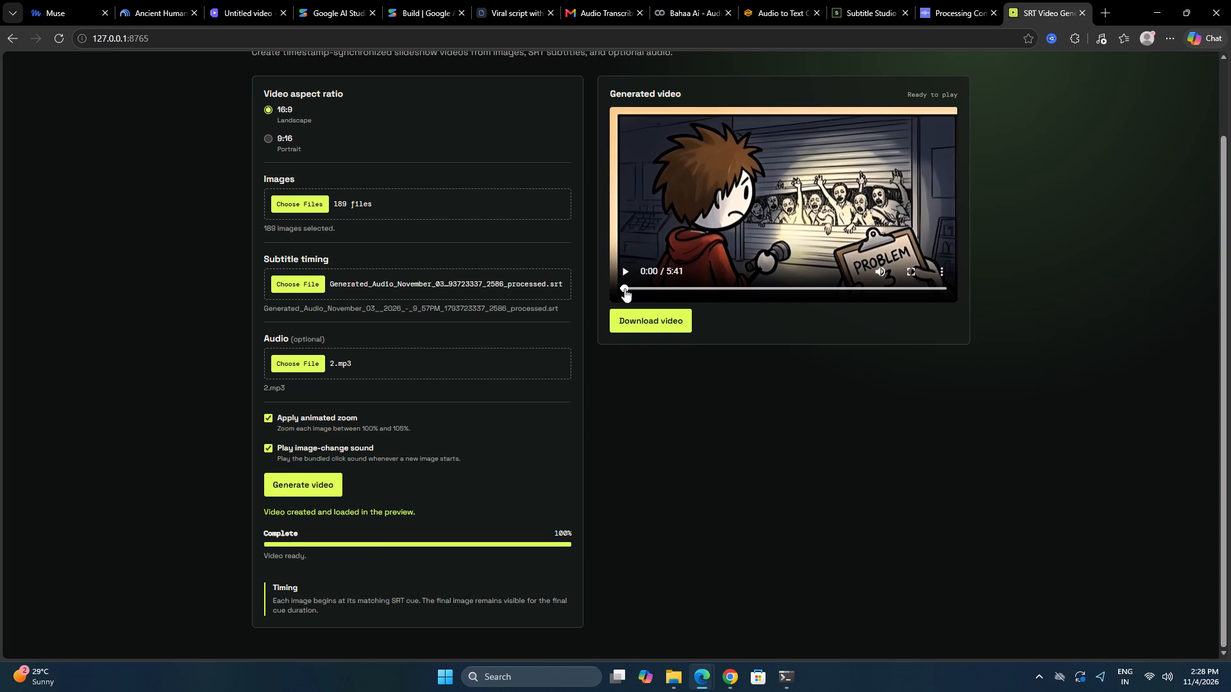
pyautogui.click(625, 276)
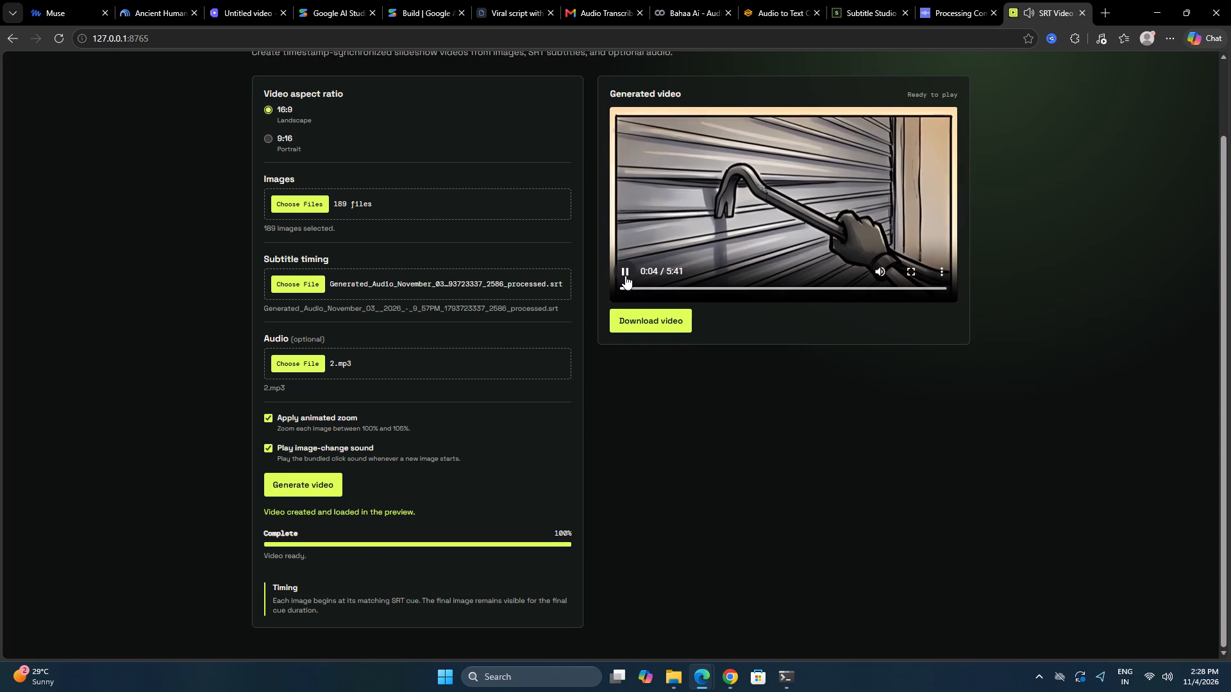
pyautogui.moveTo(626, 289); pyautogui.dragTo(839, 294)
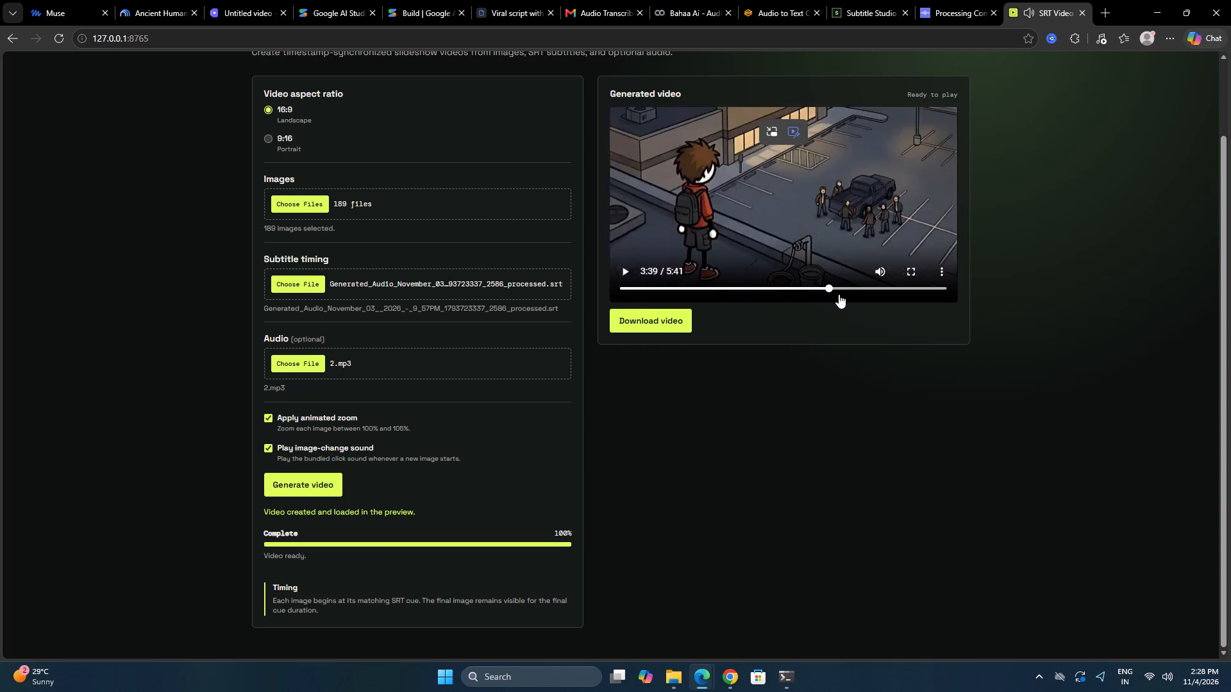
pyautogui.moveTo(839, 294); pyautogui.dragTo(943, 299)
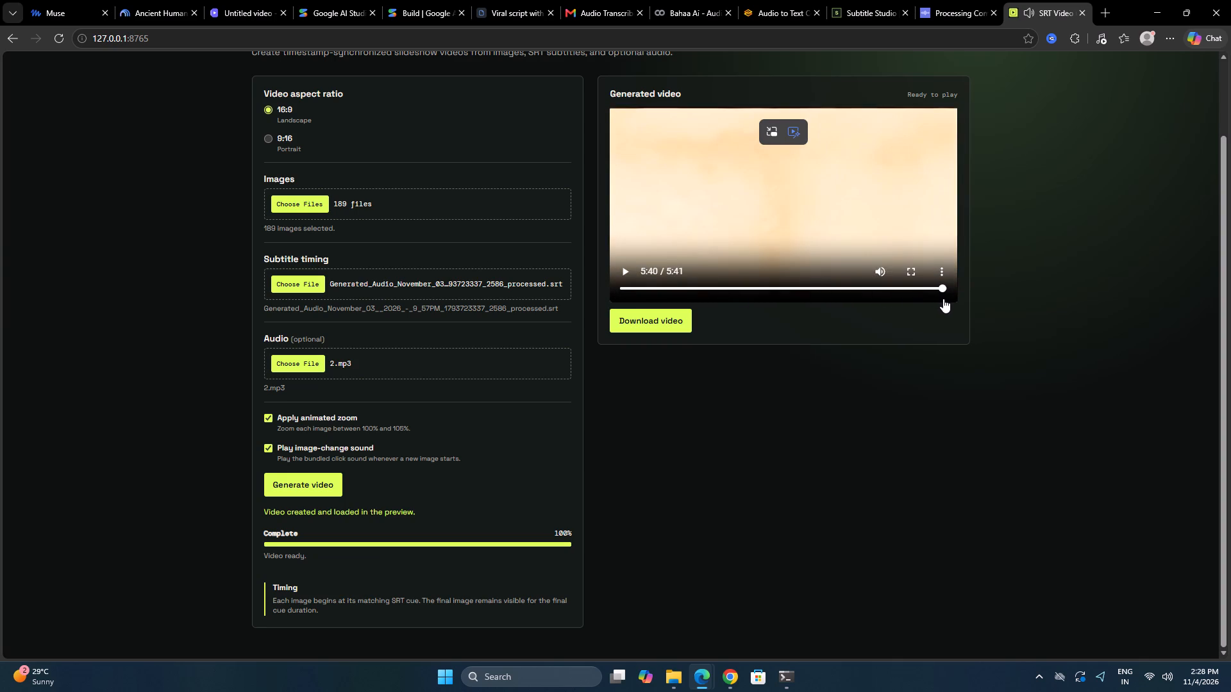
pyautogui.moveTo(943, 299); pyautogui.dragTo(897, 302)
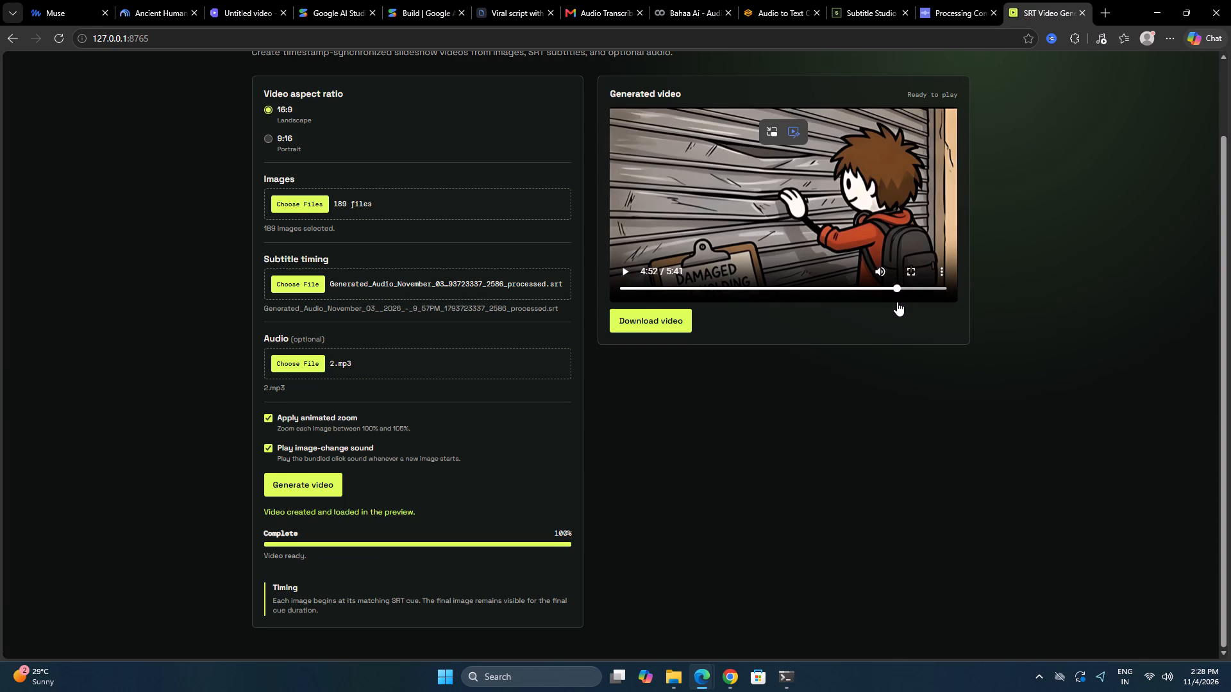
pyautogui.moveTo(897, 302); pyautogui.dragTo(894, 302)
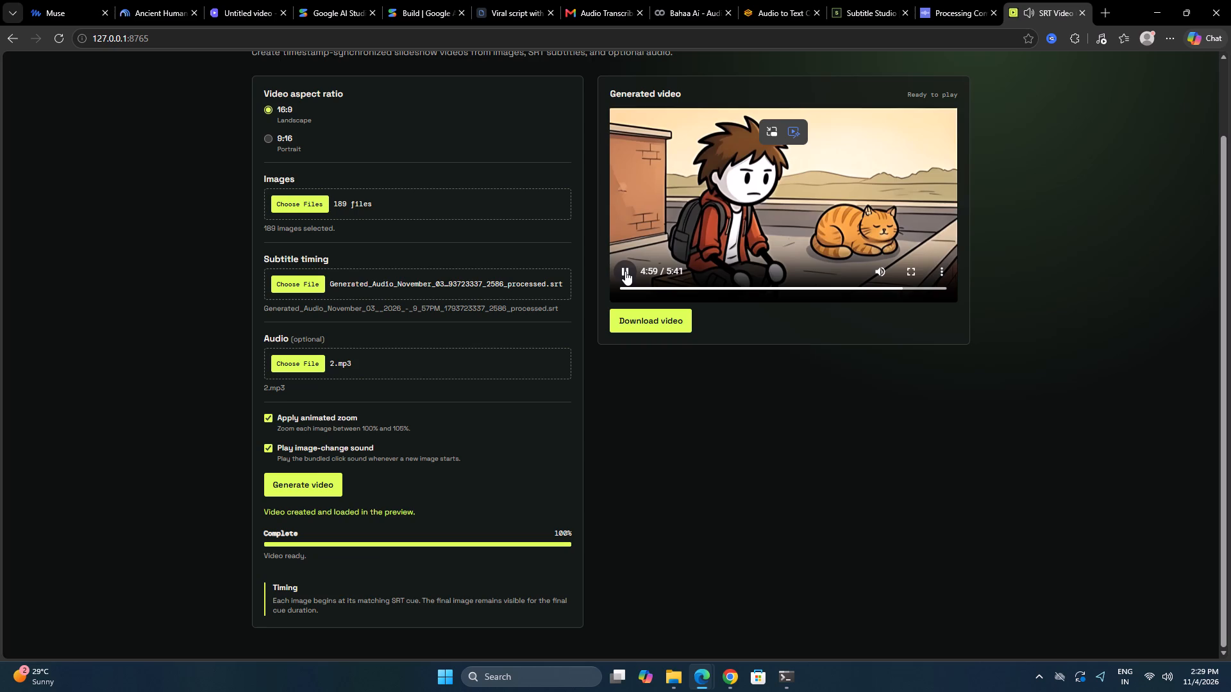
pyautogui.click(898, 286)
pyautogui.click(888, 287)
pyautogui.moveTo(888, 287); pyautogui.dragTo(891, 290)
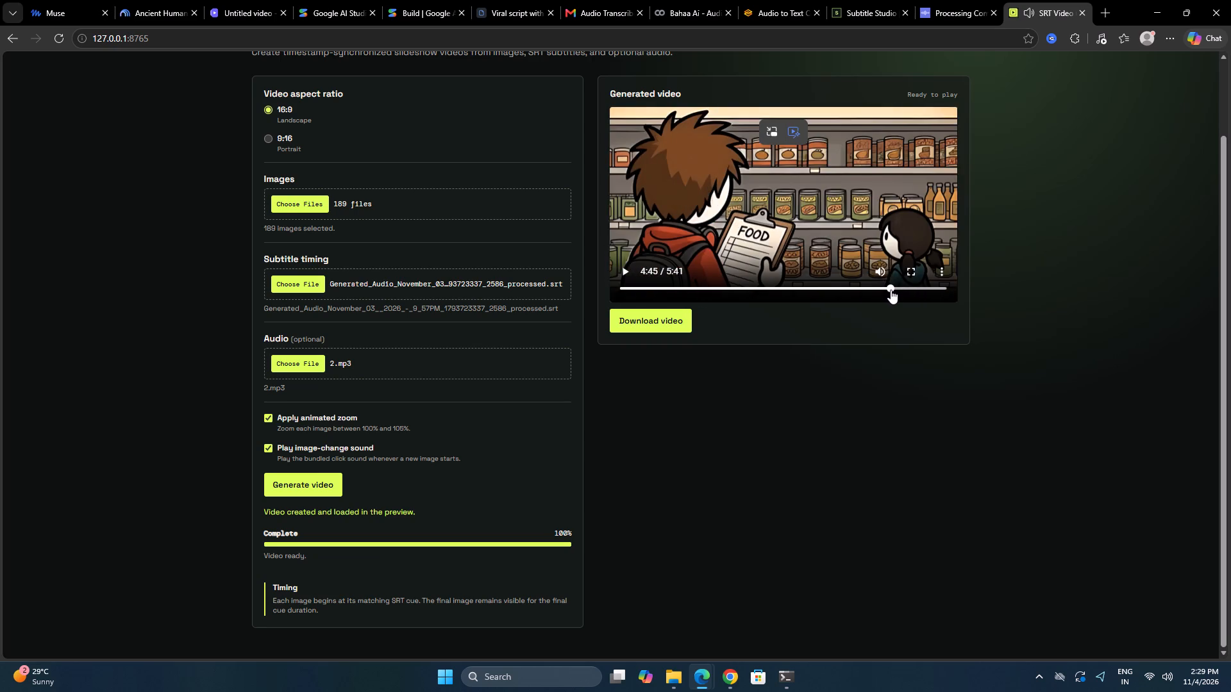
pyautogui.moveTo(891, 290); pyautogui.dragTo(898, 290)
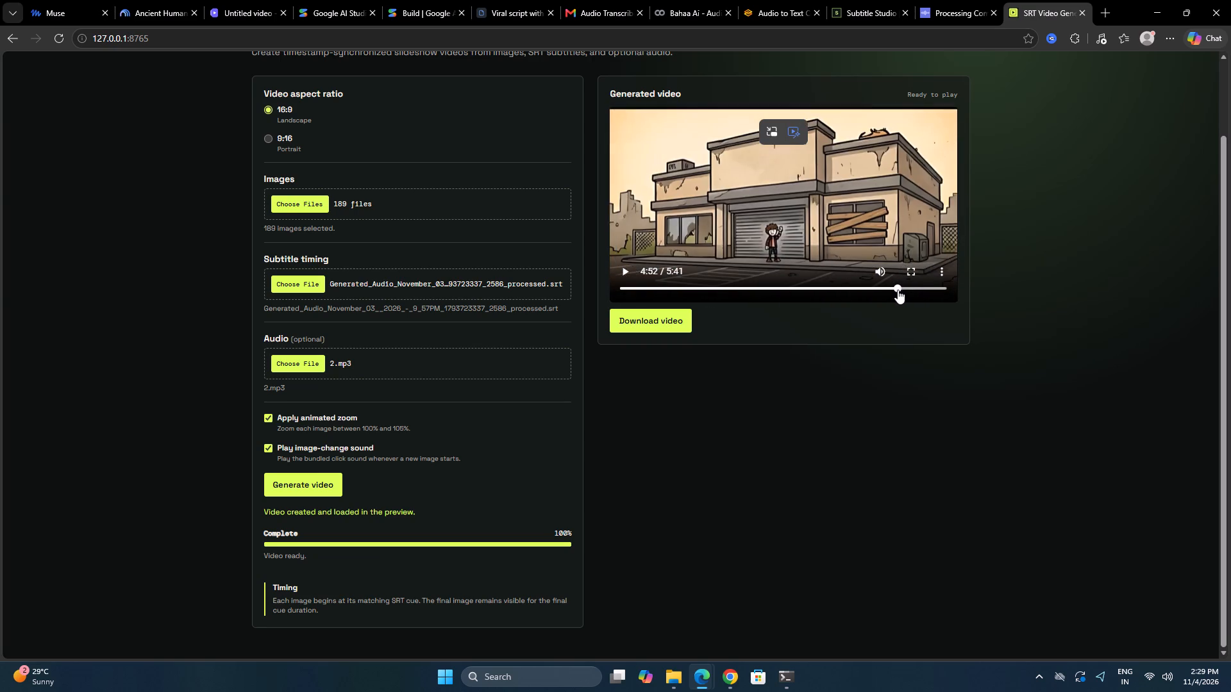
pyautogui.moveTo(898, 290); pyautogui.dragTo(910, 290)
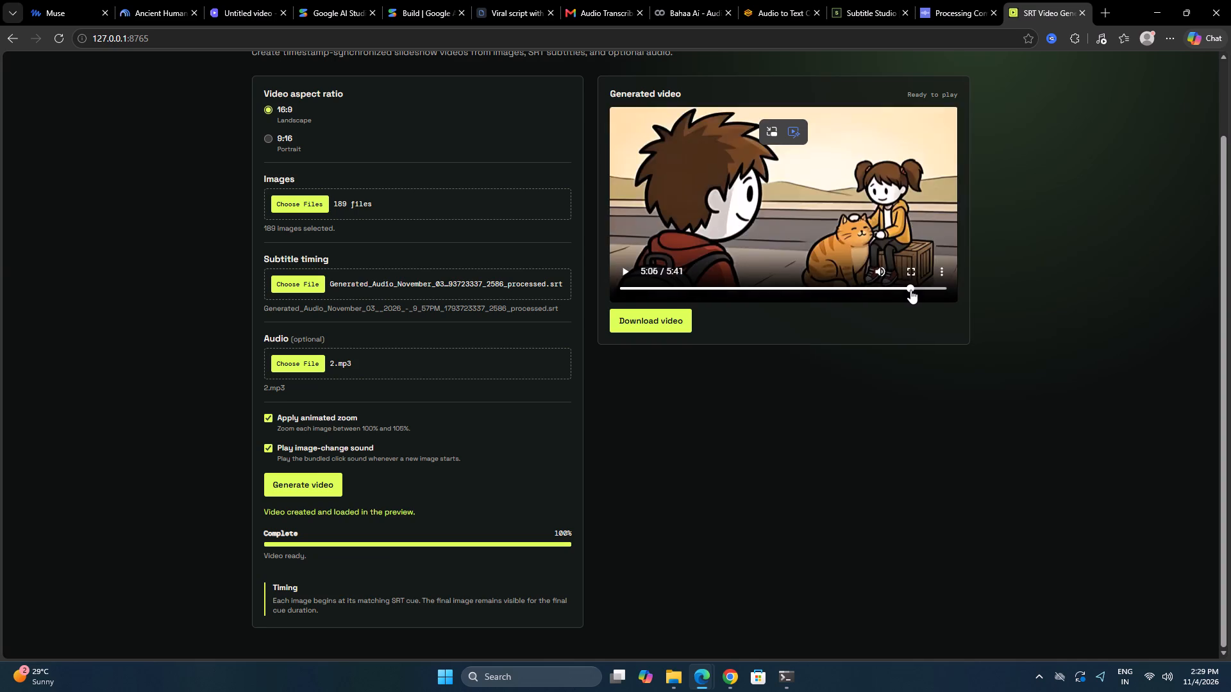
pyautogui.moveTo(910, 290); pyautogui.dragTo(928, 290)
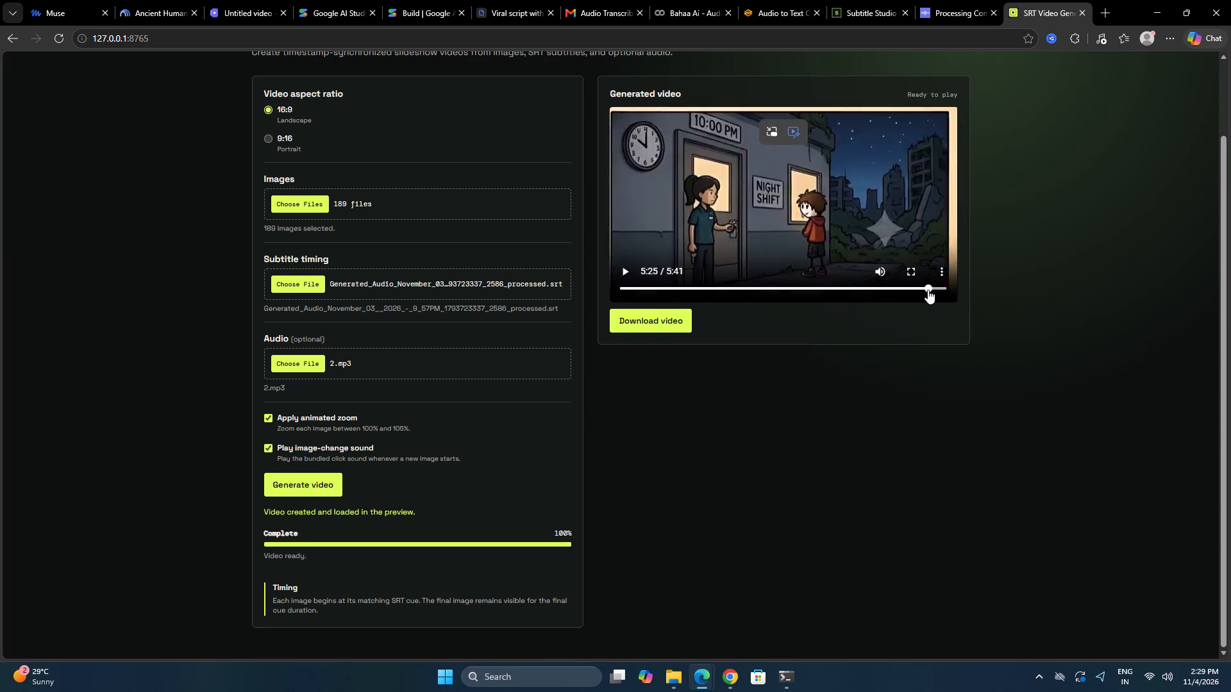
pyautogui.moveTo(928, 290); pyautogui.dragTo(929, 290)
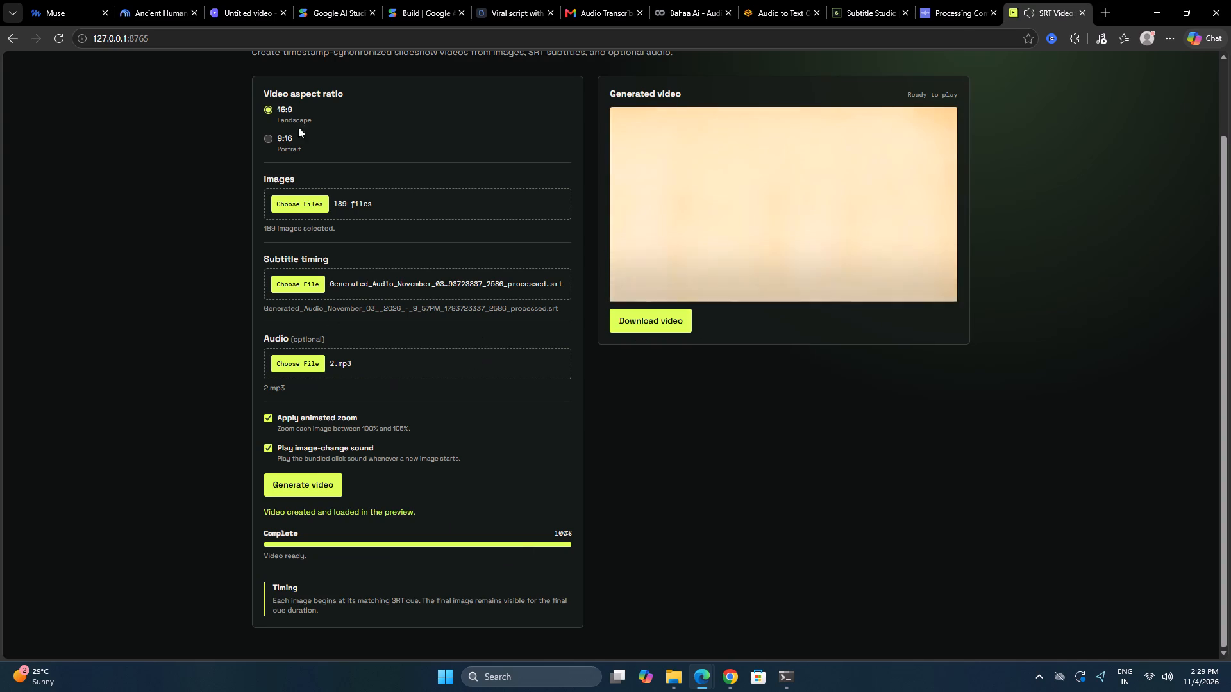
pyautogui.click(622, 268)
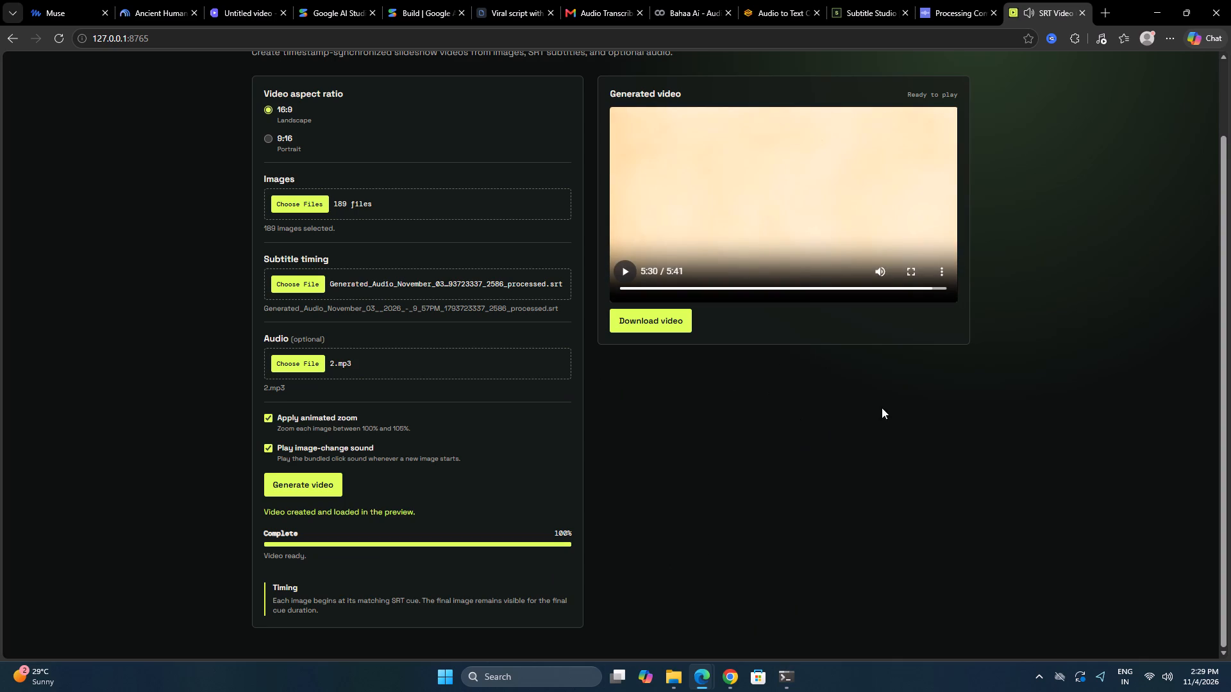
# Switch to the Audio Cutter window, set the selection to 06:45.1–11:43.1, and listen to how the second part begins.
pyautogui.click(717, 639)
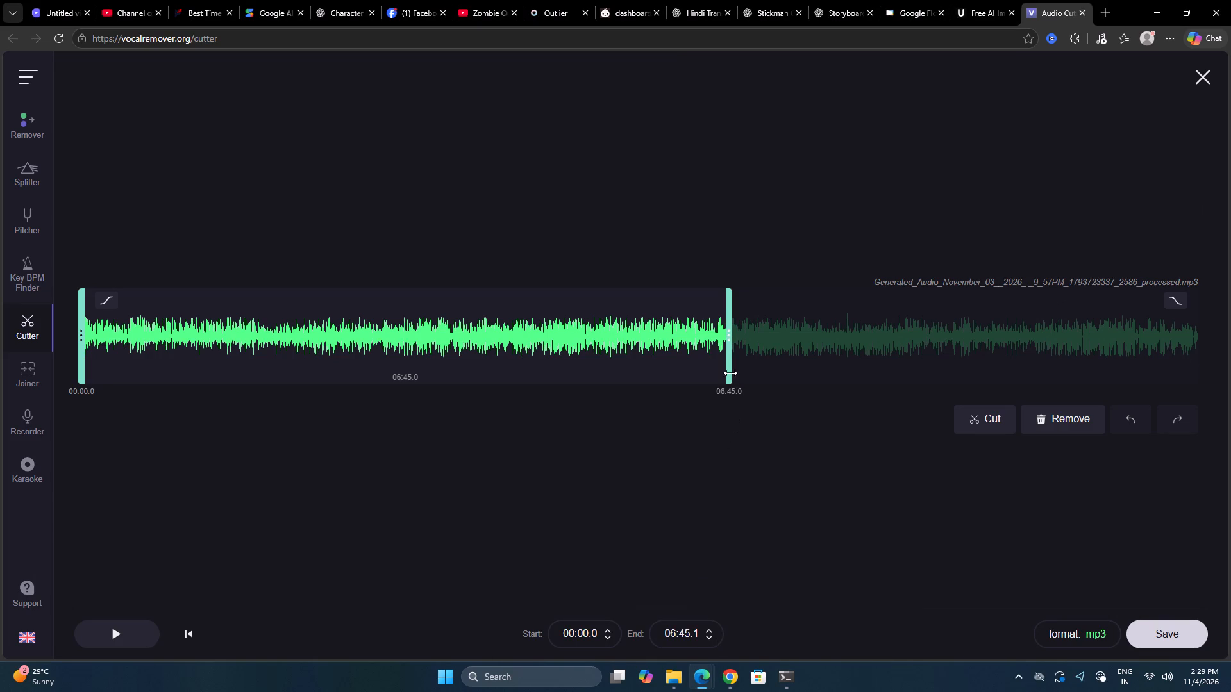
pyautogui.moveTo(730, 371); pyautogui.dragTo(1230, 358)
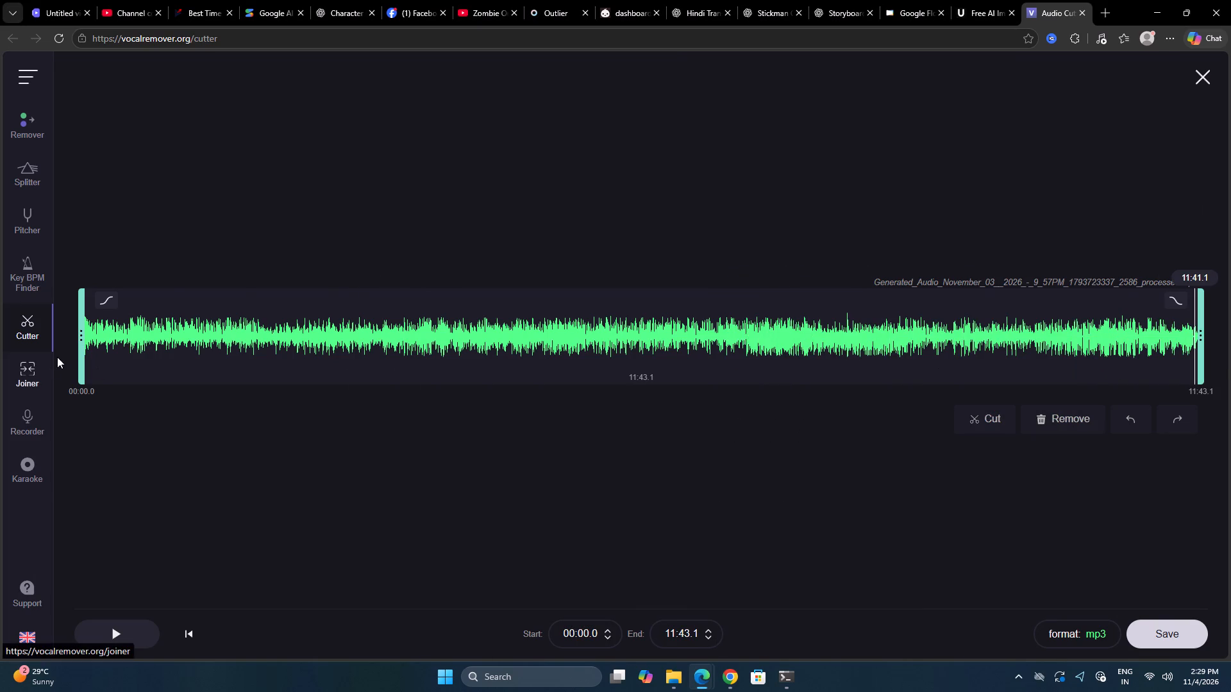
pyautogui.moveTo(82, 356); pyautogui.dragTo(686, 364)
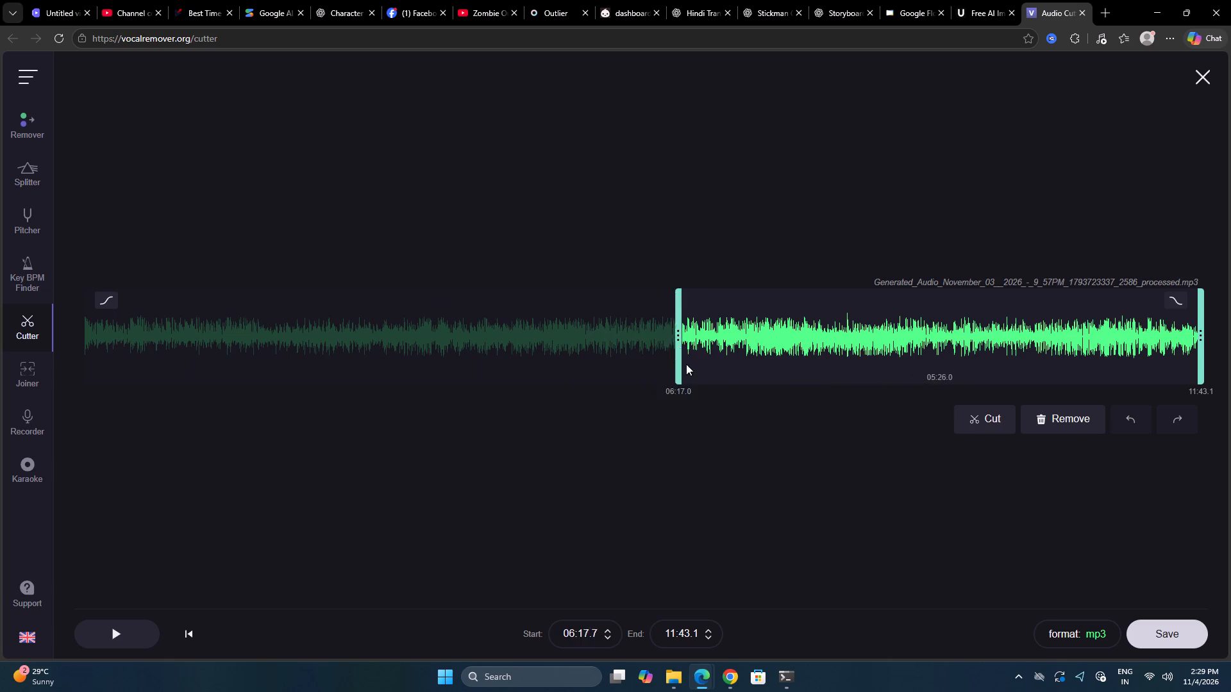
pyautogui.moveTo(686, 364); pyautogui.dragTo(755, 365)
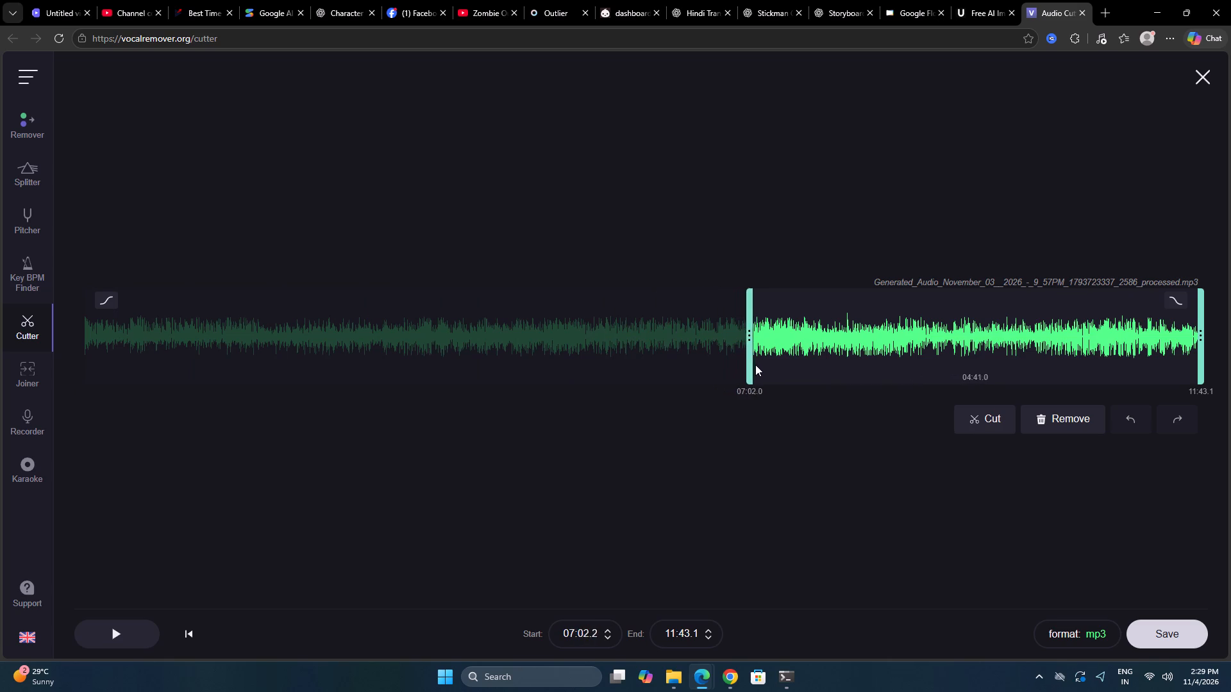
pyautogui.moveTo(755, 365); pyautogui.dragTo(725, 366)
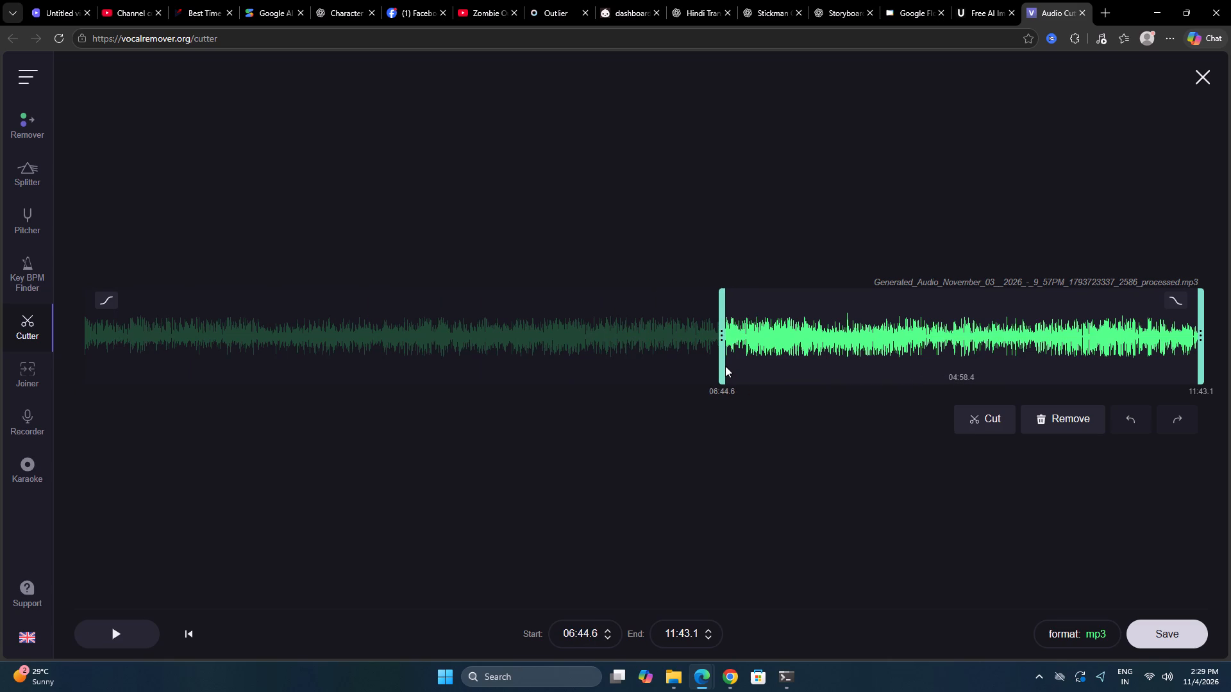
pyautogui.moveTo(725, 366); pyautogui.dragTo(723, 366)
pyautogui.click(107, 636)
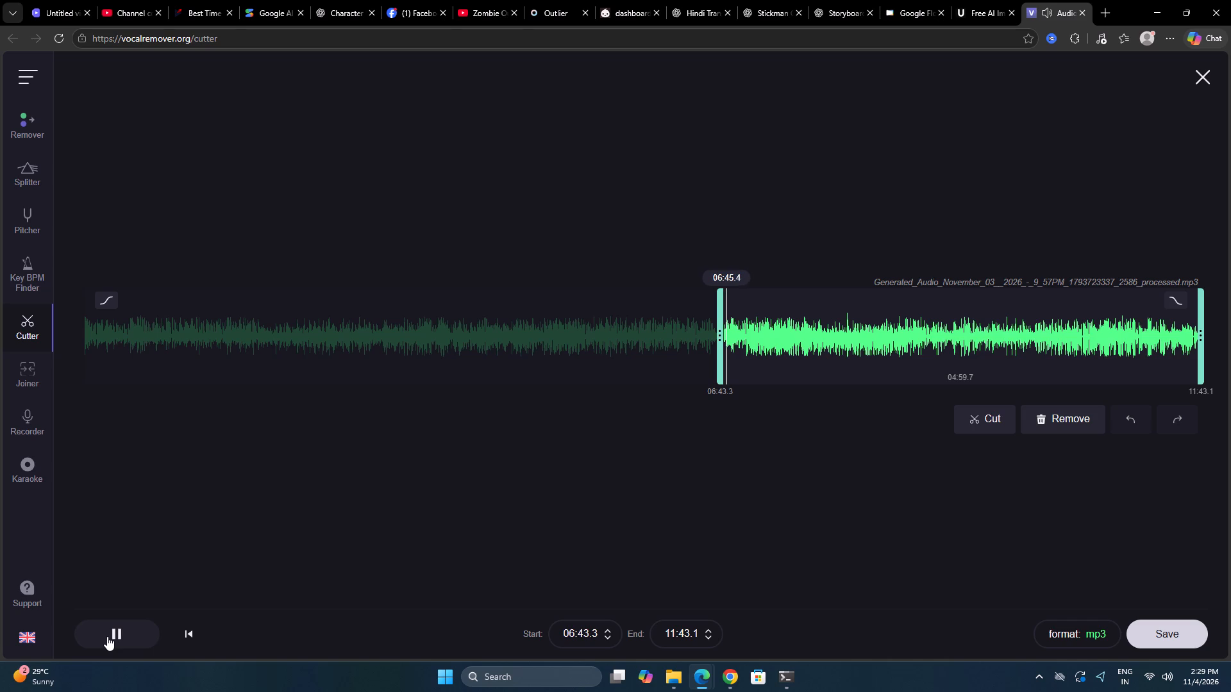
pyautogui.click(107, 636)
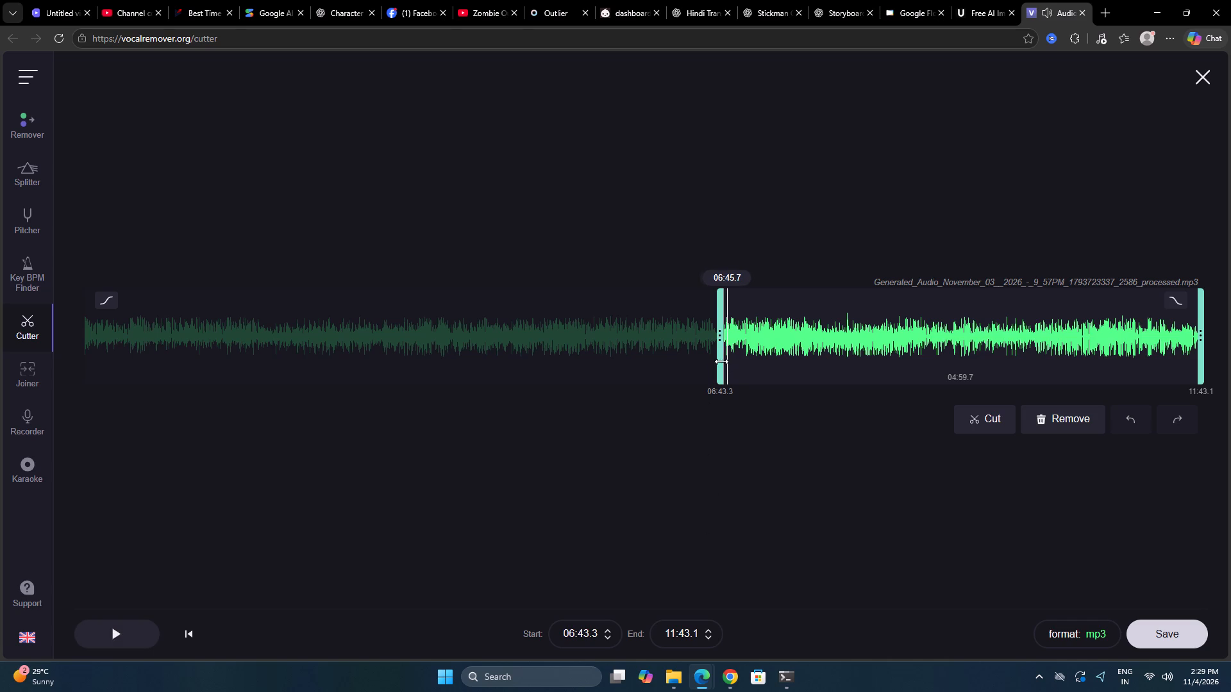
pyautogui.click(721, 361)
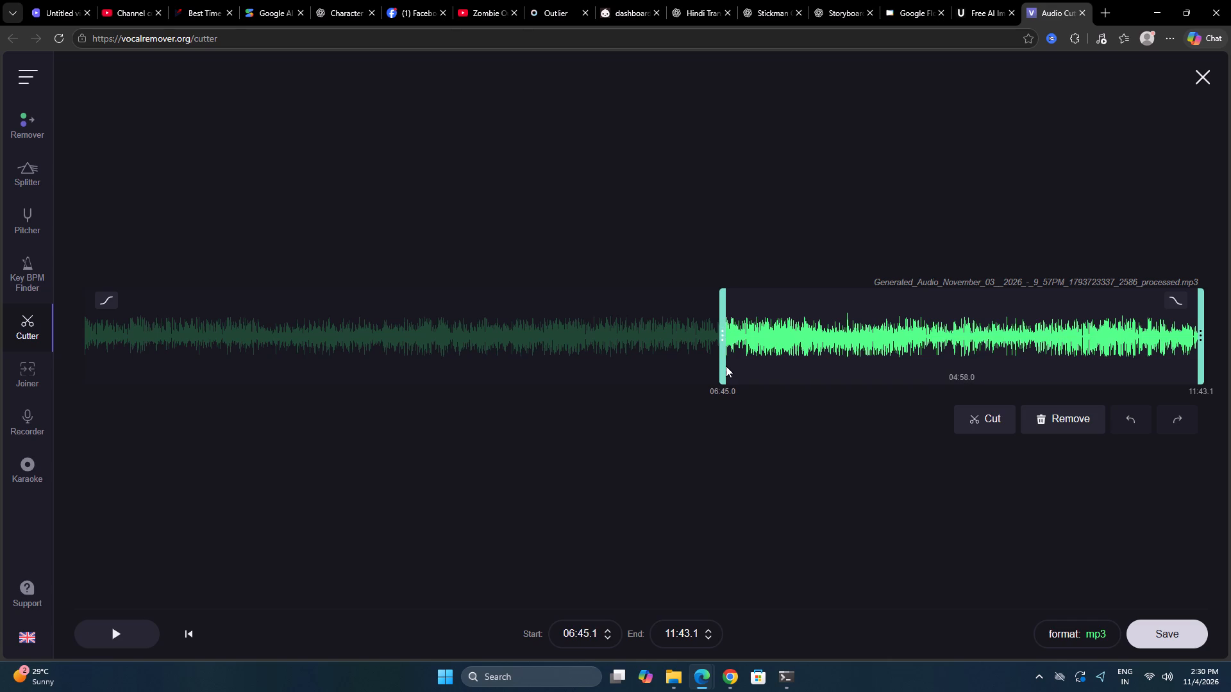
pyautogui.click(96, 629)
# Listen to the closing seconds of the audio selection, keeping its end at 11:43.1.
pyautogui.click(1203, 351)
pyautogui.moveTo(1203, 351); pyautogui.dragTo(1189, 352)
pyautogui.moveTo(1193, 352); pyautogui.dragTo(1195, 352)
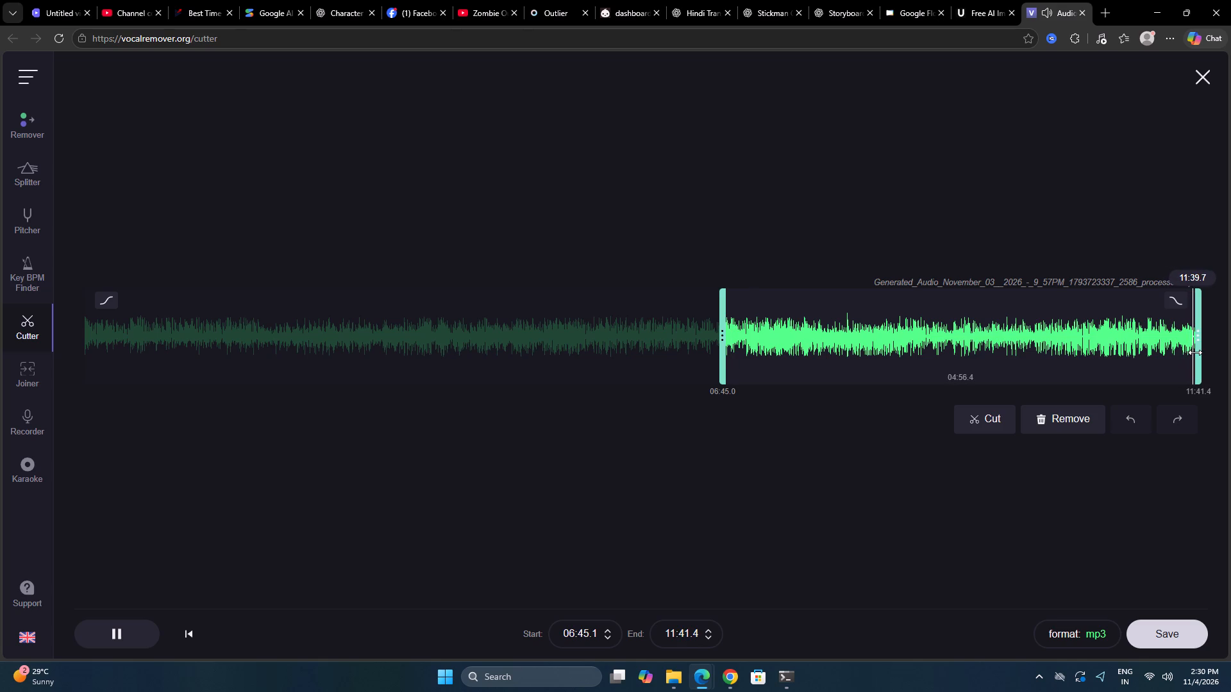
pyautogui.moveTo(1195, 352); pyautogui.dragTo(1203, 352)
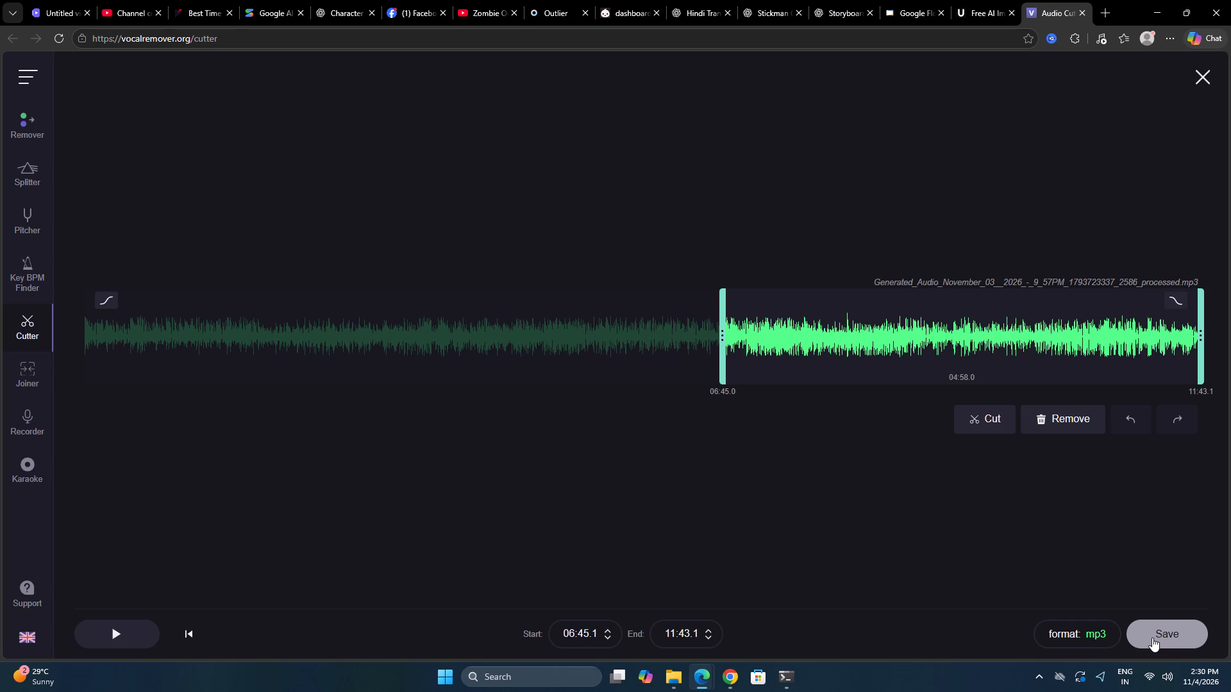
# Open audio file 2 from Downloads in Media Player and listen to its last few seconds.
pyautogui.click(1157, 8)
pyautogui.click(1153, 8)
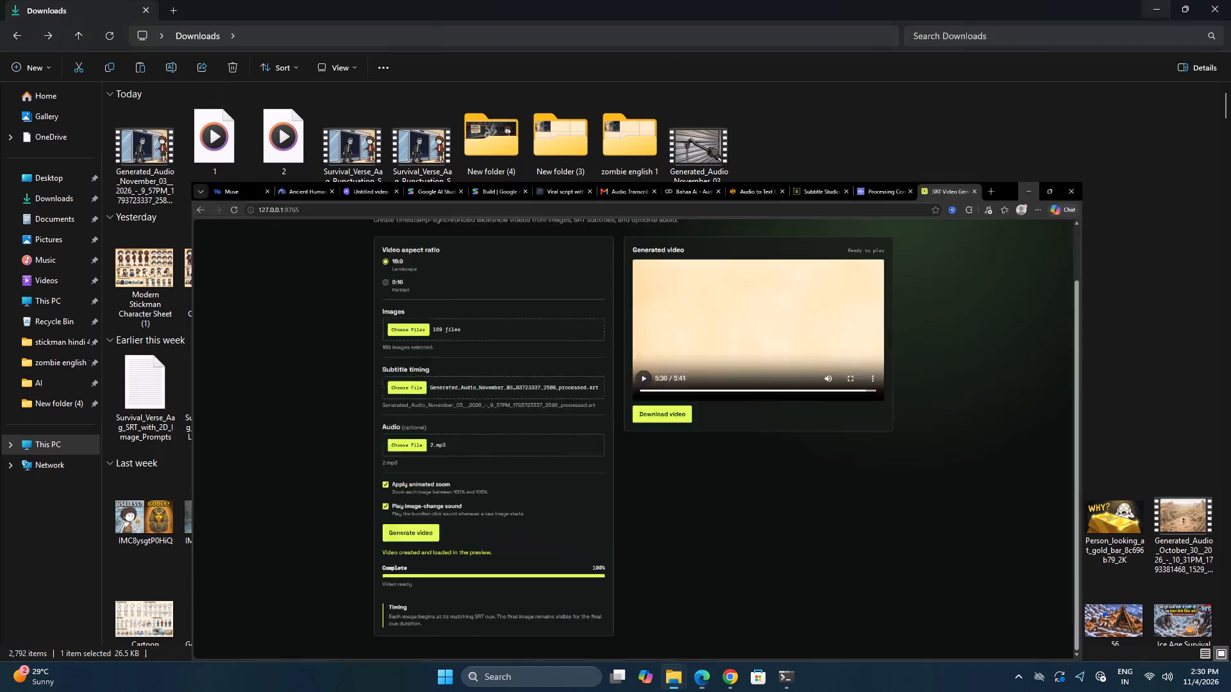
pyautogui.doubleClick(275, 140)
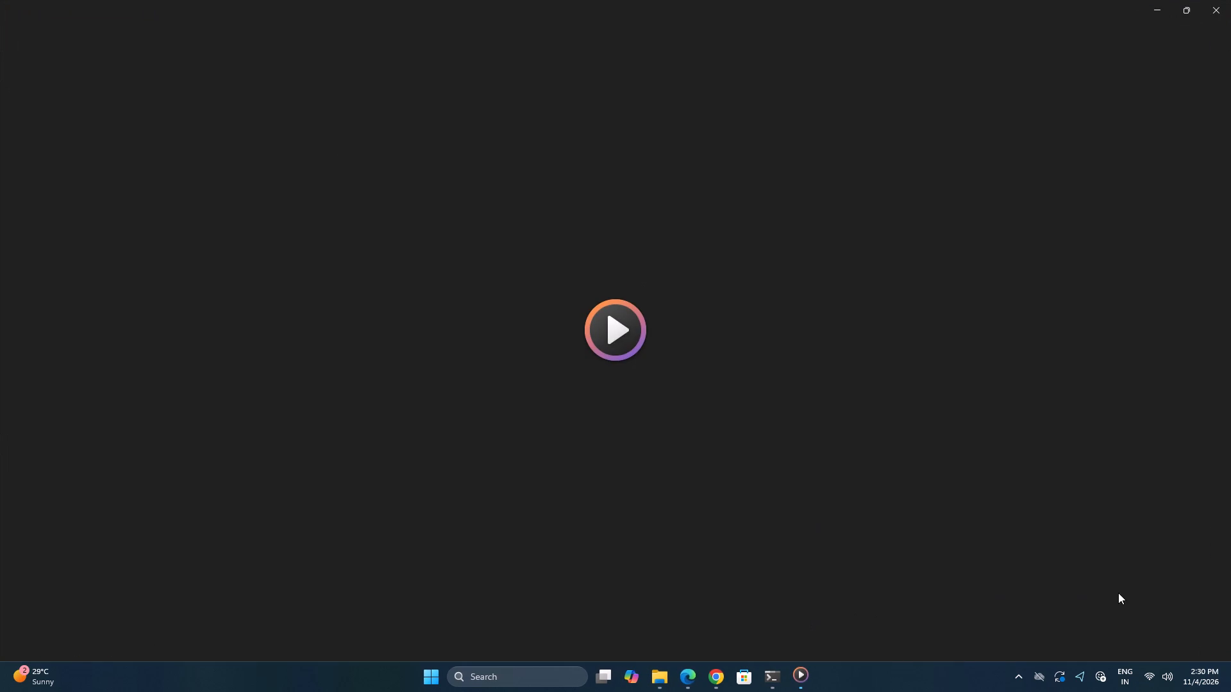
pyautogui.click(1162, 595)
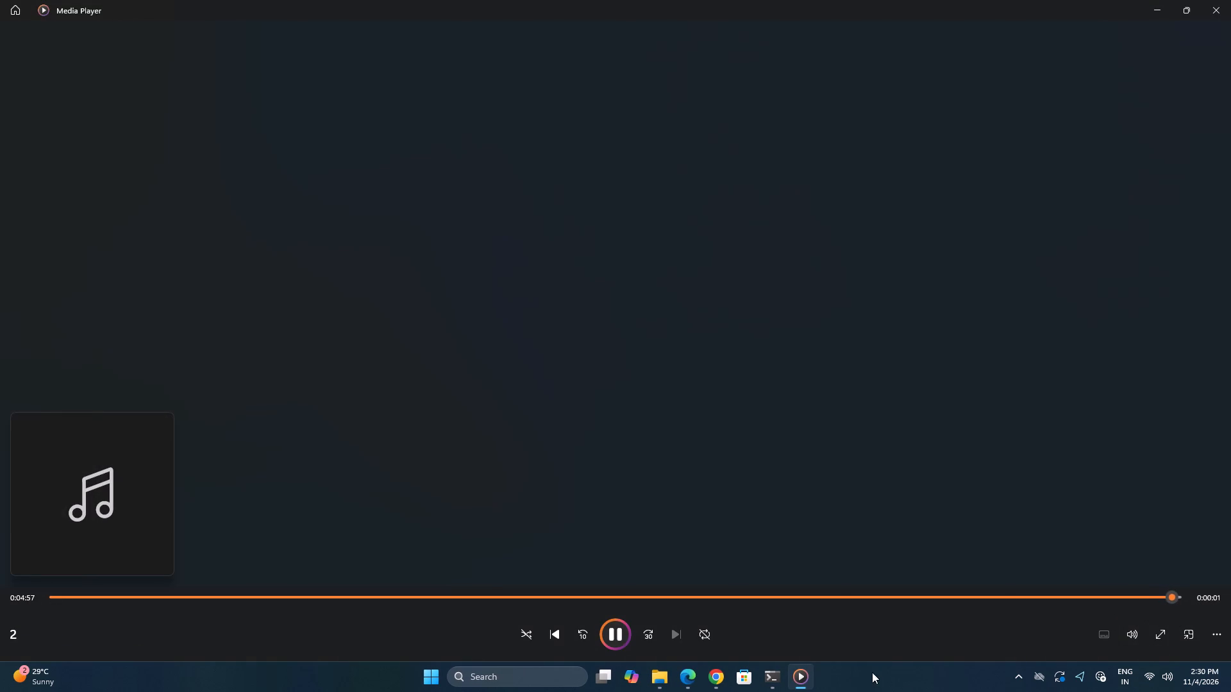
pyautogui.click(609, 634)
pyautogui.click(609, 634)
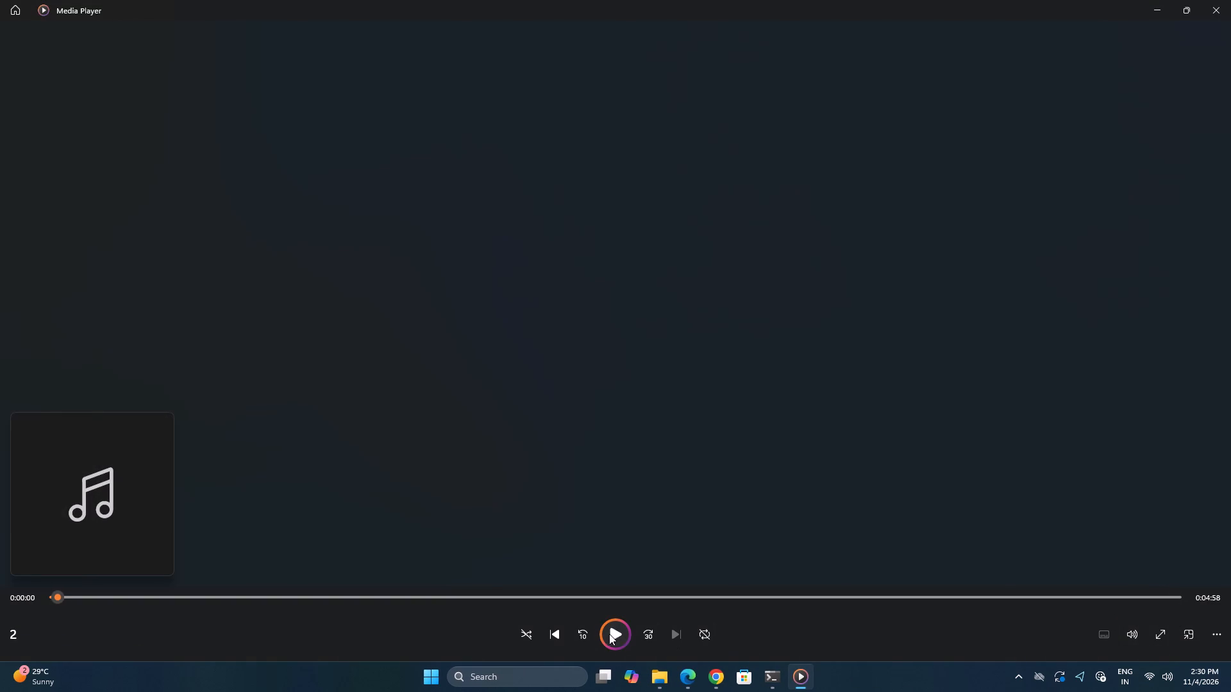
pyautogui.click(1169, 601)
pyautogui.click(1170, 600)
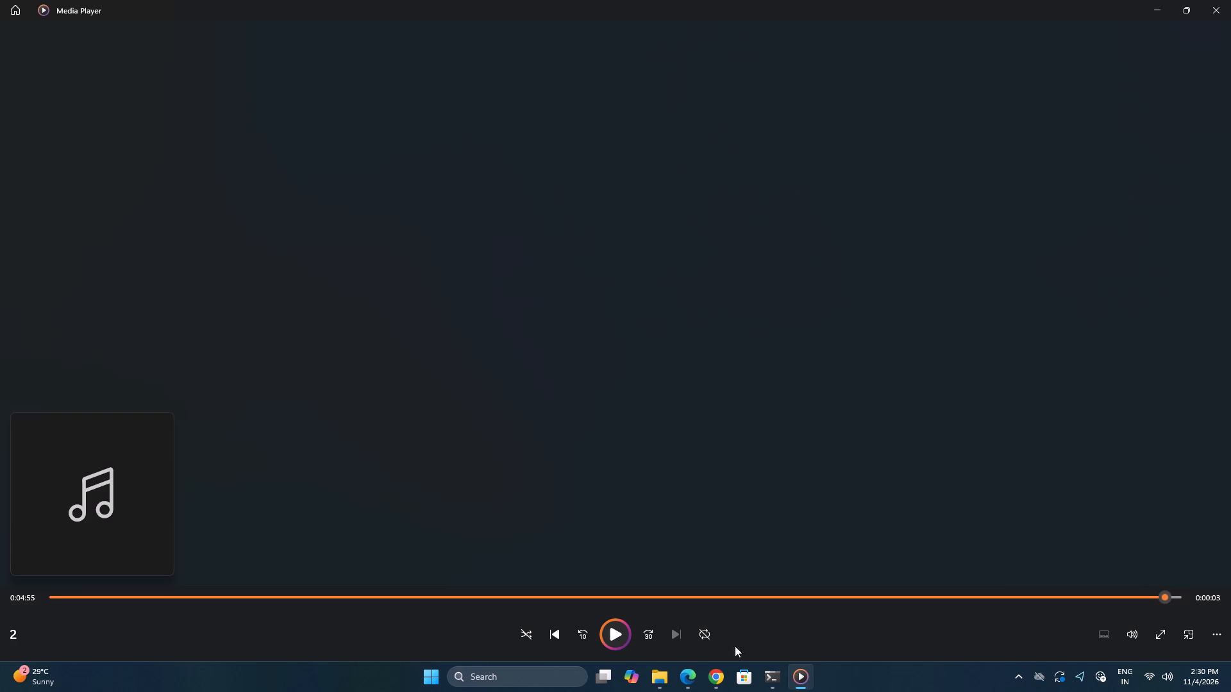
pyautogui.click(623, 634)
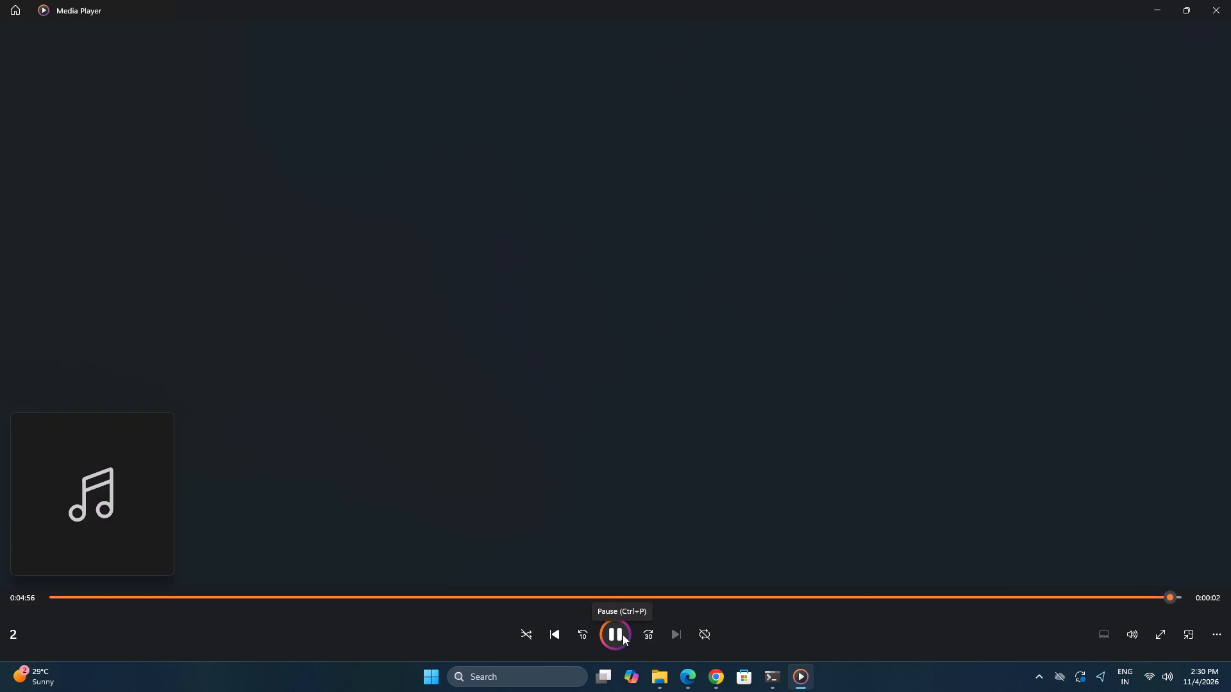
pyautogui.click(623, 634)
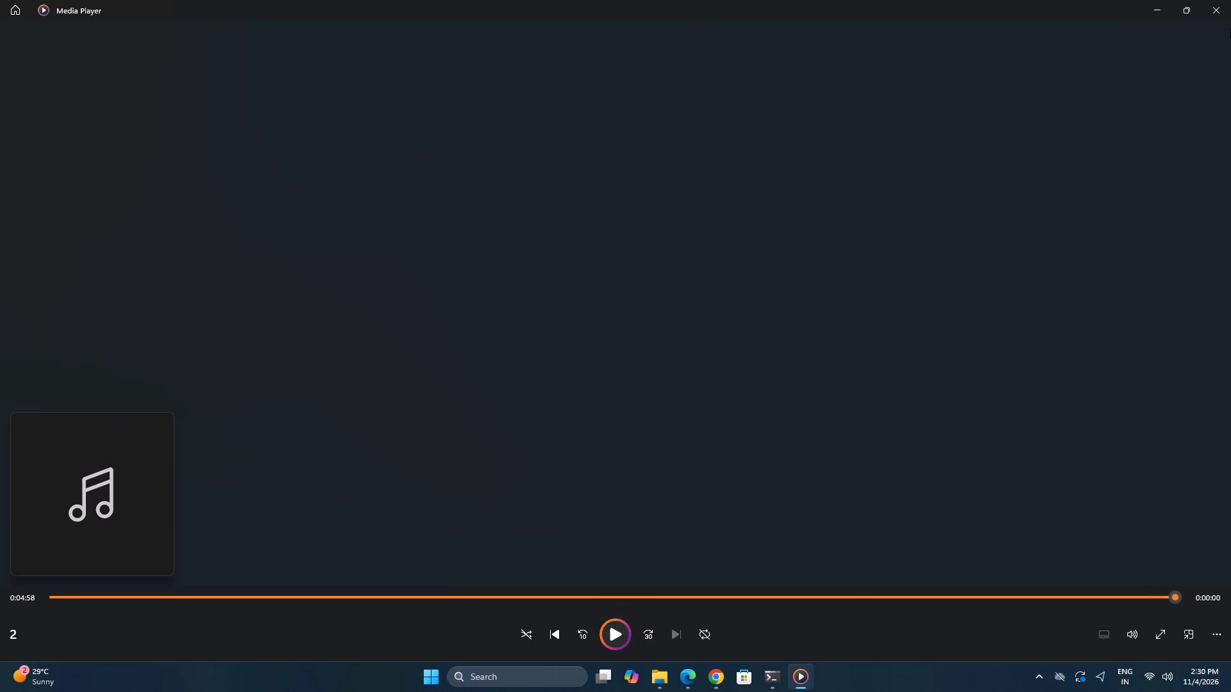
pyautogui.click(1150, 4)
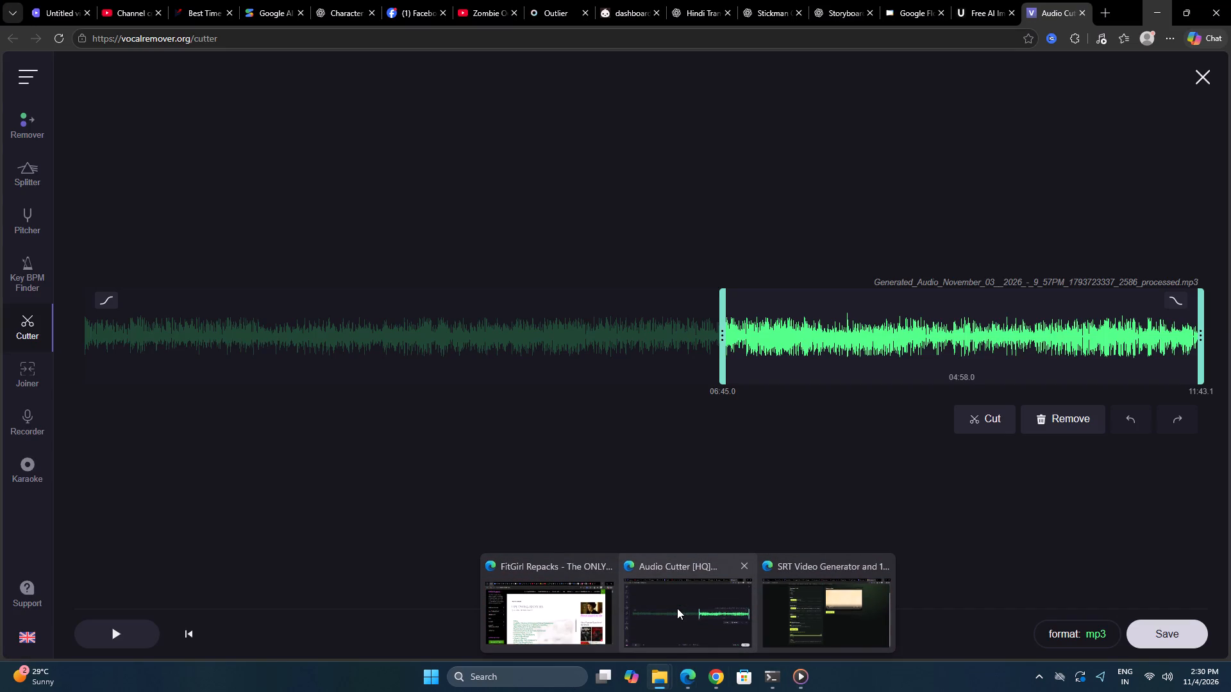
# Return to the SRT Video Generator browser window and check the Step 3 transcription output in the Bahaa Ai Colab notebook.
pyautogui.click(828, 605)
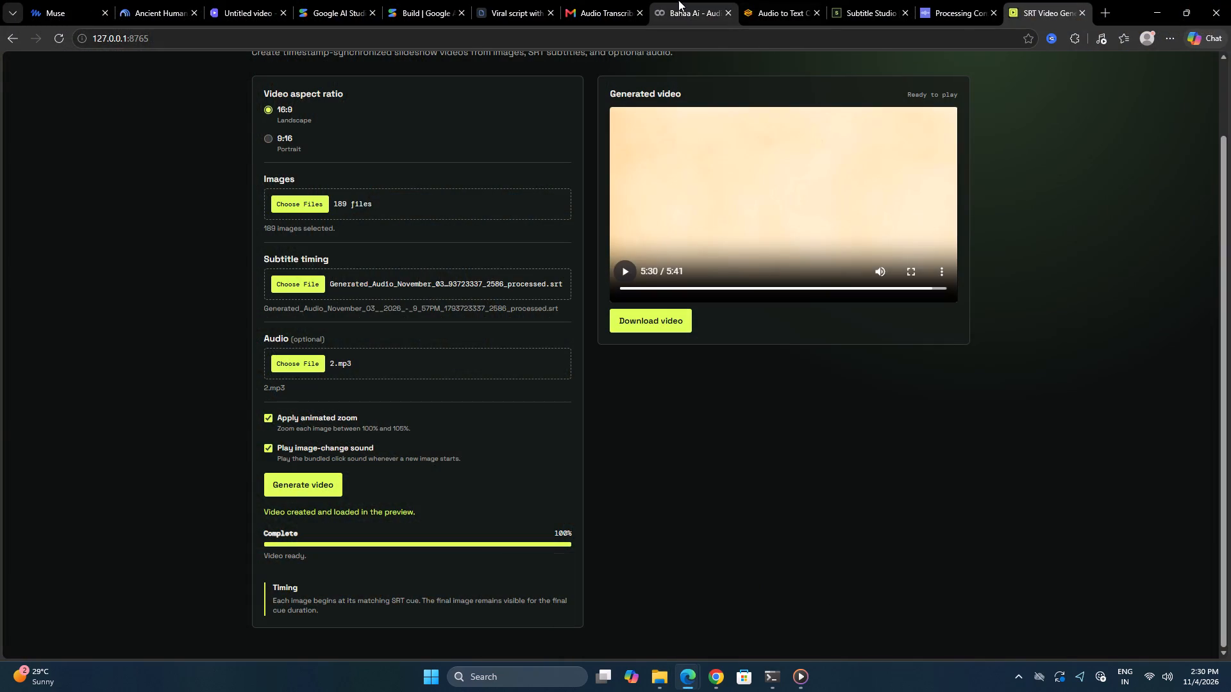
pyautogui.click(678, 0)
pyautogui.scroll(-4, 389, 513)
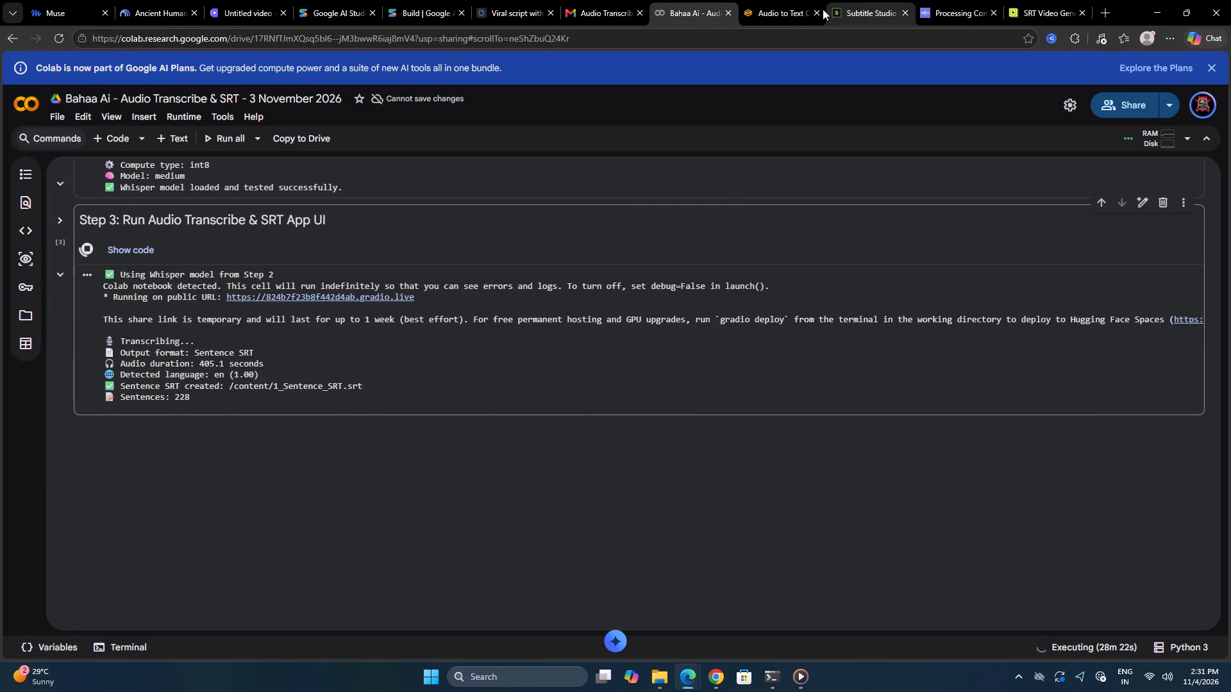
# Review the Sentence SRT preview of 1.mp3 in the Audio to Text Converter through to its last subtitles.
pyautogui.click(774, 11)
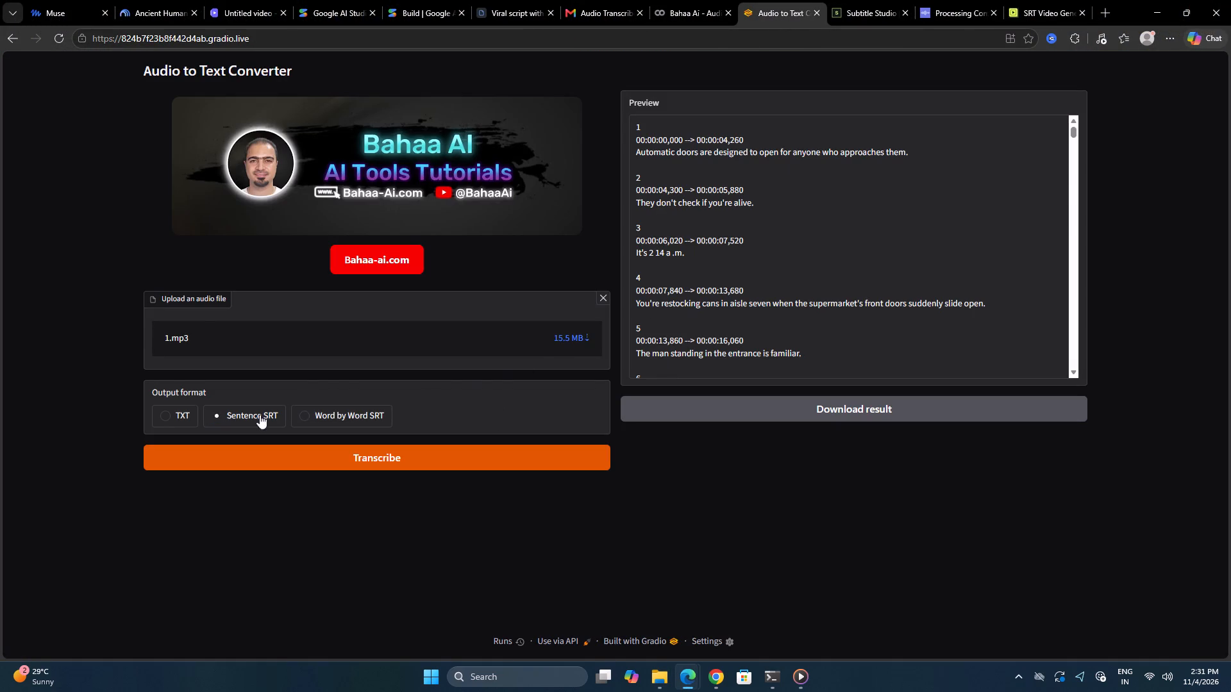
pyautogui.scroll(-7, 800, 321)
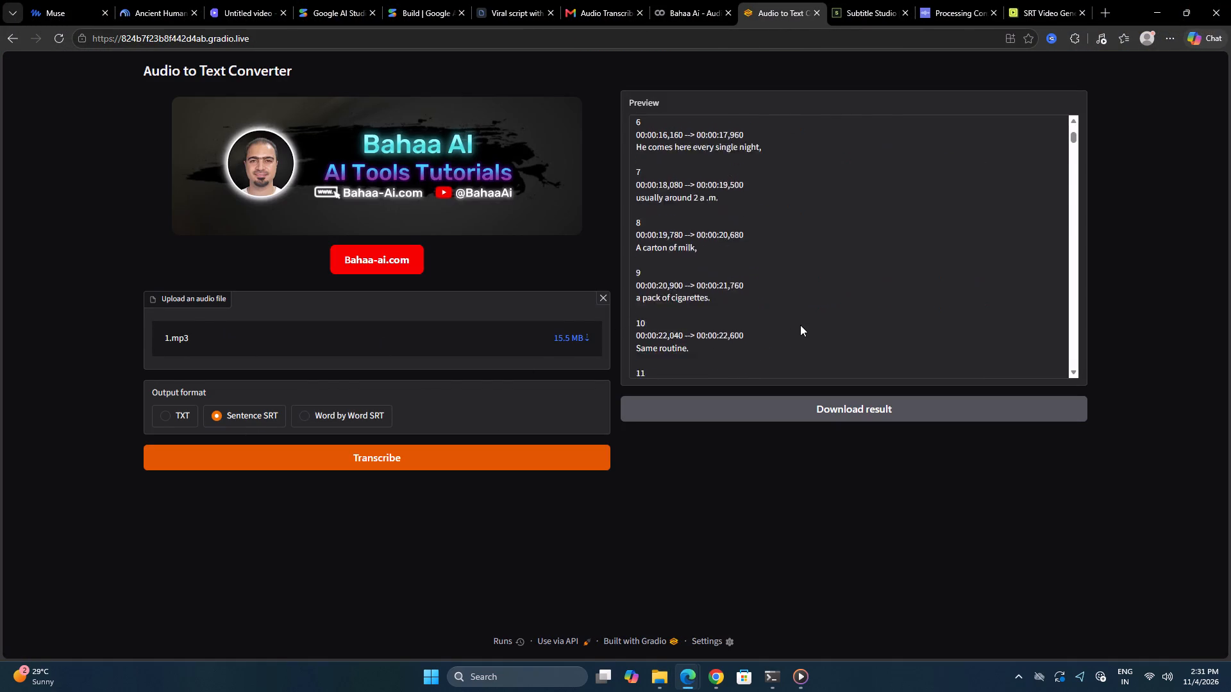
pyautogui.scroll(-12, 800, 325)
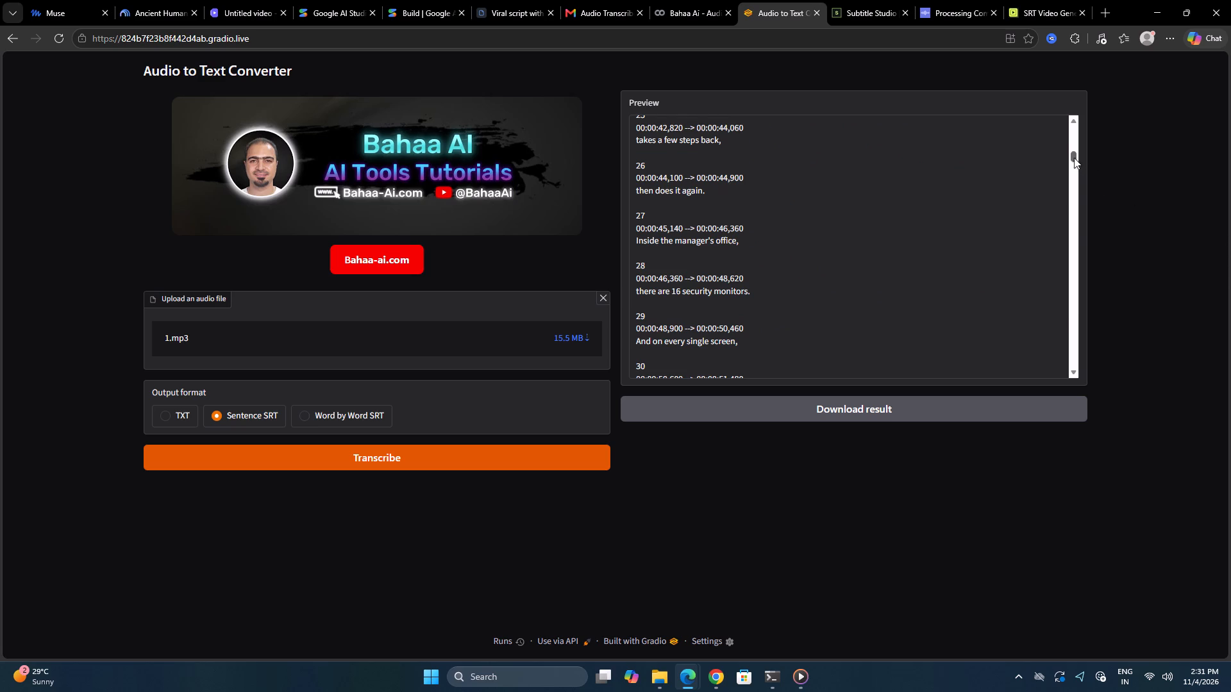
pyautogui.moveTo(1073, 158); pyautogui.dragTo(1093, 386)
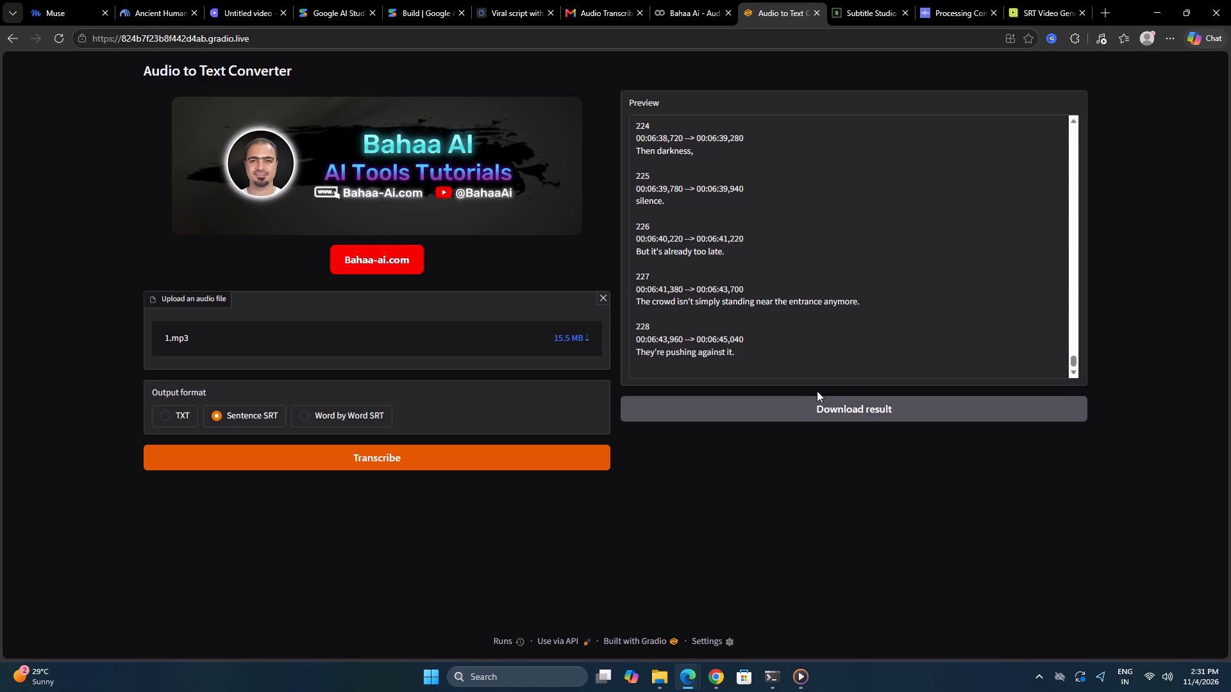
pyautogui.scroll(1, 828, 367)
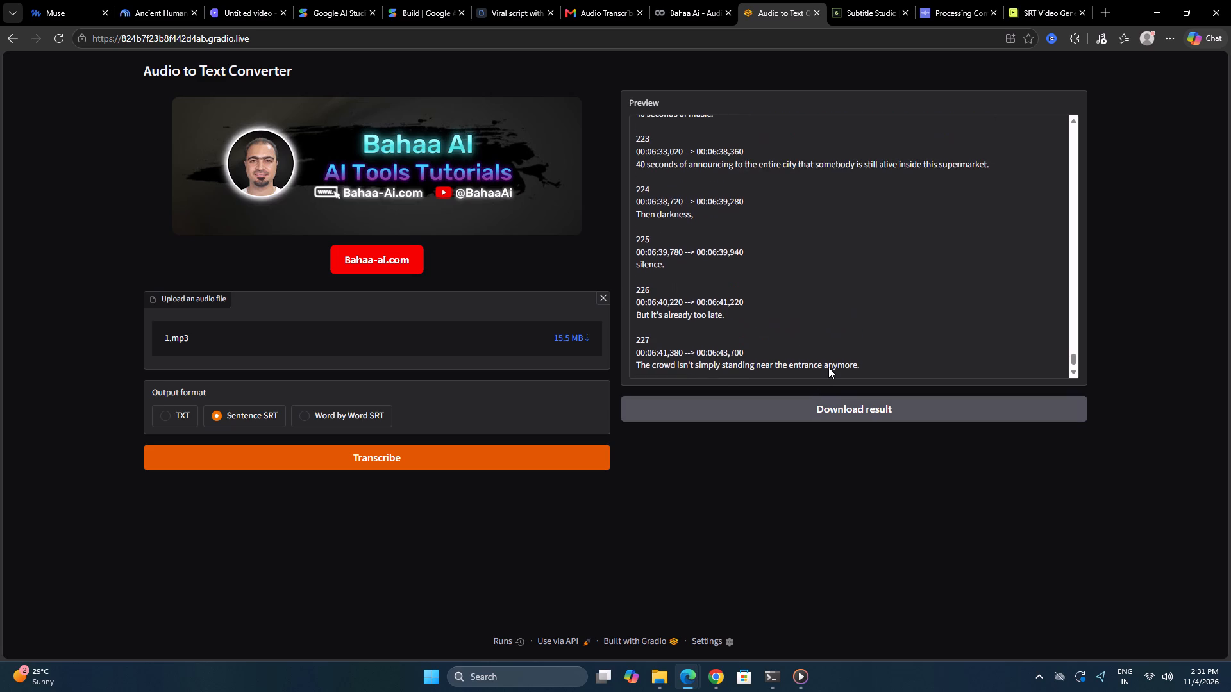
pyautogui.scroll(-3, 828, 367)
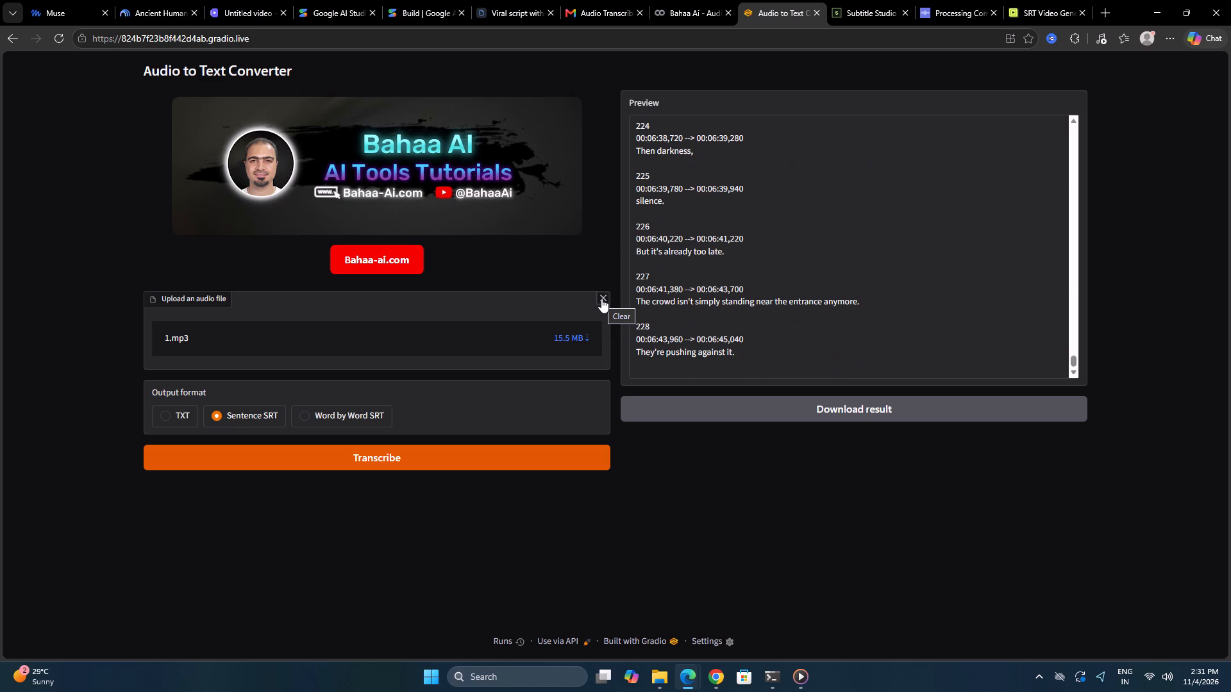
# Replace 1.mp3 with audio file 2 from Downloads and start its transcription in Sentence SRT format.
pyautogui.click(601, 299)
pyautogui.click(386, 360)
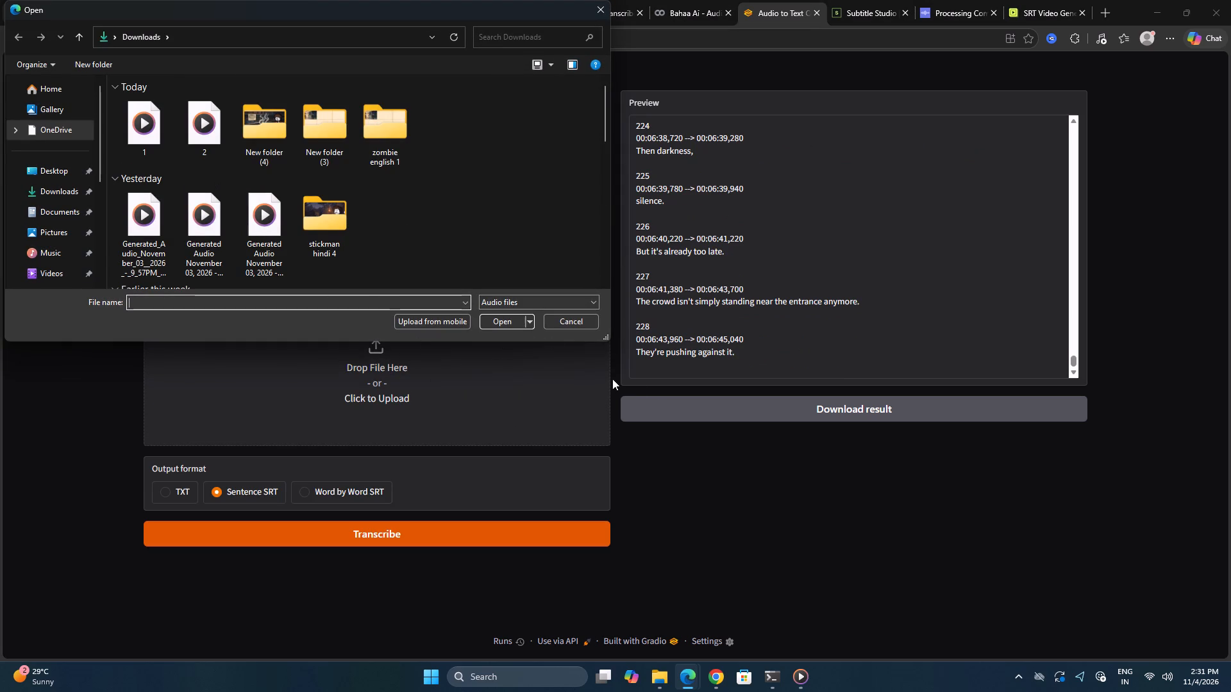
pyautogui.click(192, 129)
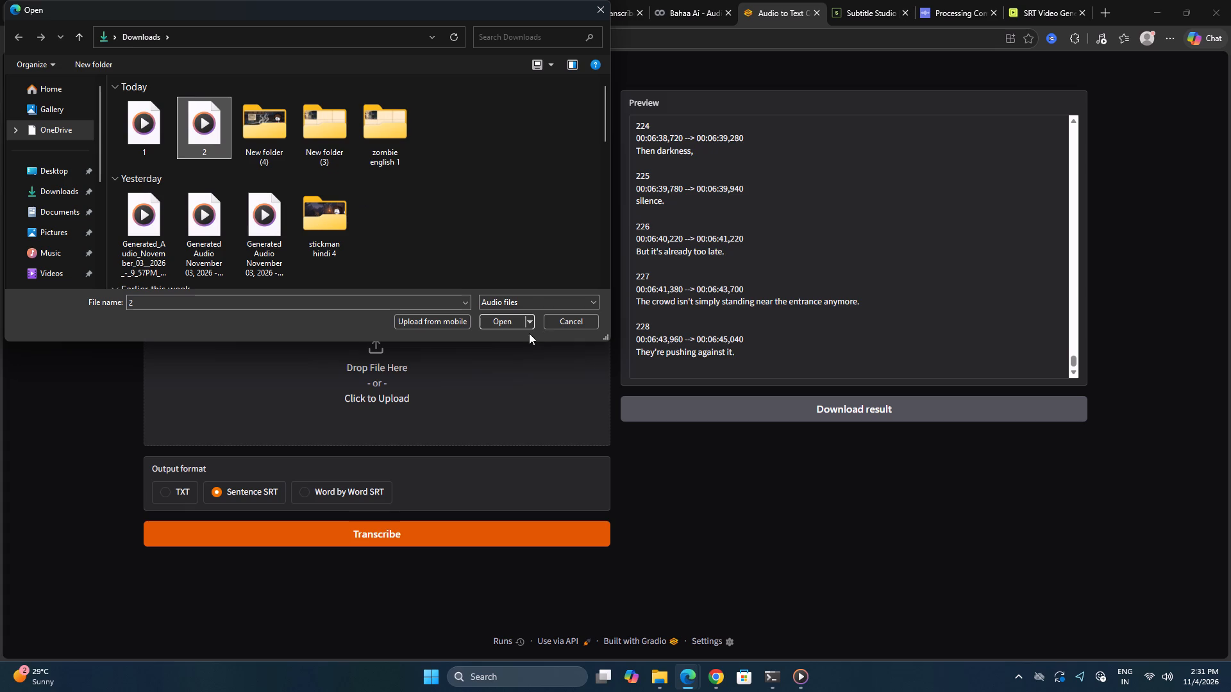
pyautogui.click(503, 321)
pyautogui.click(378, 481)
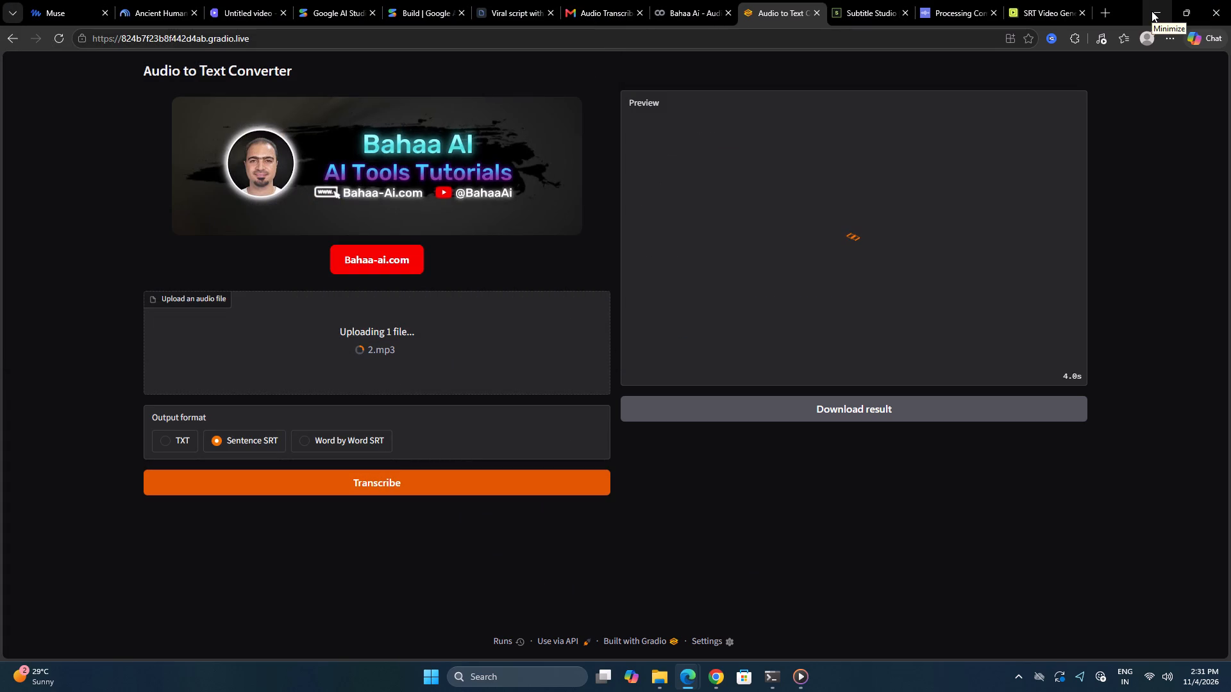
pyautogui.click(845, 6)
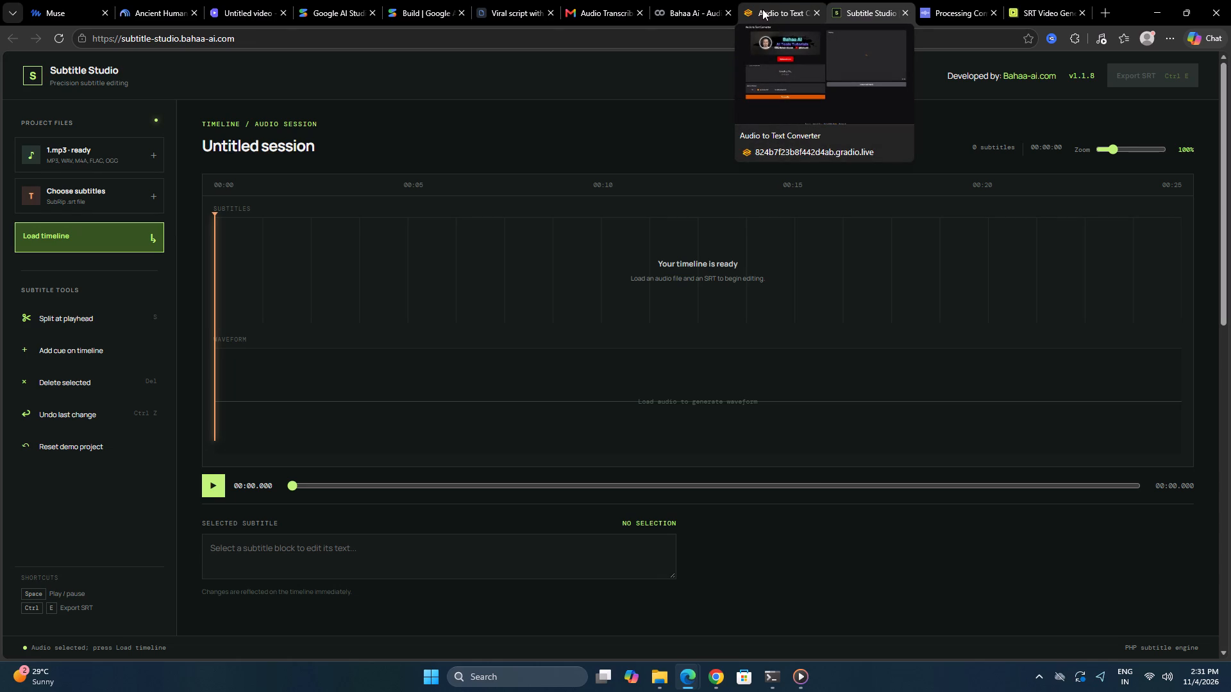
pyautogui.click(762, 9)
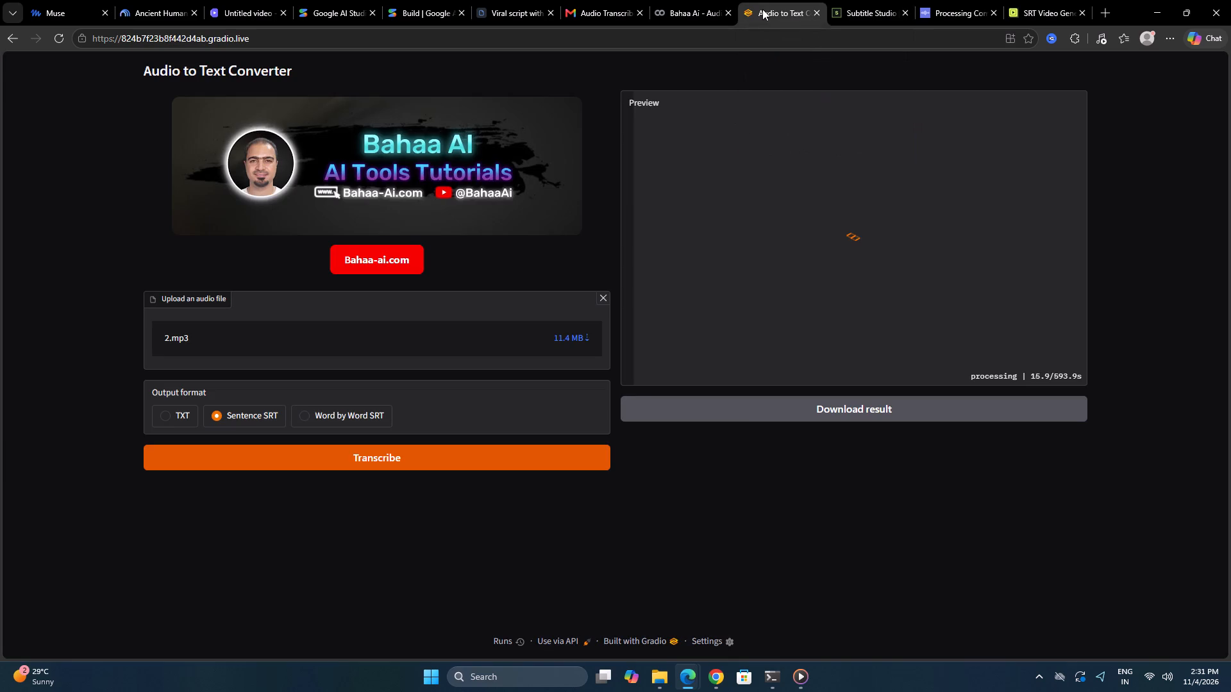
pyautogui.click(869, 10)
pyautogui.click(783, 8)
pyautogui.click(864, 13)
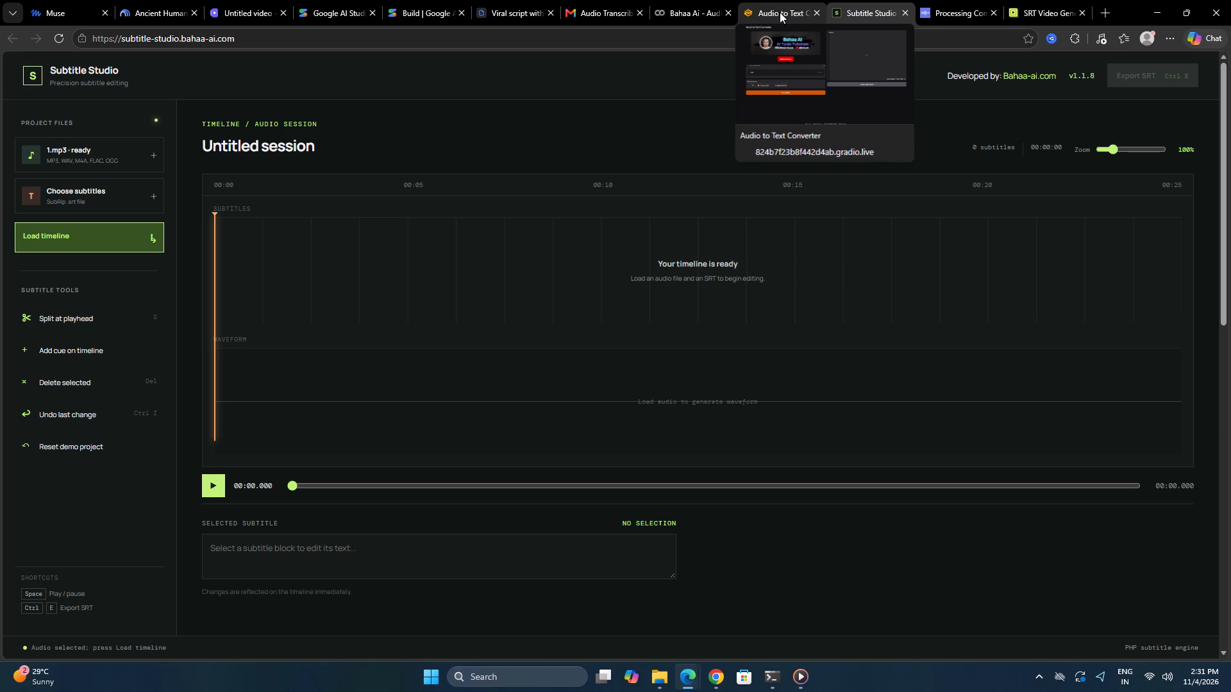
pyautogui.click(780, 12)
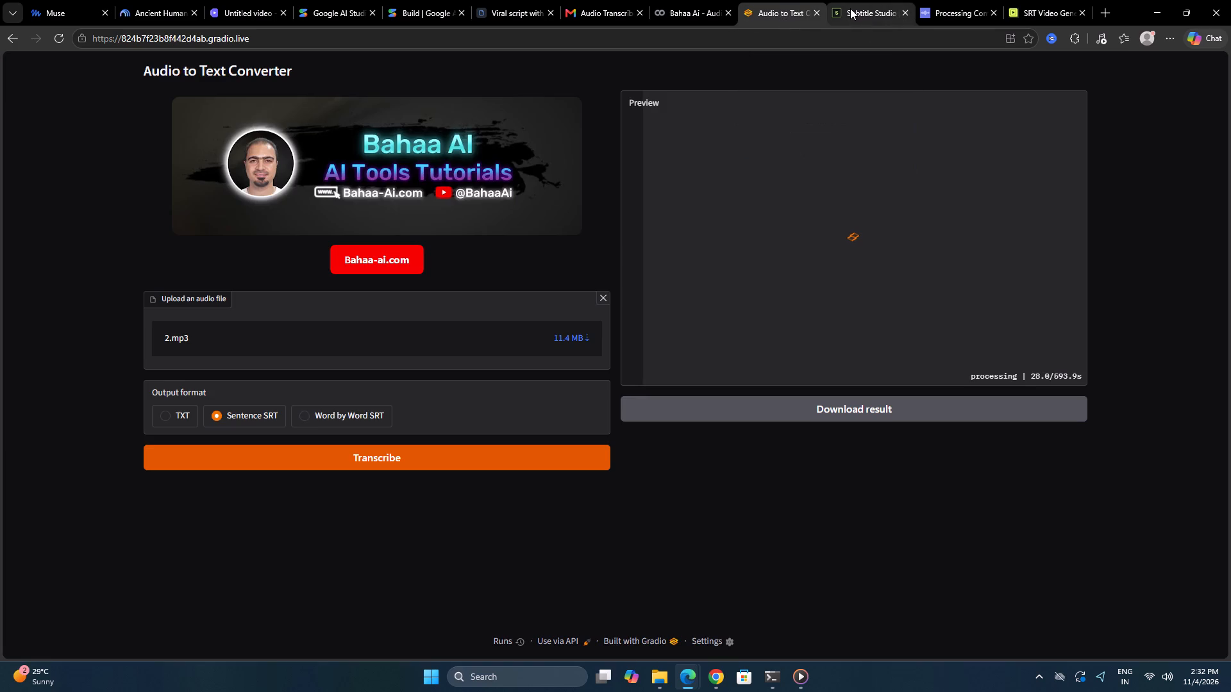
# In Subtitle Studio, replace the project's audio file 1.mp3 with audio file 2 from Downloads.
pyautogui.click(850, 9)
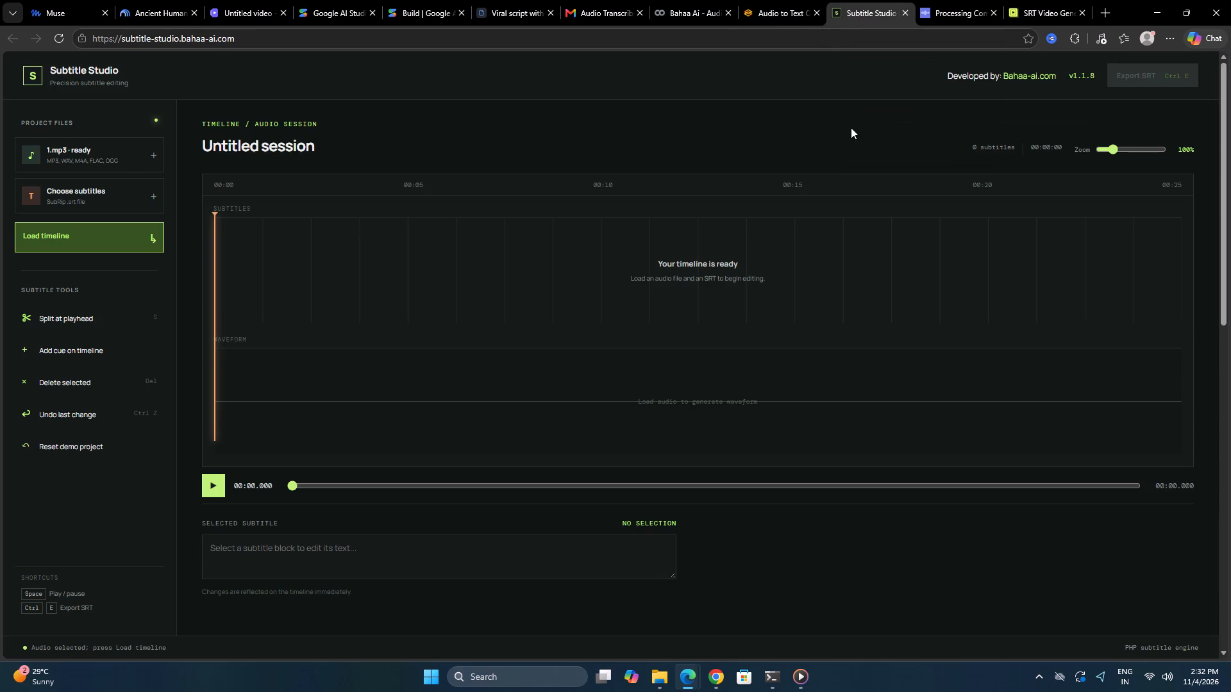
pyautogui.click(93, 149)
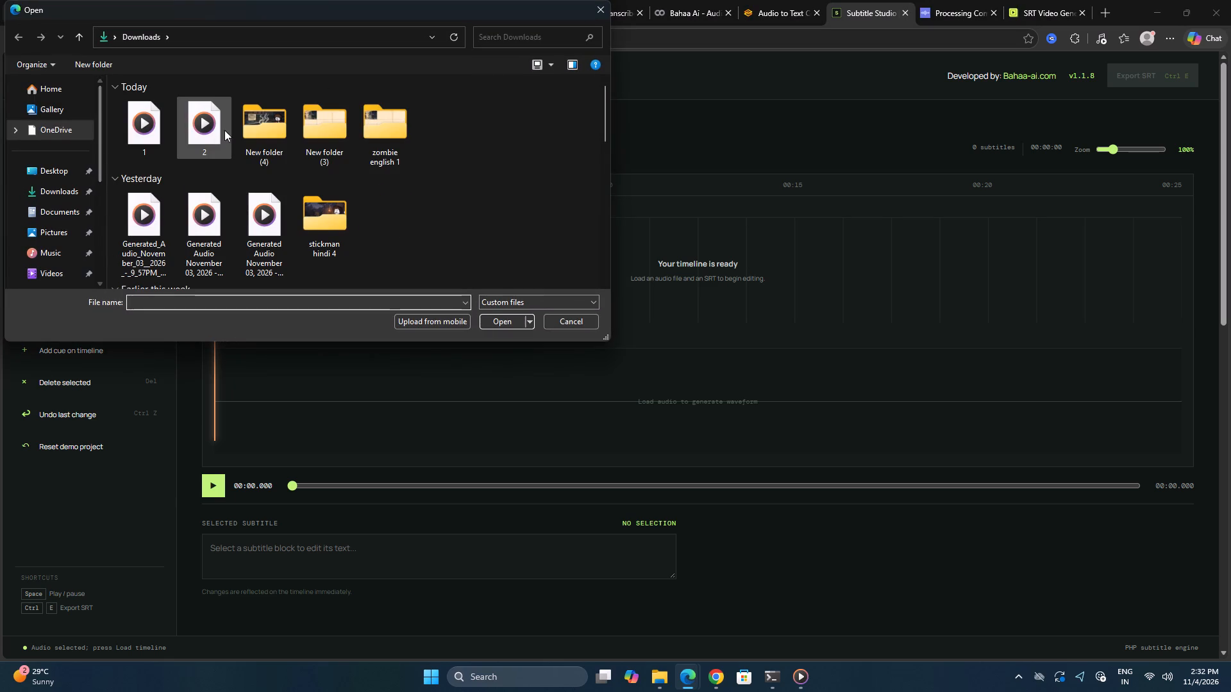
pyautogui.click(224, 129)
pyautogui.click(497, 326)
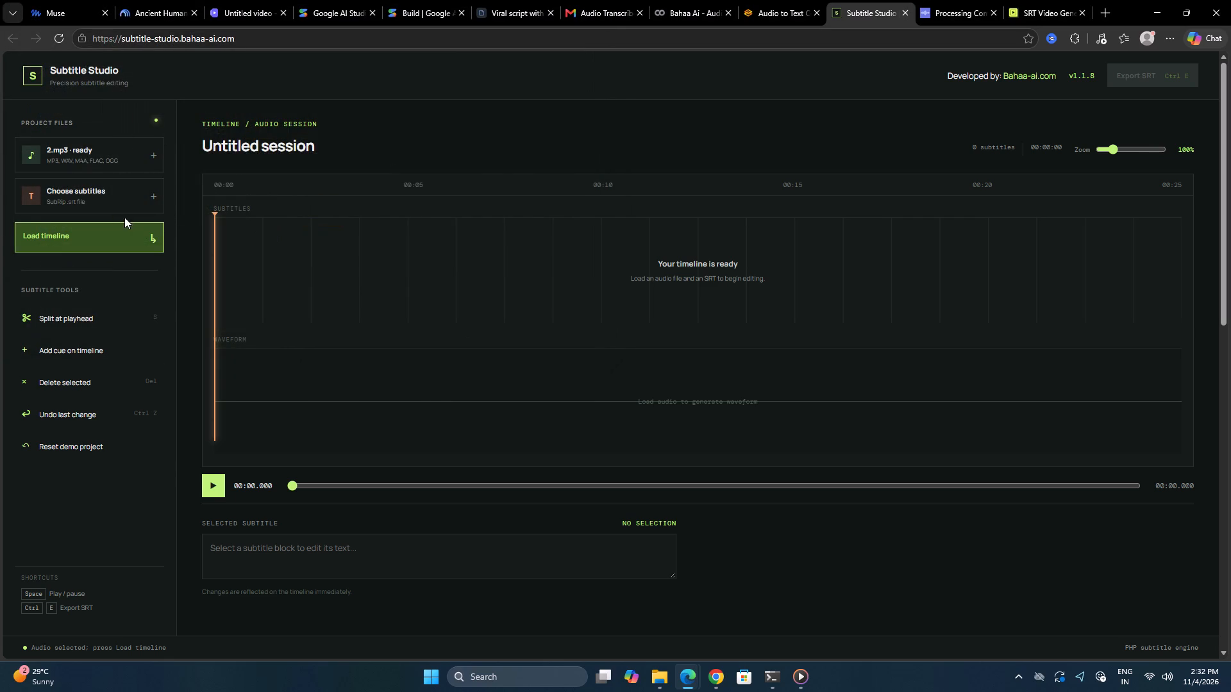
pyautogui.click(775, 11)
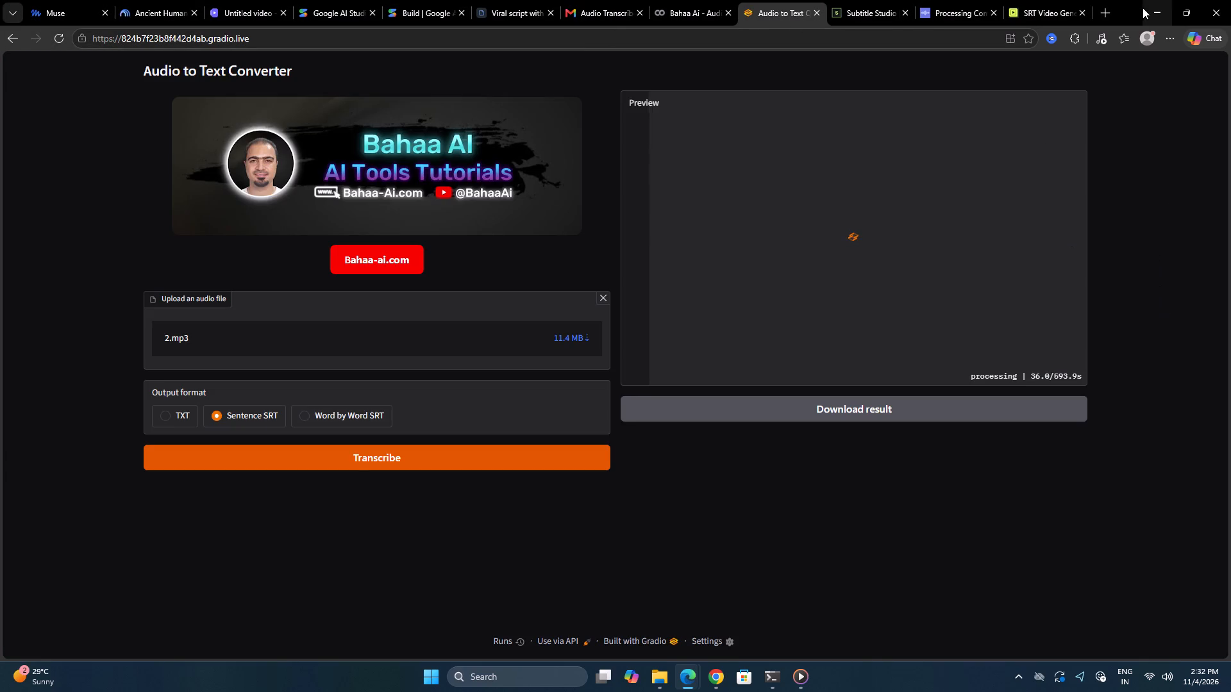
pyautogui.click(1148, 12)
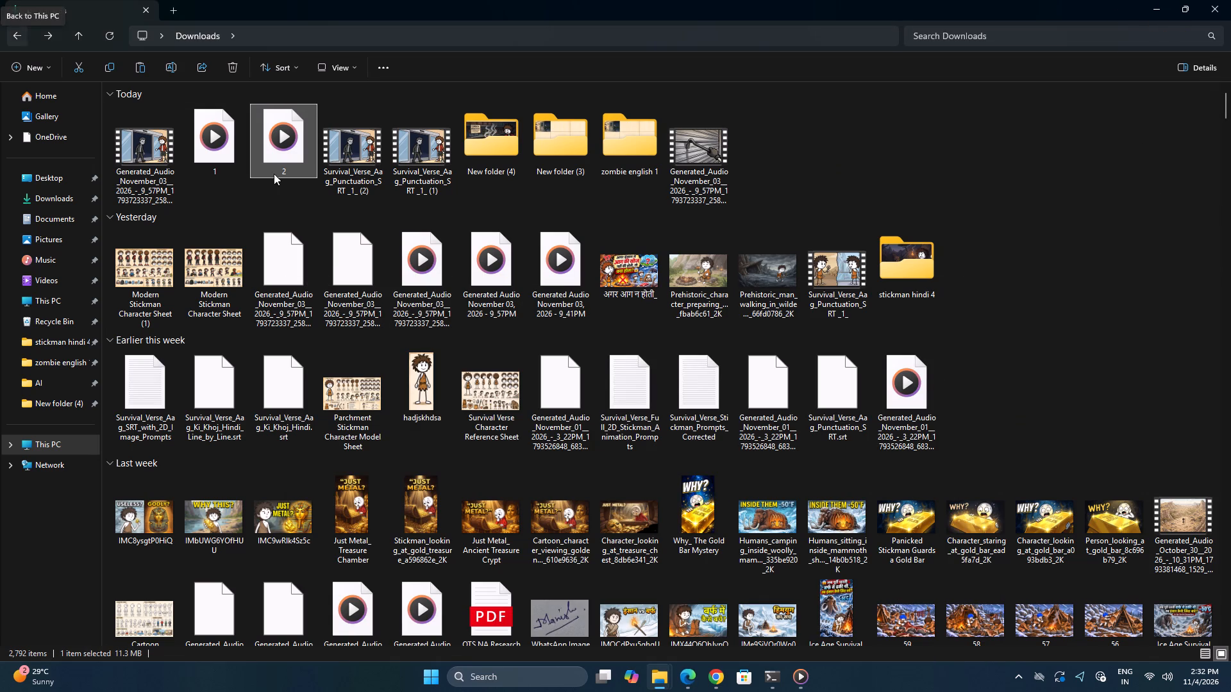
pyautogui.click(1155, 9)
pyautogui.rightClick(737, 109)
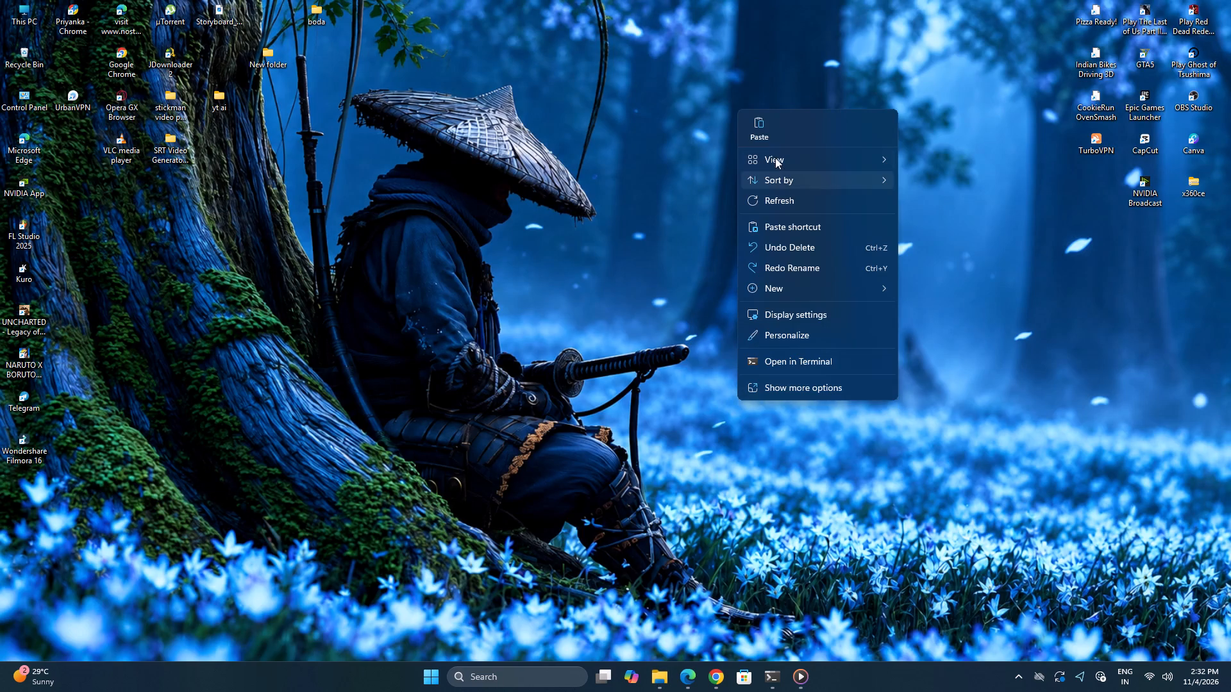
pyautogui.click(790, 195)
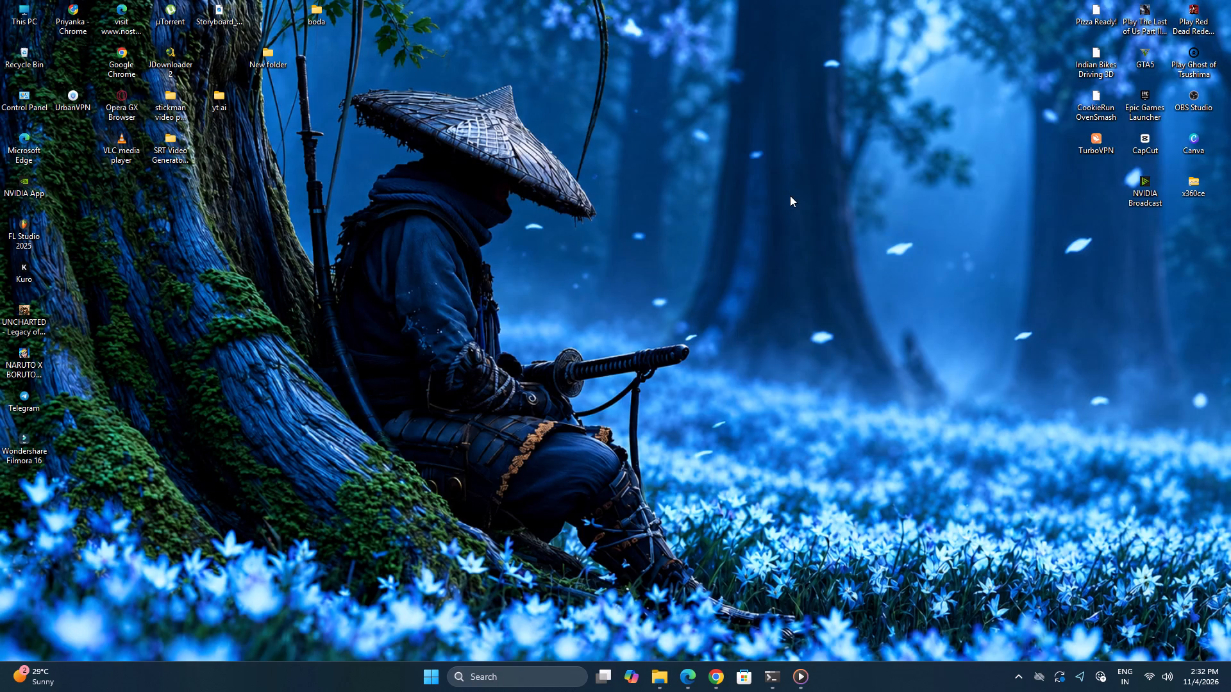
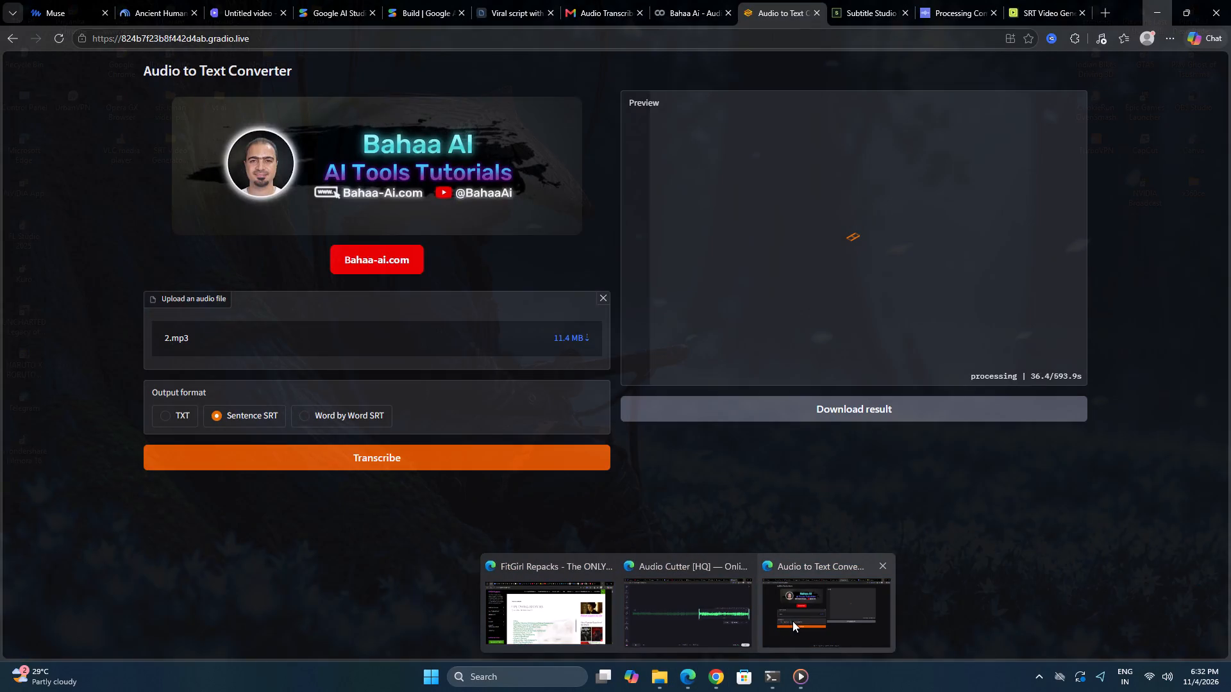
# Return to the Audio to Text Converter, check the Sentence SRT preview of 2.mp3 from first to last subtitle, and download the result.
pyautogui.click(794, 621)
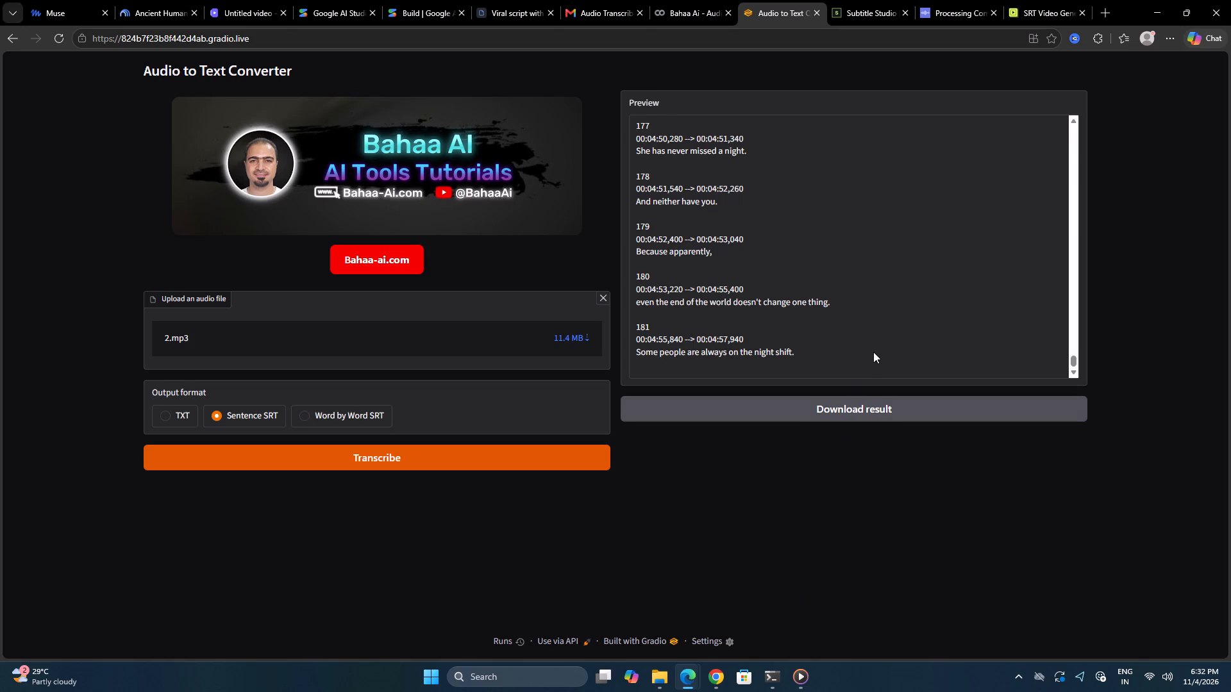
pyautogui.scroll(4, 875, 349)
pyautogui.scroll(17, 872, 348)
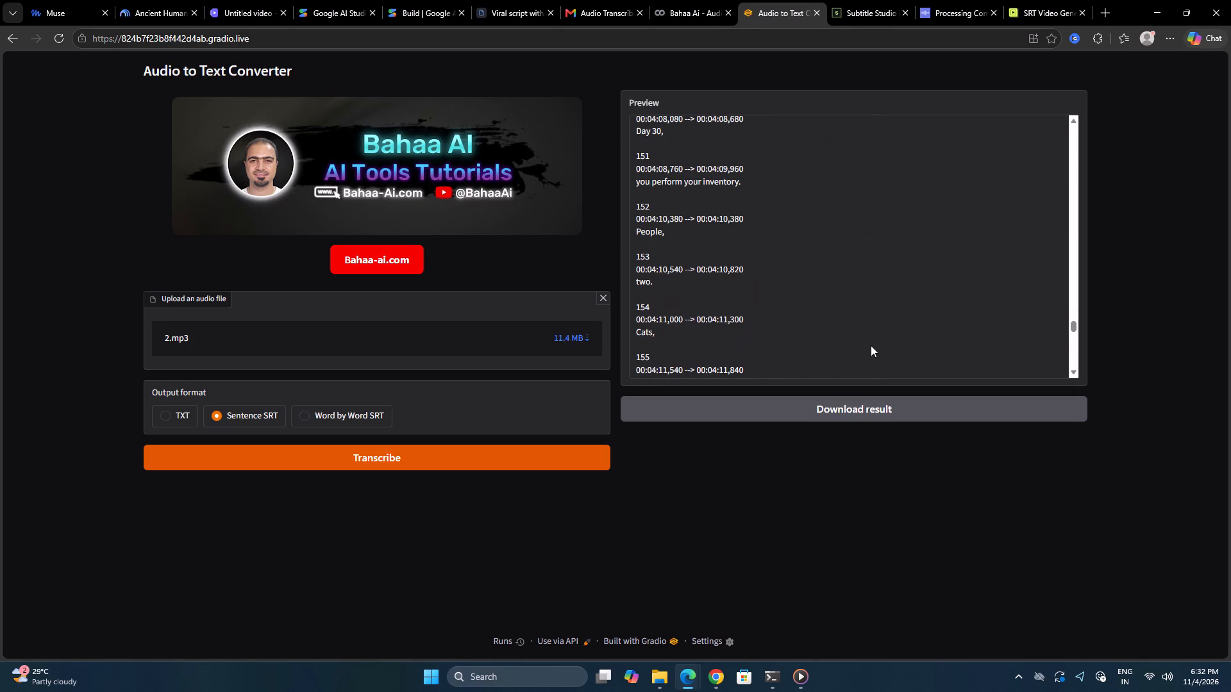
pyautogui.moveTo(1070, 327); pyautogui.dragTo(1075, 376)
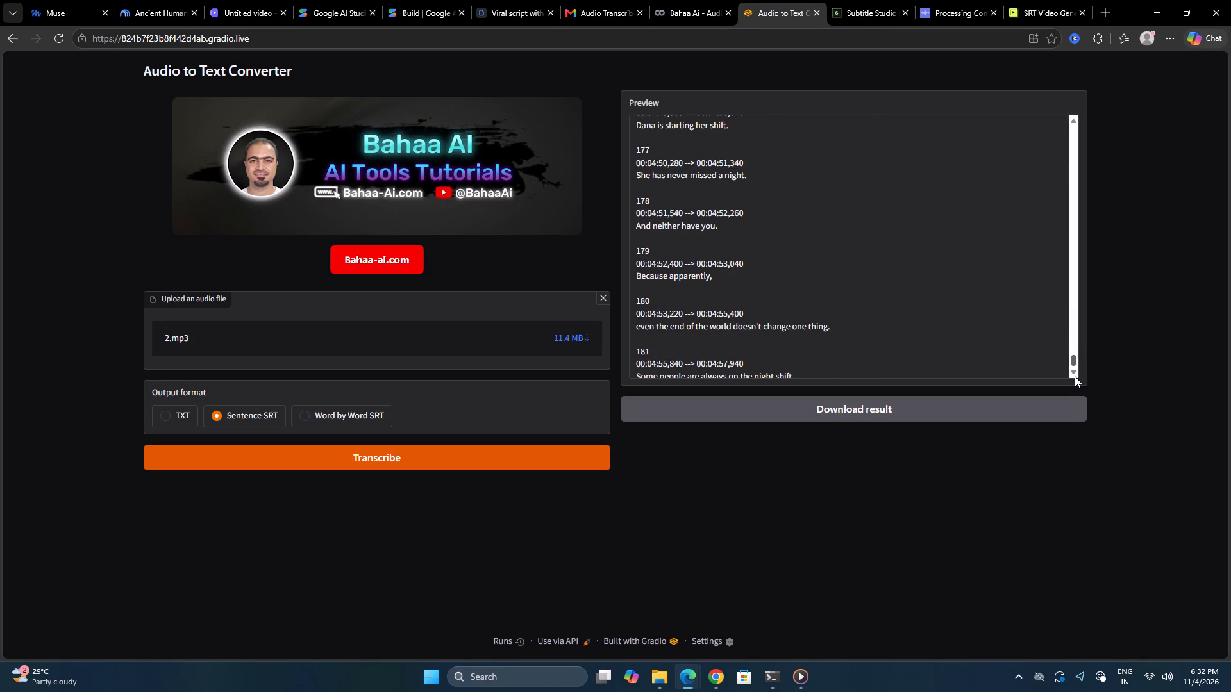
pyautogui.moveTo(1075, 376); pyautogui.dragTo(1079, 119)
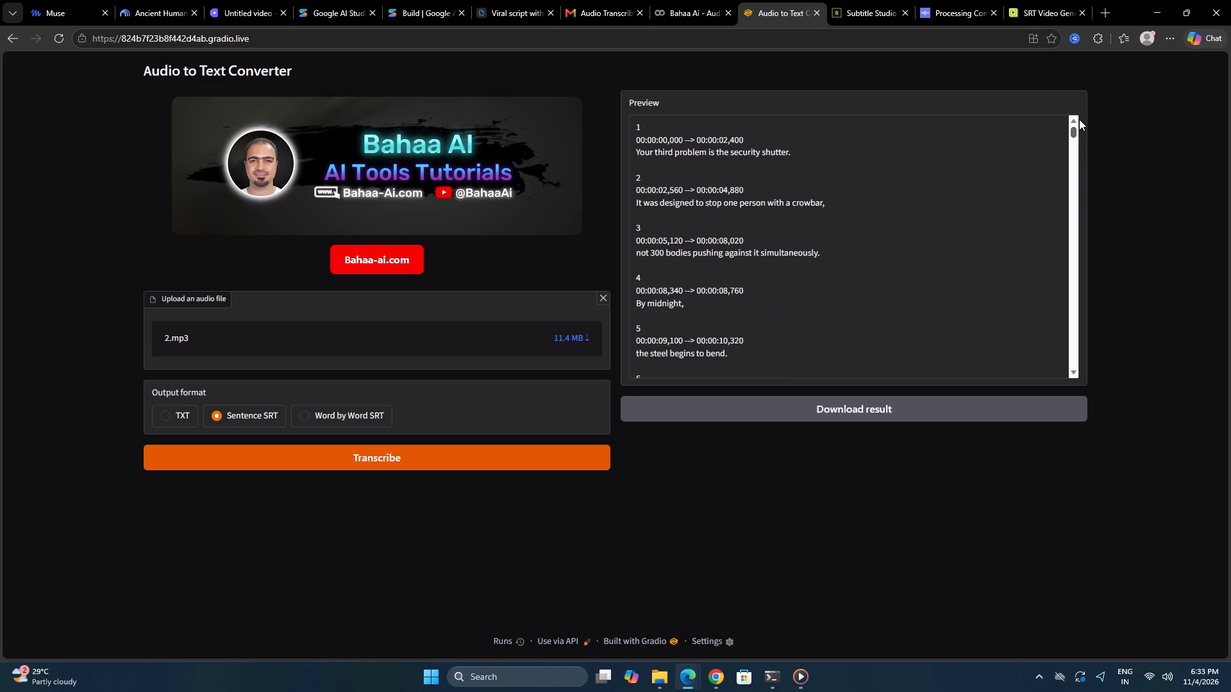
pyautogui.moveTo(1079, 119); pyautogui.dragTo(1044, 397)
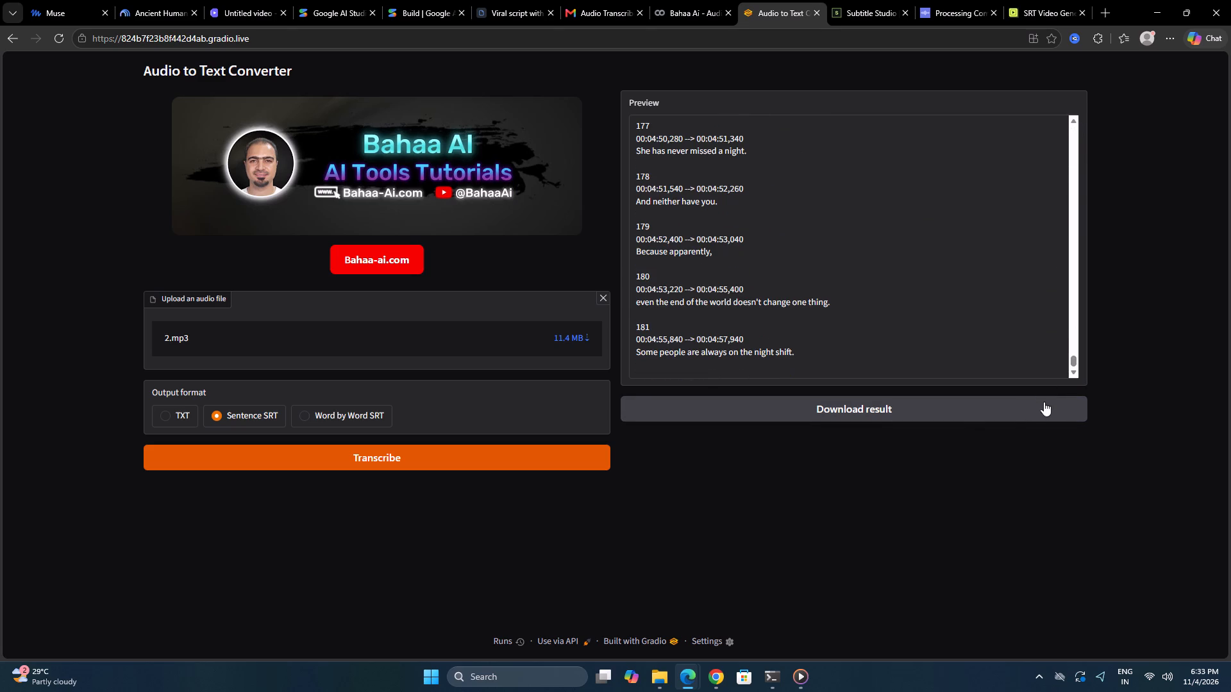
pyautogui.click(887, 405)
pyautogui.click(835, 509)
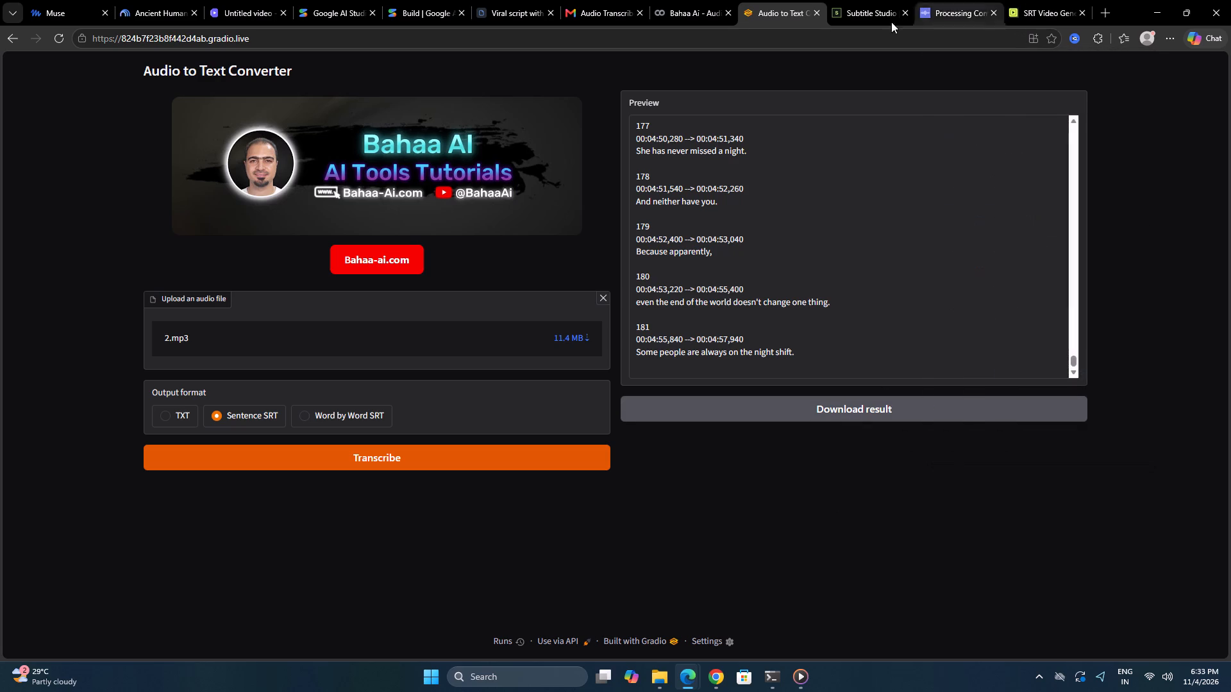
# In Subtitle Studio, add 2_Sentence_SRT.srt from Downloads as the subtitles for 2.mp3 and load the timeline.
pyautogui.click(855, 4)
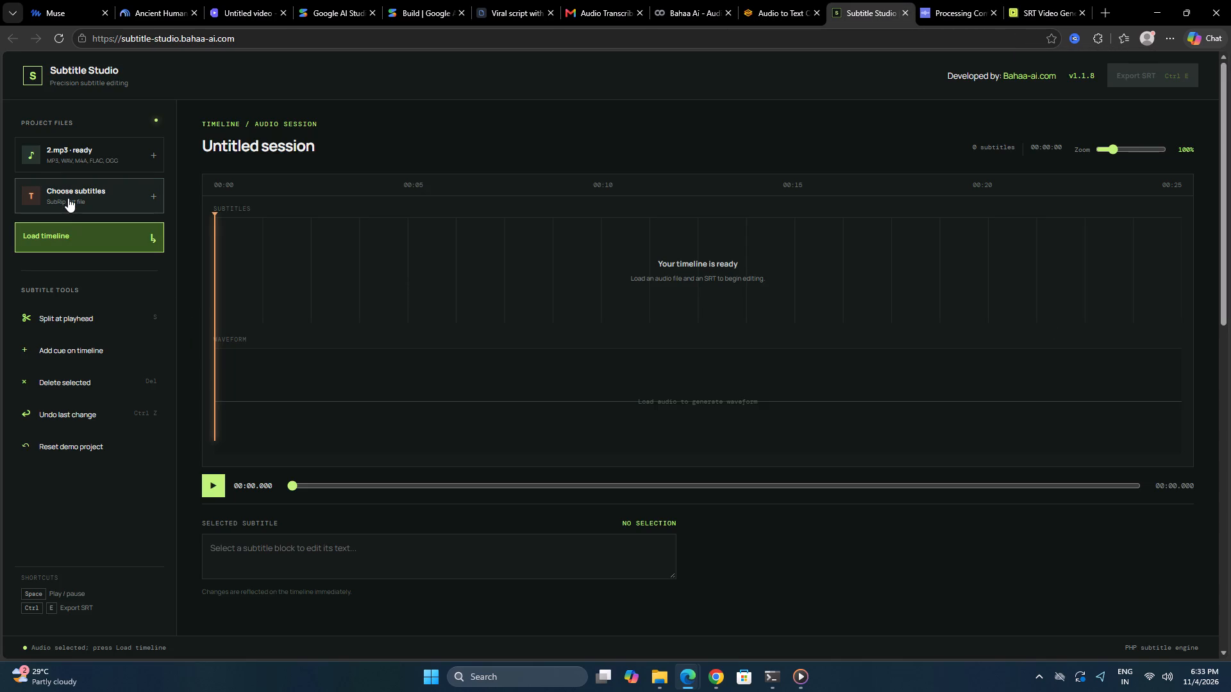
pyautogui.click(68, 198)
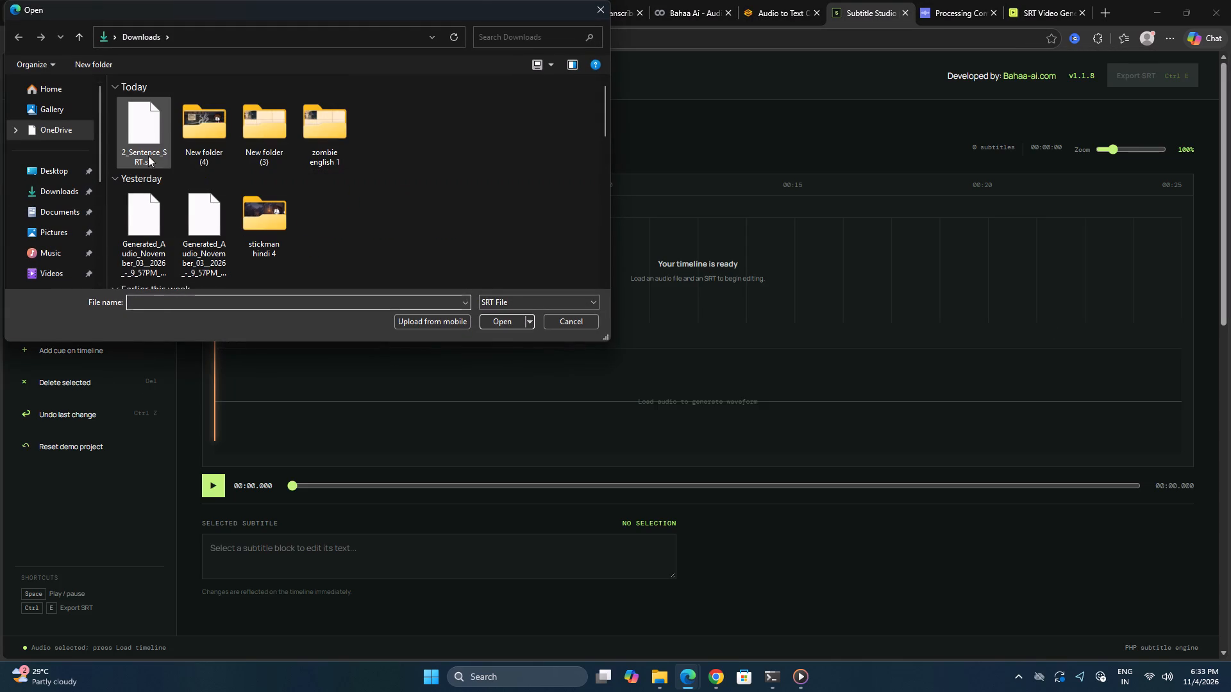
pyautogui.click(140, 137)
pyautogui.click(501, 323)
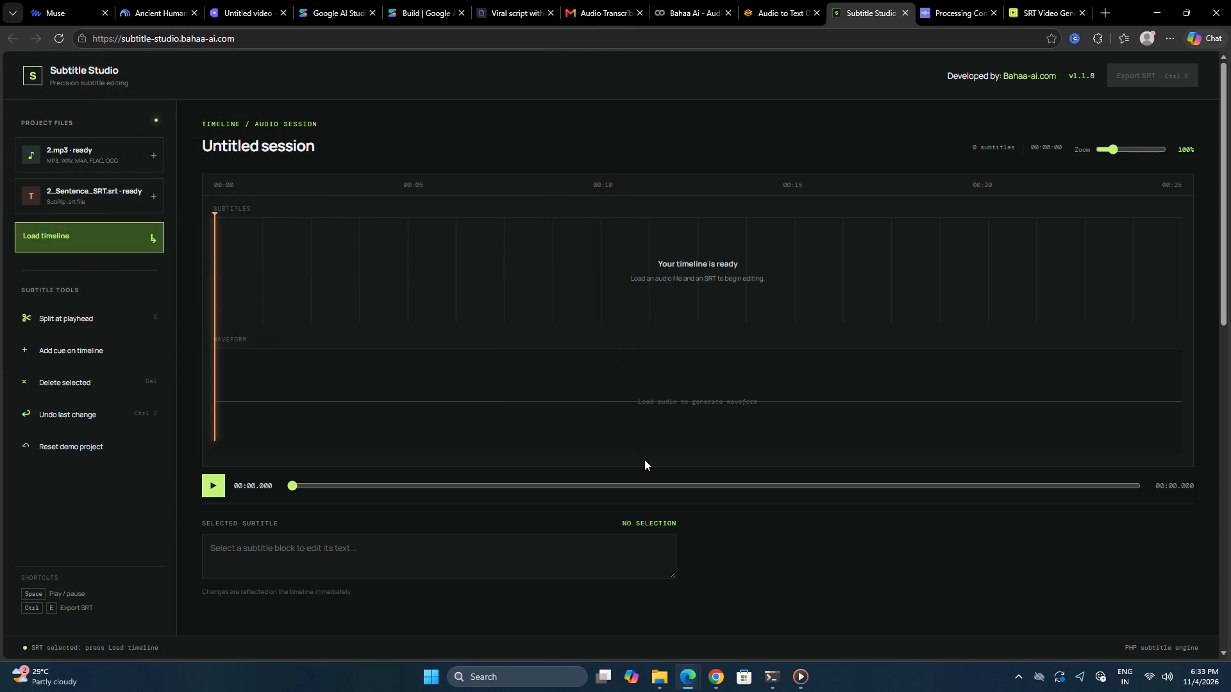
pyautogui.click(88, 234)
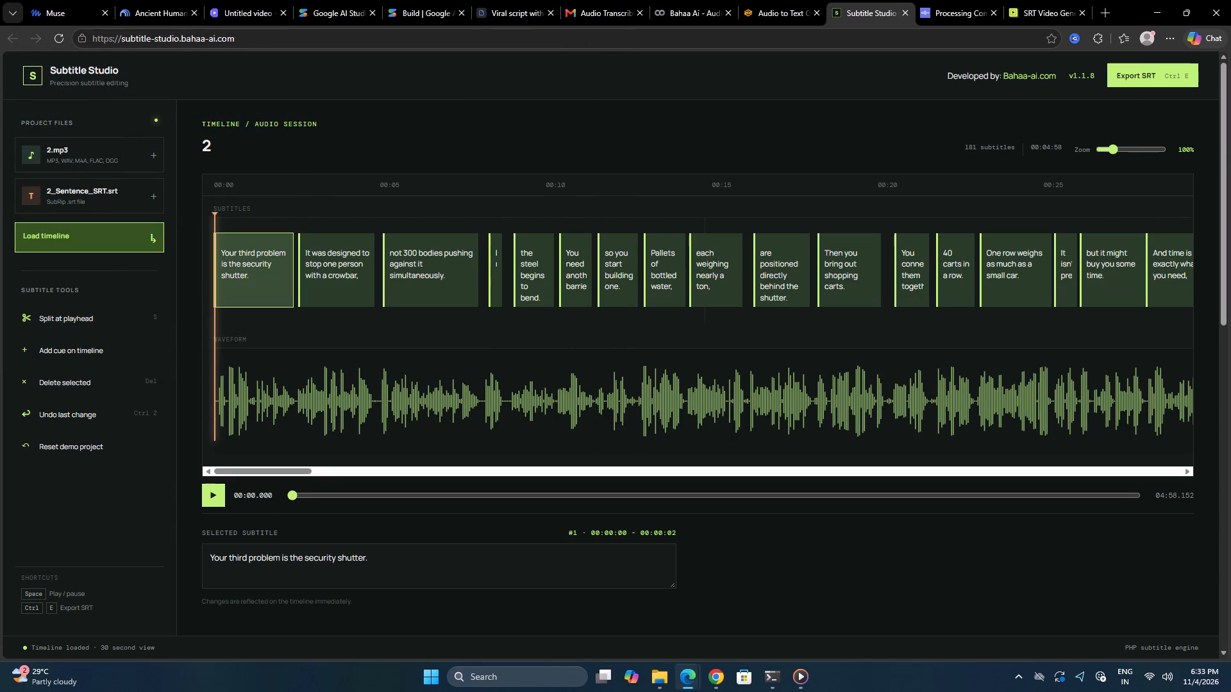
# Export the loaded subtitles of session 2 as an SRT file.
pyautogui.click(1137, 77)
pyautogui.click(857, 120)
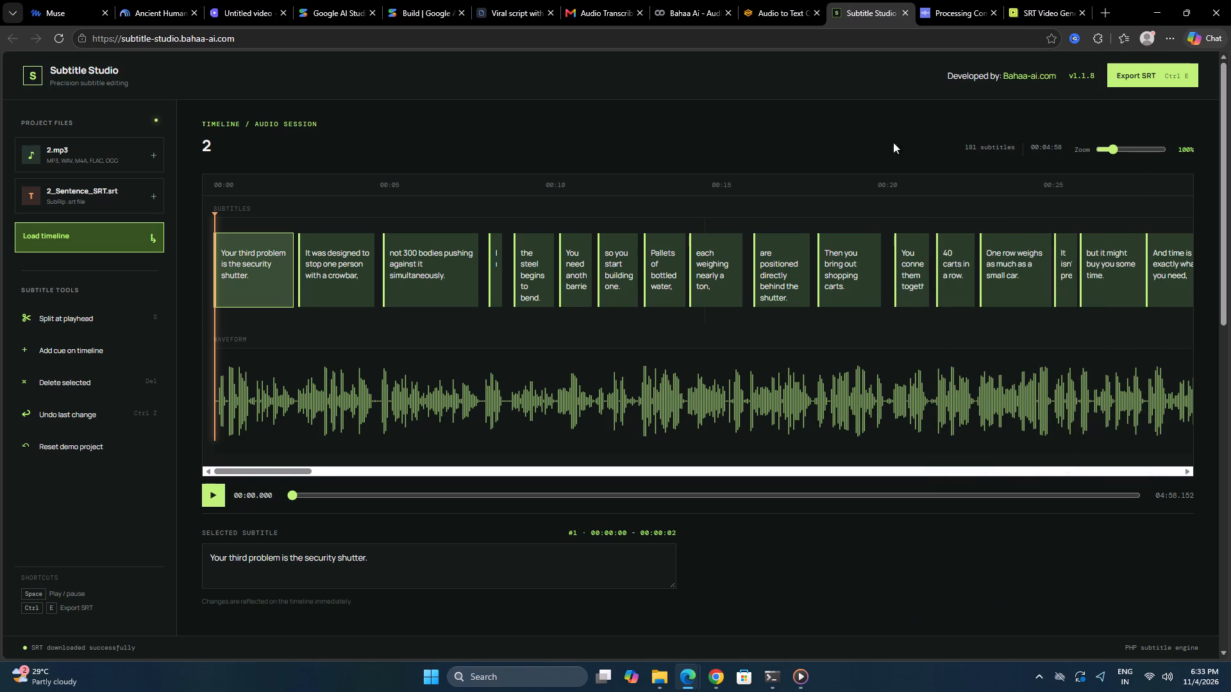
# In File Explorer, open the AI folder inside Downloads' New folder (3) and check the properties of all its images.
pyautogui.click(1160, 15)
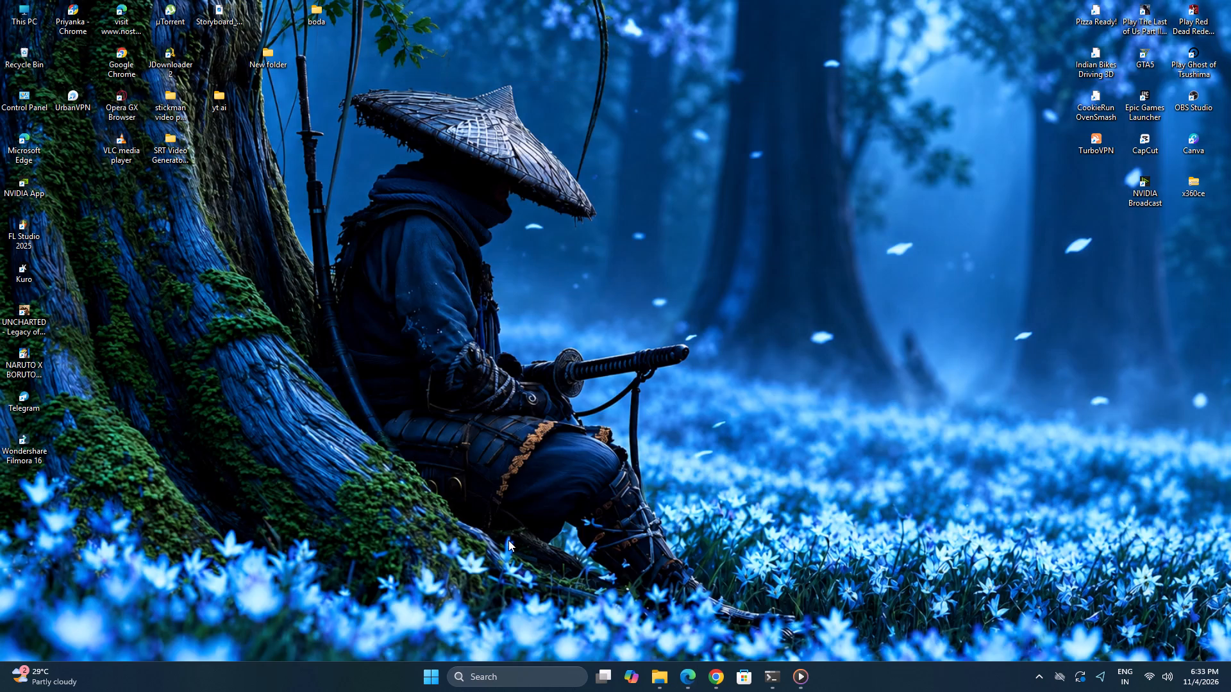
pyautogui.click(665, 672)
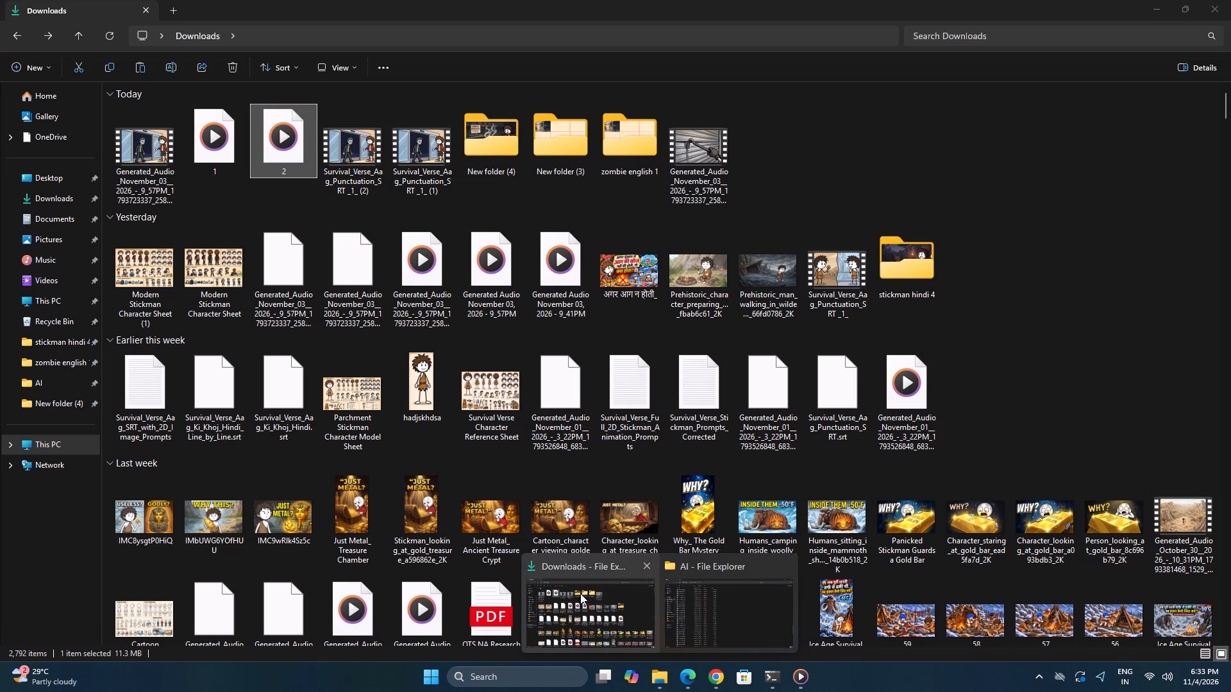
pyautogui.click(580, 607)
pyautogui.click(480, 172)
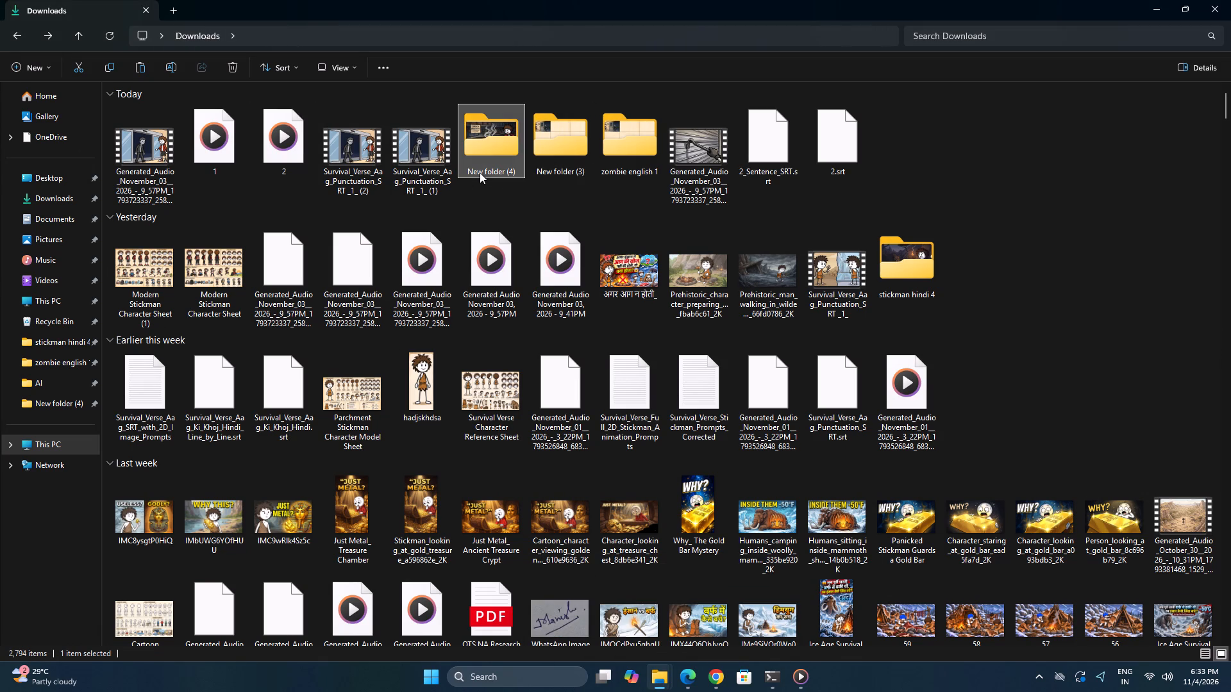
pyautogui.doubleClick(562, 169)
pyautogui.scroll(-6, 158, 254)
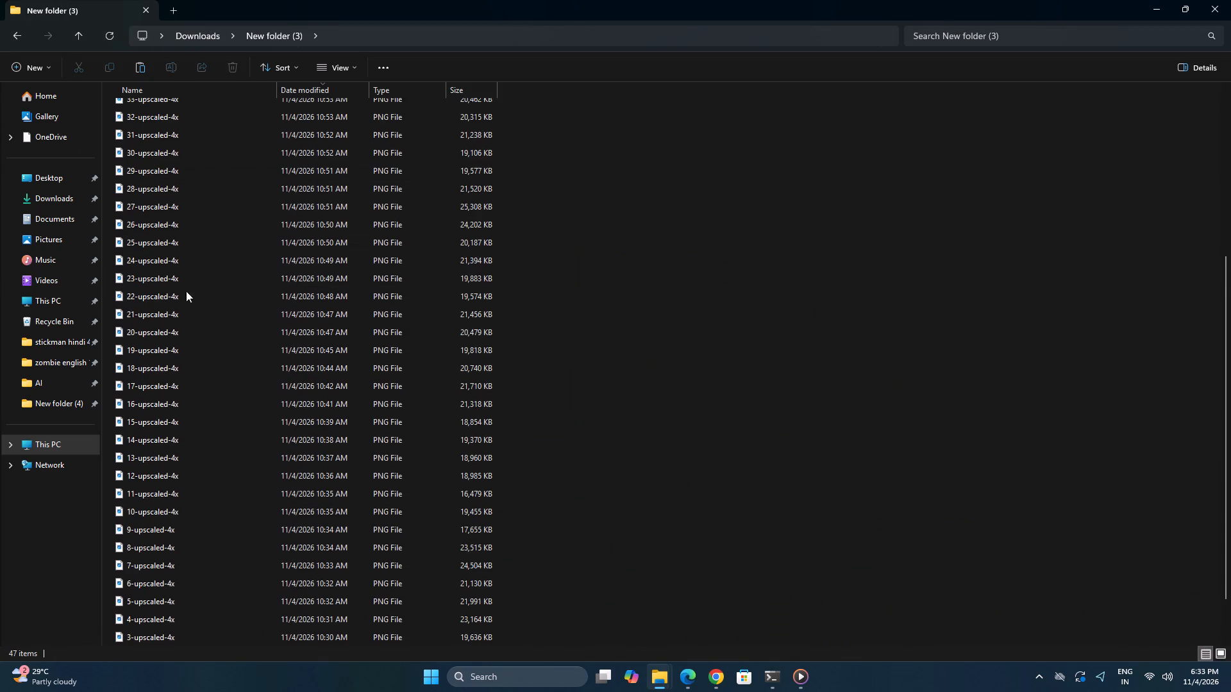
pyautogui.scroll(-9, 186, 291)
pyautogui.doubleClick(128, 631)
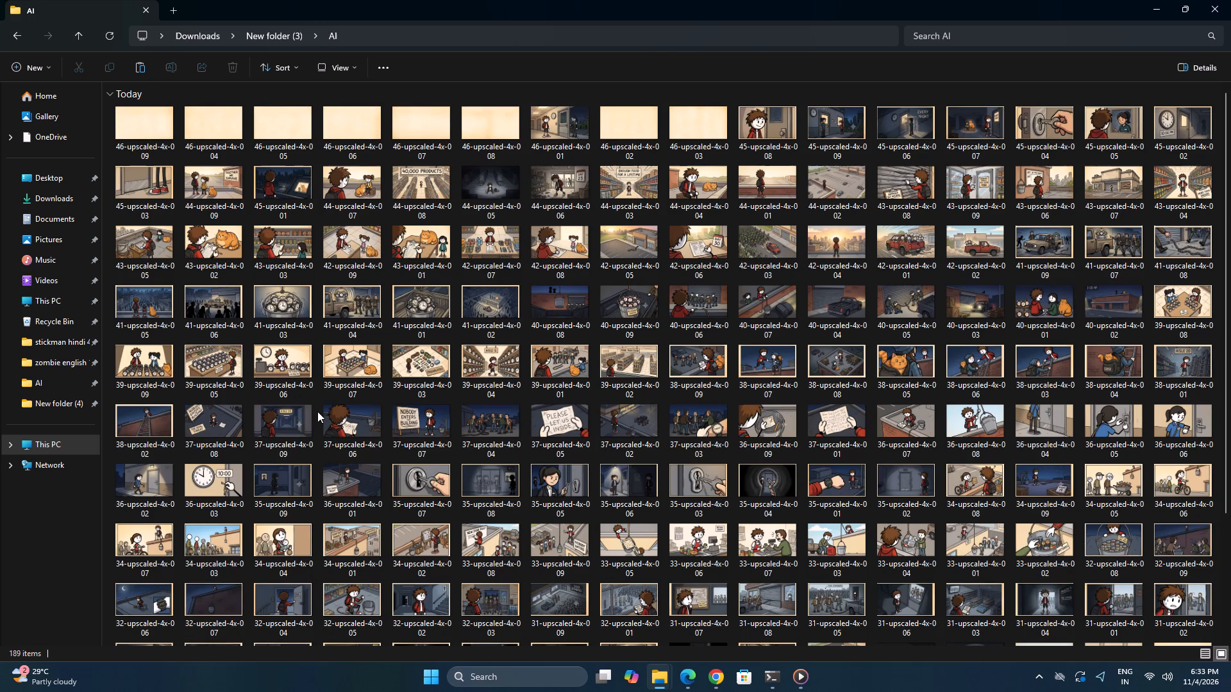
pyautogui.scroll(-8, 317, 411)
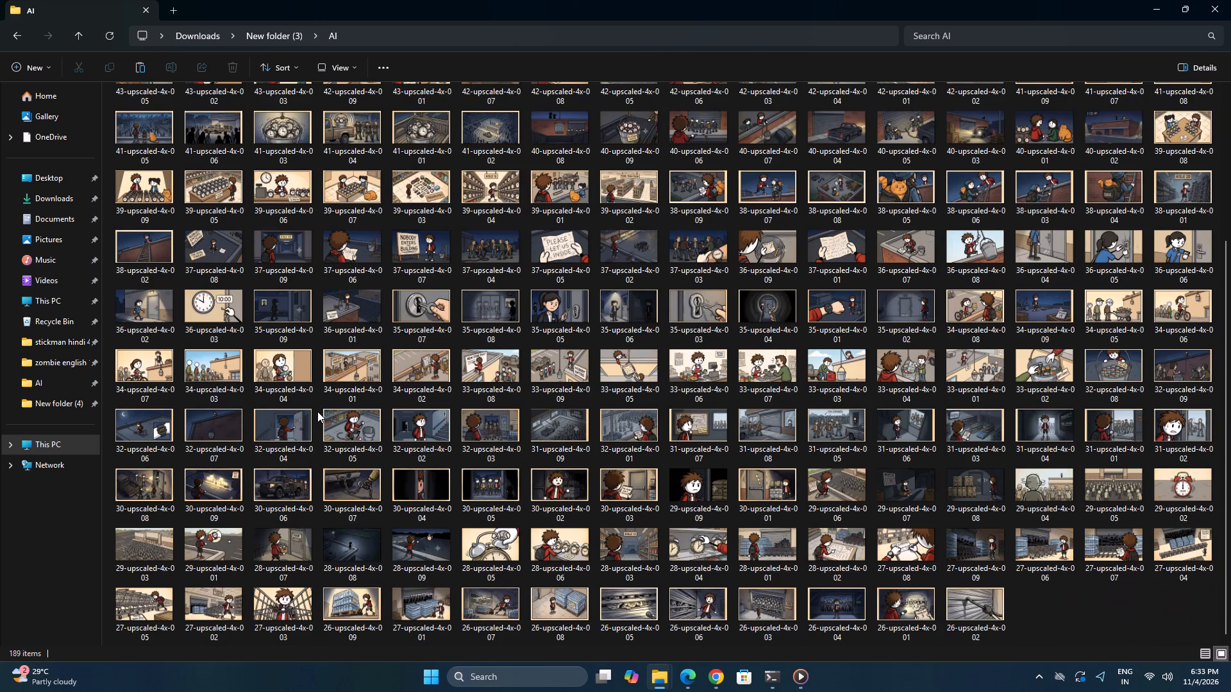
pyautogui.hotkey('ctrl', 'a')
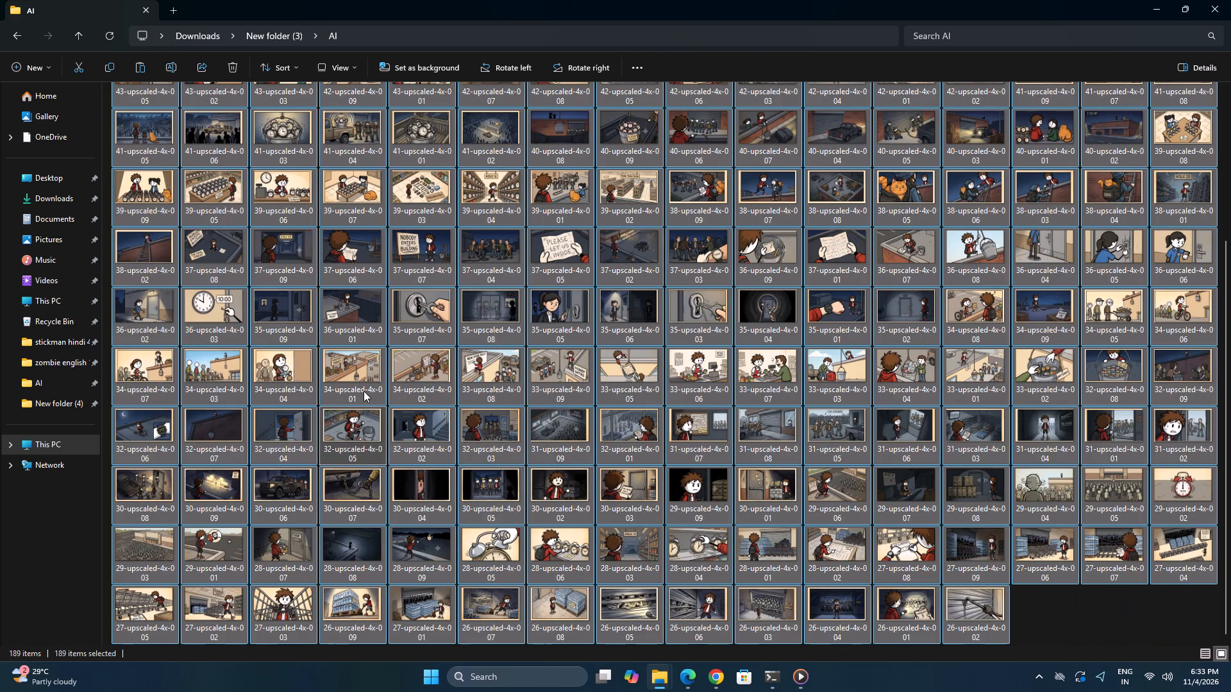
pyautogui.rightClick(404, 411)
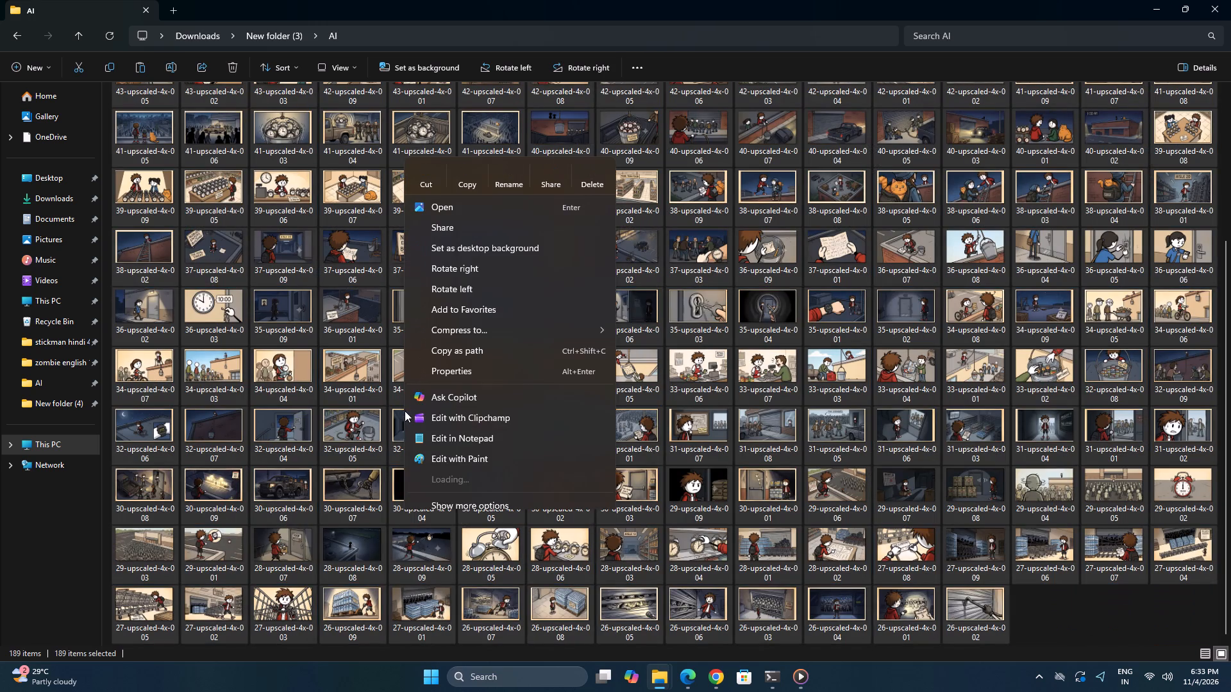
pyautogui.click(444, 371)
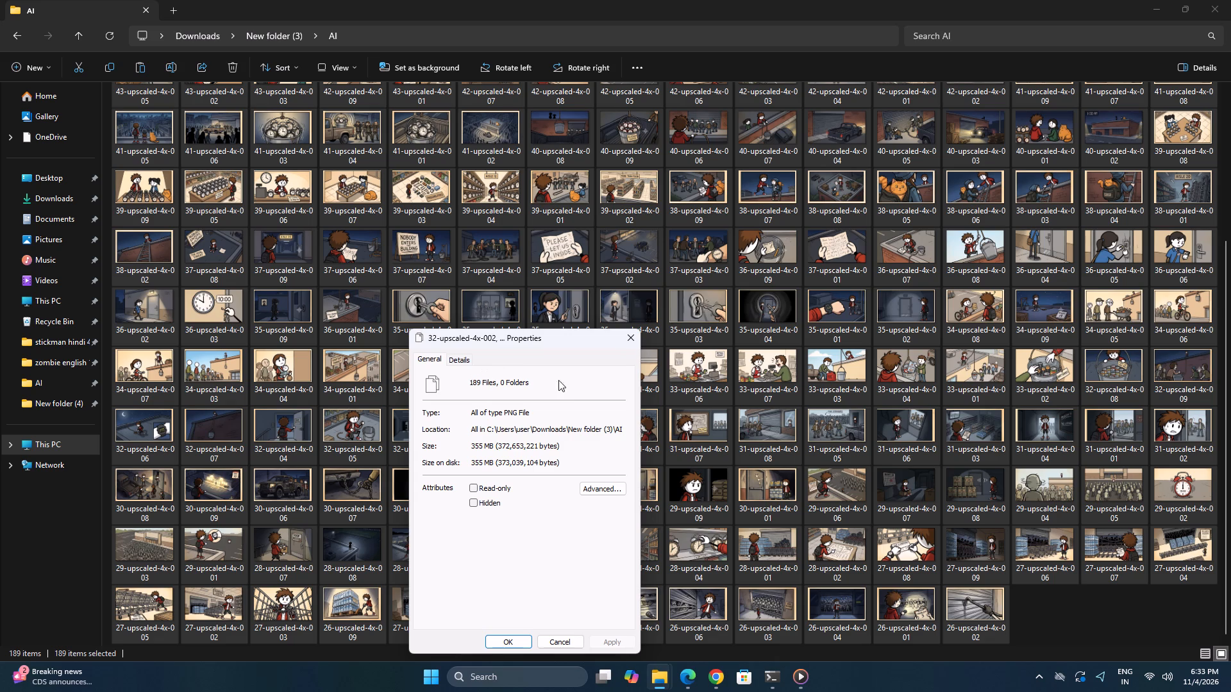
pyautogui.scroll(-3, 566, 390)
pyautogui.click(630, 340)
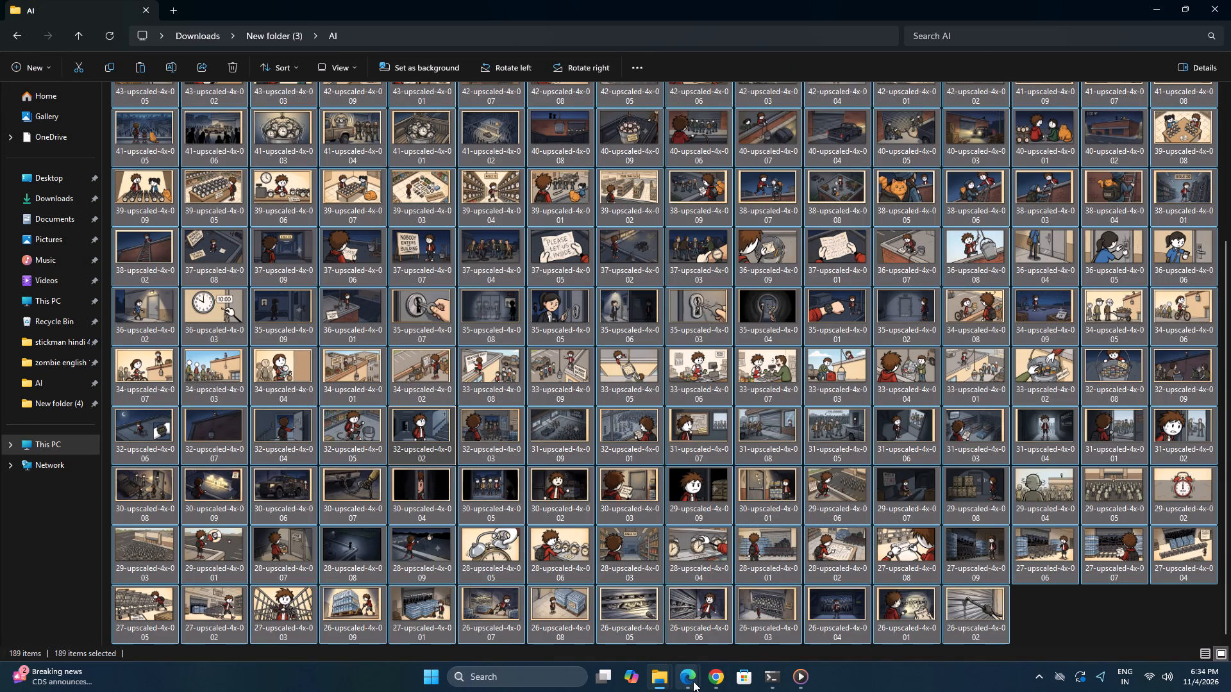
# Switch back to the Edge browser and check the SRT Video Generator page.
pyautogui.click(822, 616)
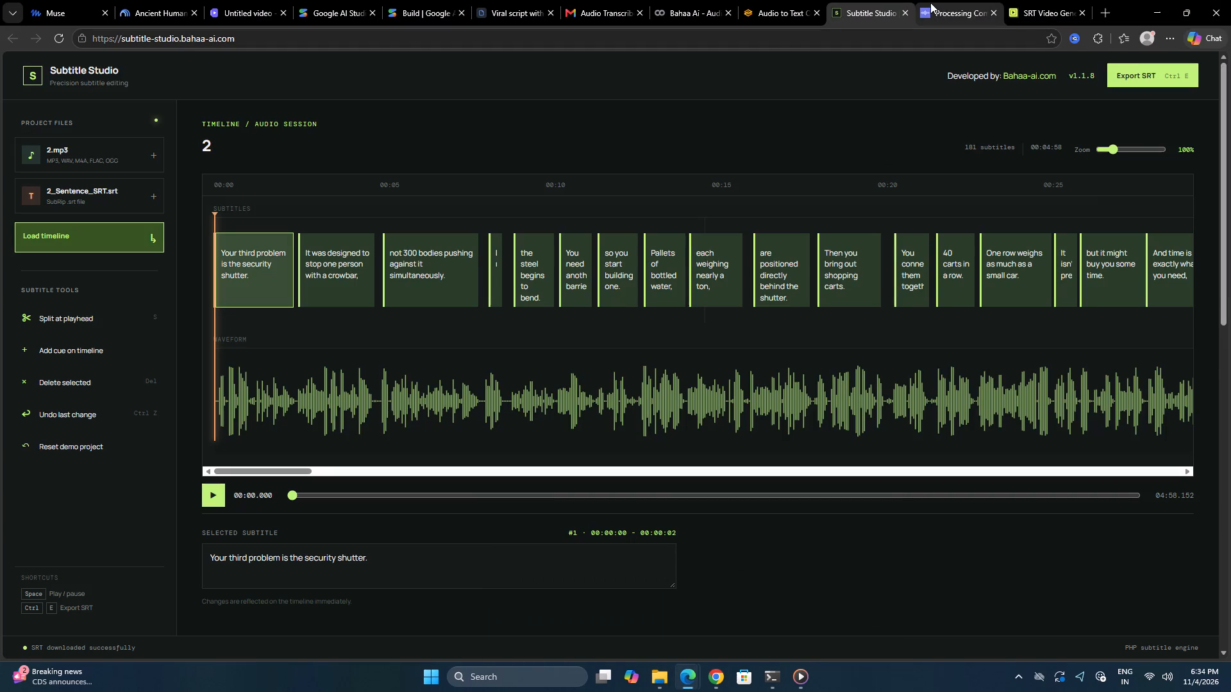
pyautogui.click(930, 4)
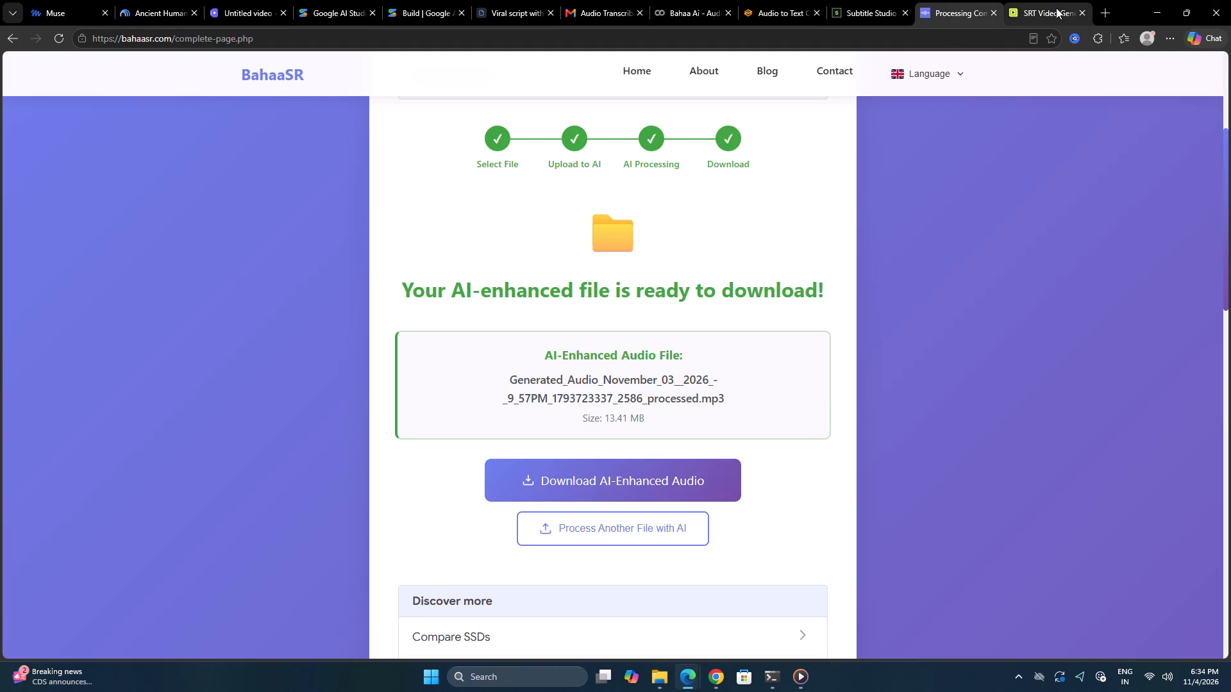
pyautogui.click(1056, 8)
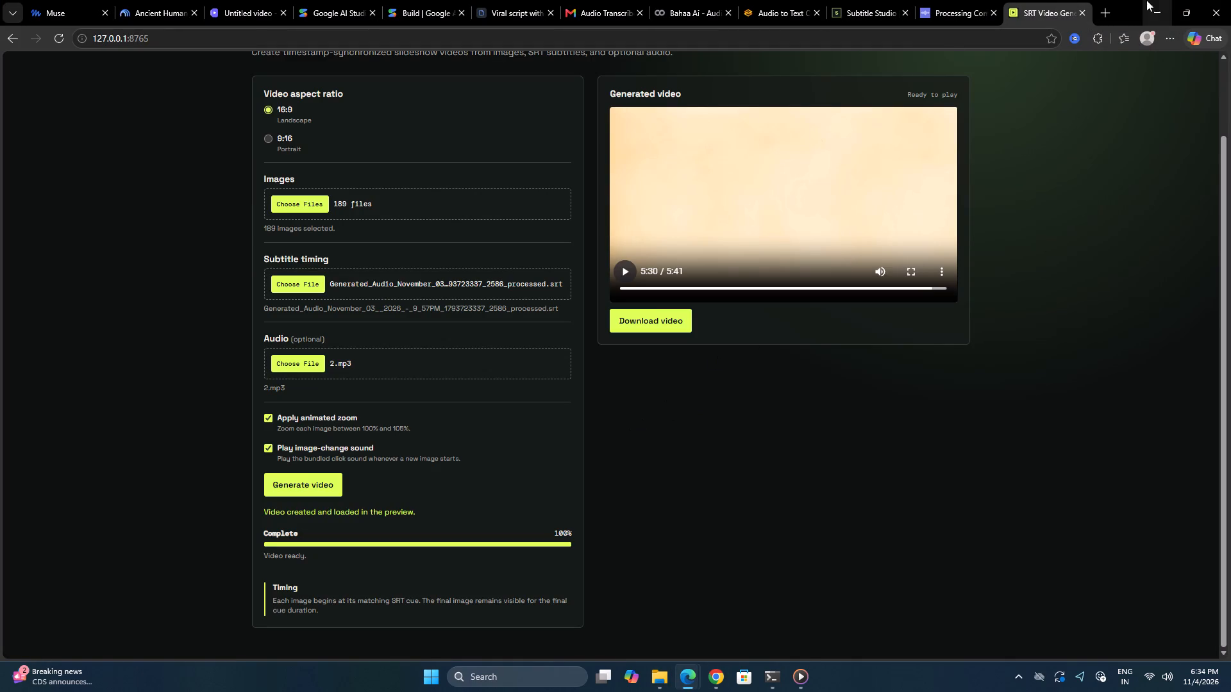
pyautogui.click(962, 5)
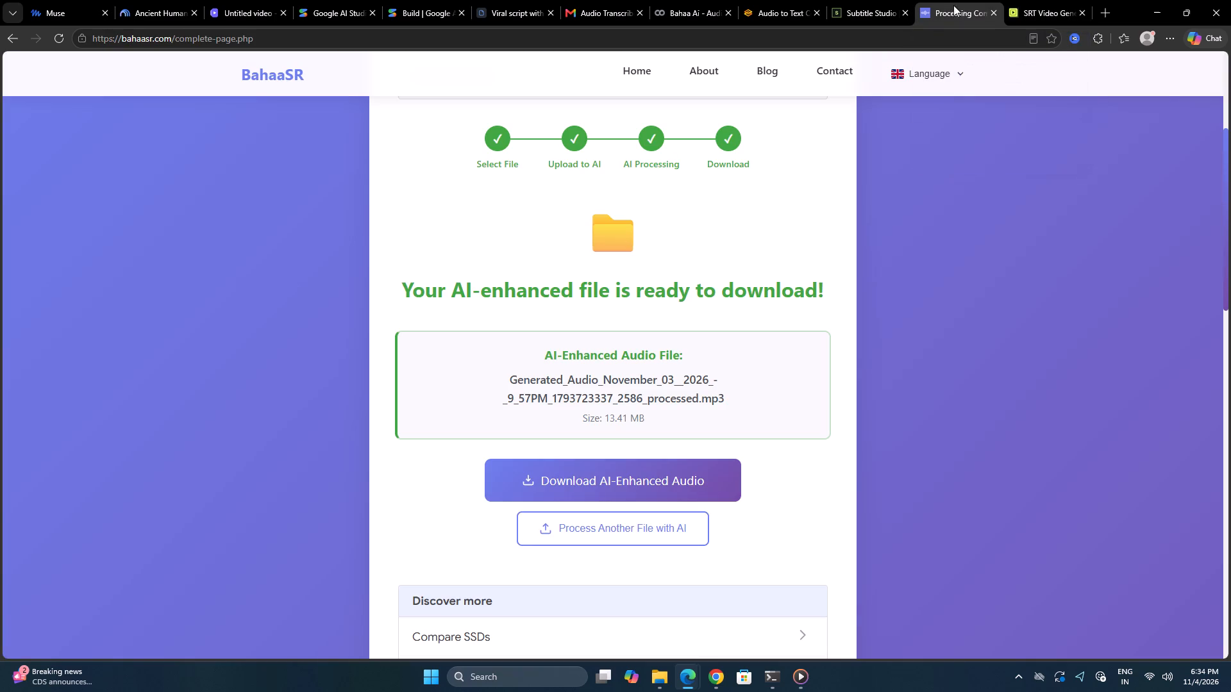
pyautogui.click(853, 12)
# Review the Sentence SRT preview of 2.mp3 again in the Audio to Text Converter, back from the last subtitles and down to the end.
pyautogui.click(764, 3)
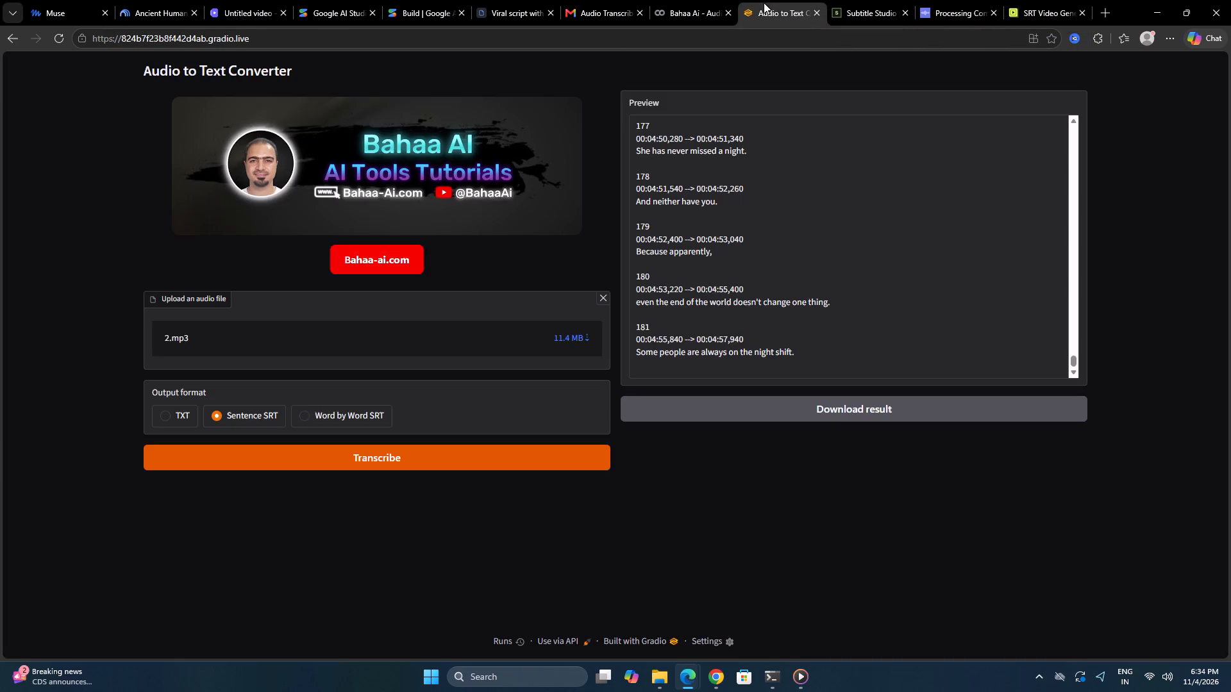
pyautogui.scroll(-4, 931, 234)
pyautogui.scroll(5, 932, 235)
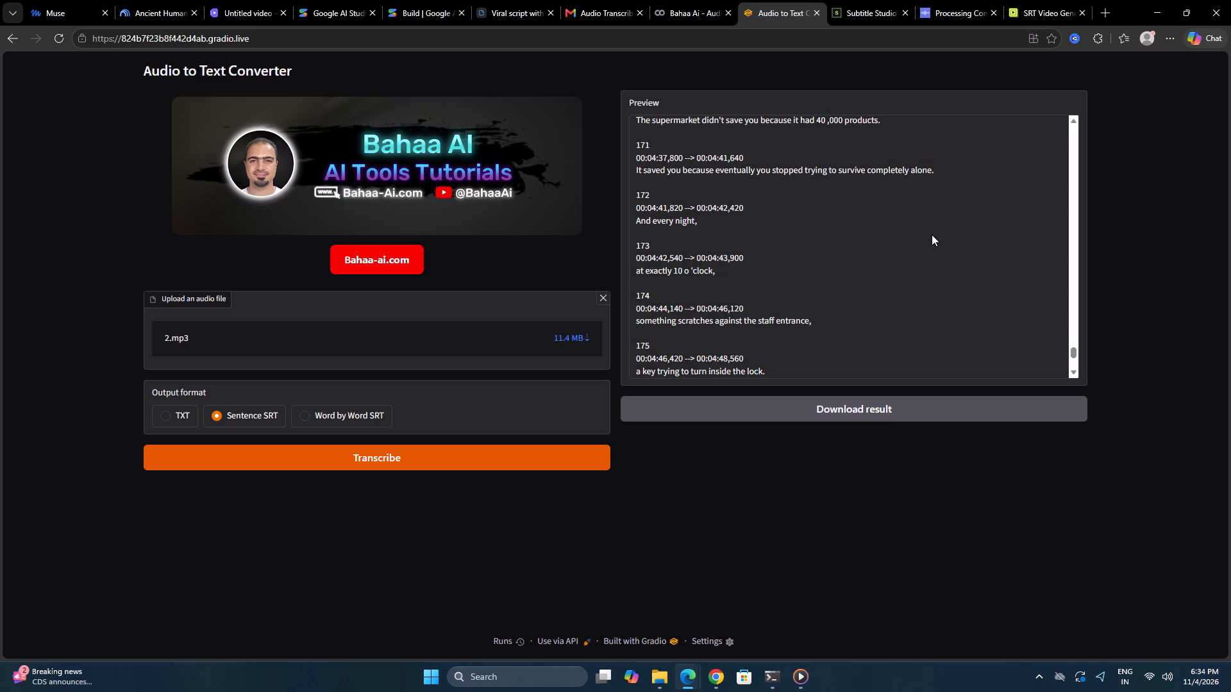
pyautogui.scroll(12, 932, 235)
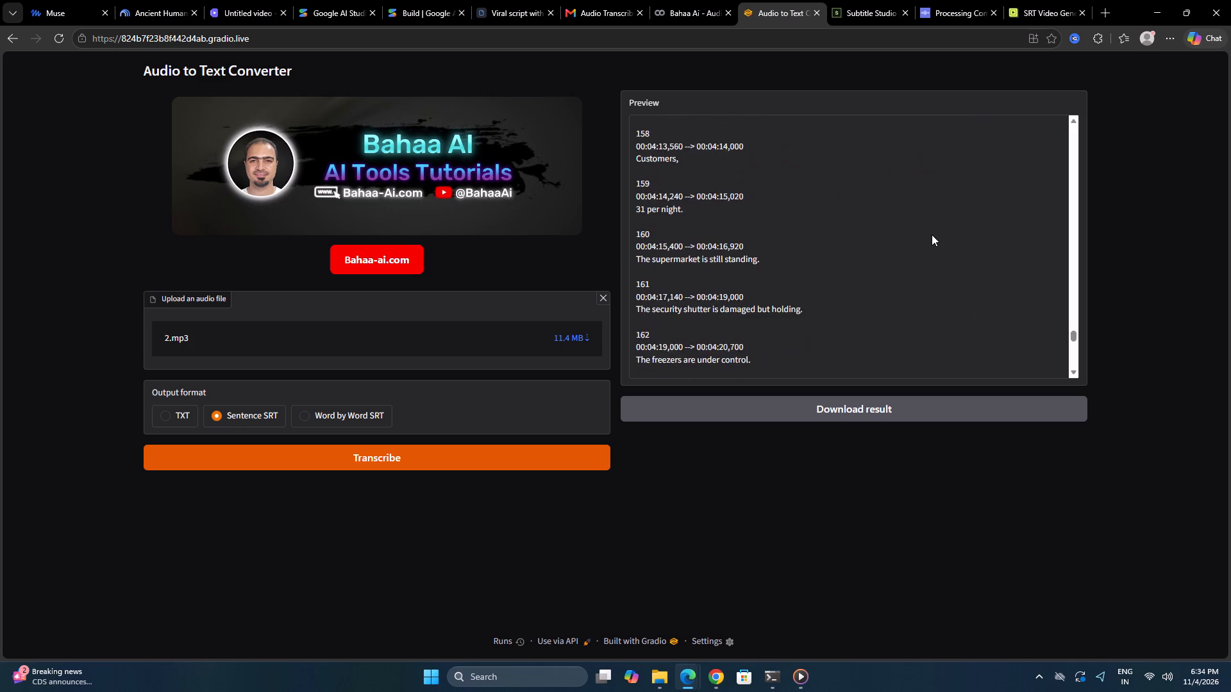
pyautogui.scroll(19, 932, 235)
pyautogui.scroll(5, 932, 235)
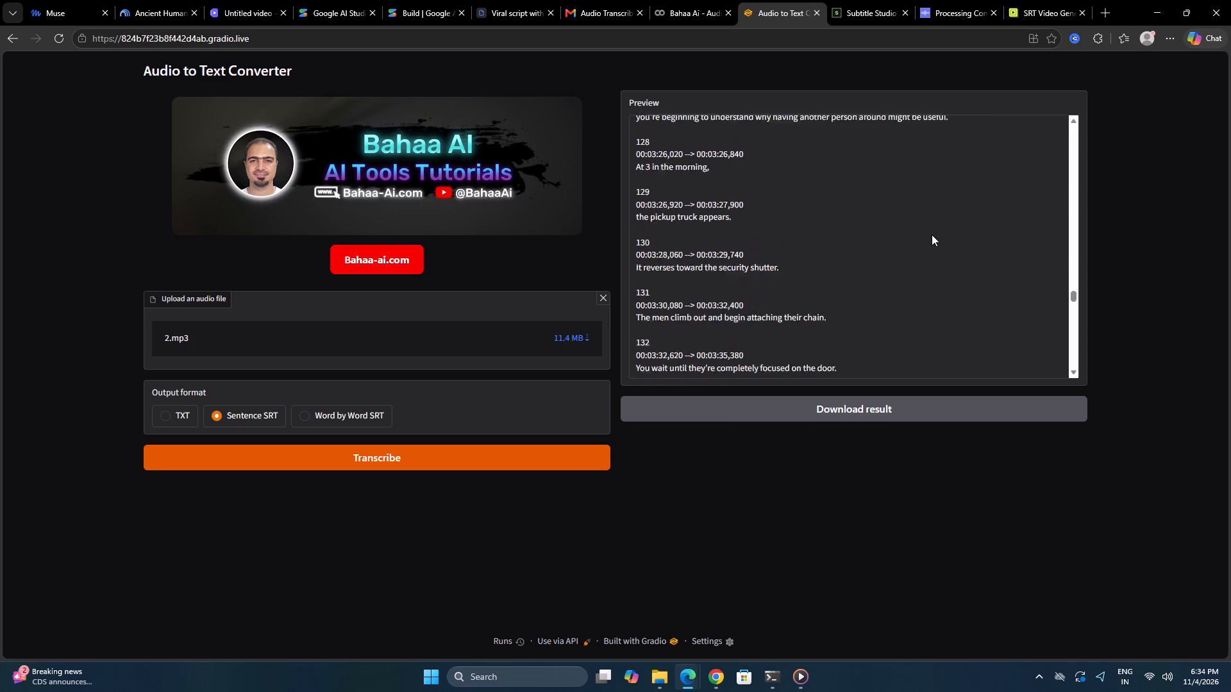
pyautogui.scroll(16, 932, 235)
pyautogui.scroll(5, 932, 235)
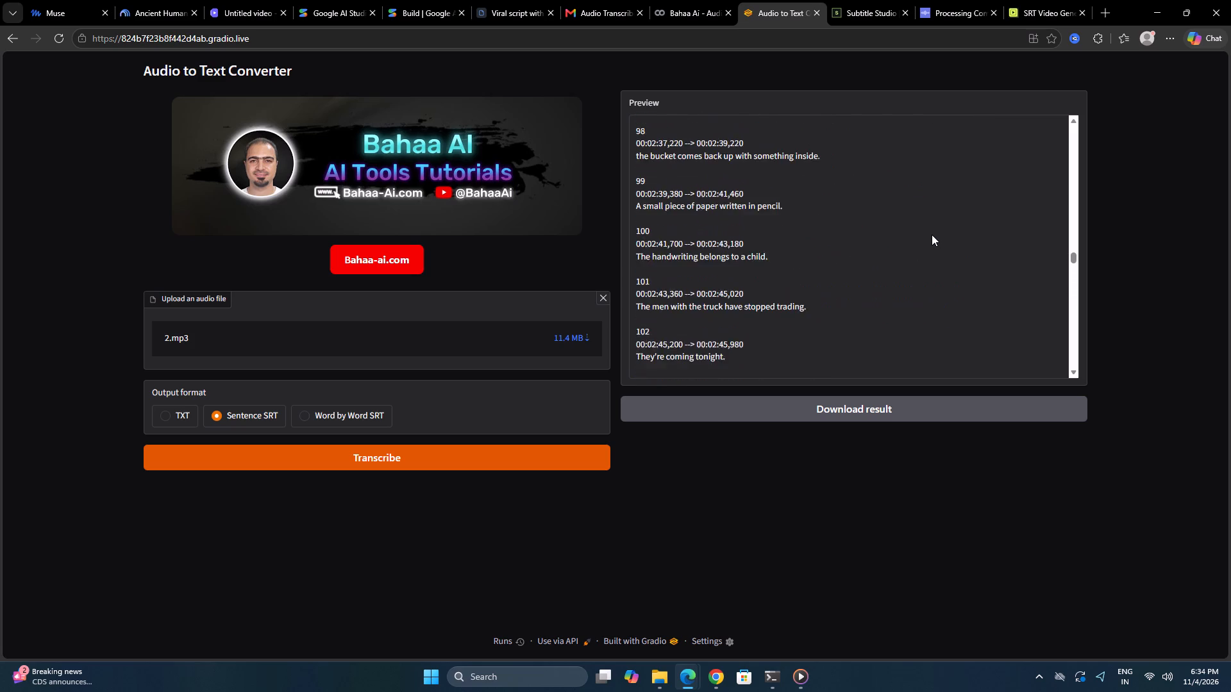
pyautogui.scroll(19, 932, 235)
pyautogui.scroll(5, 932, 235)
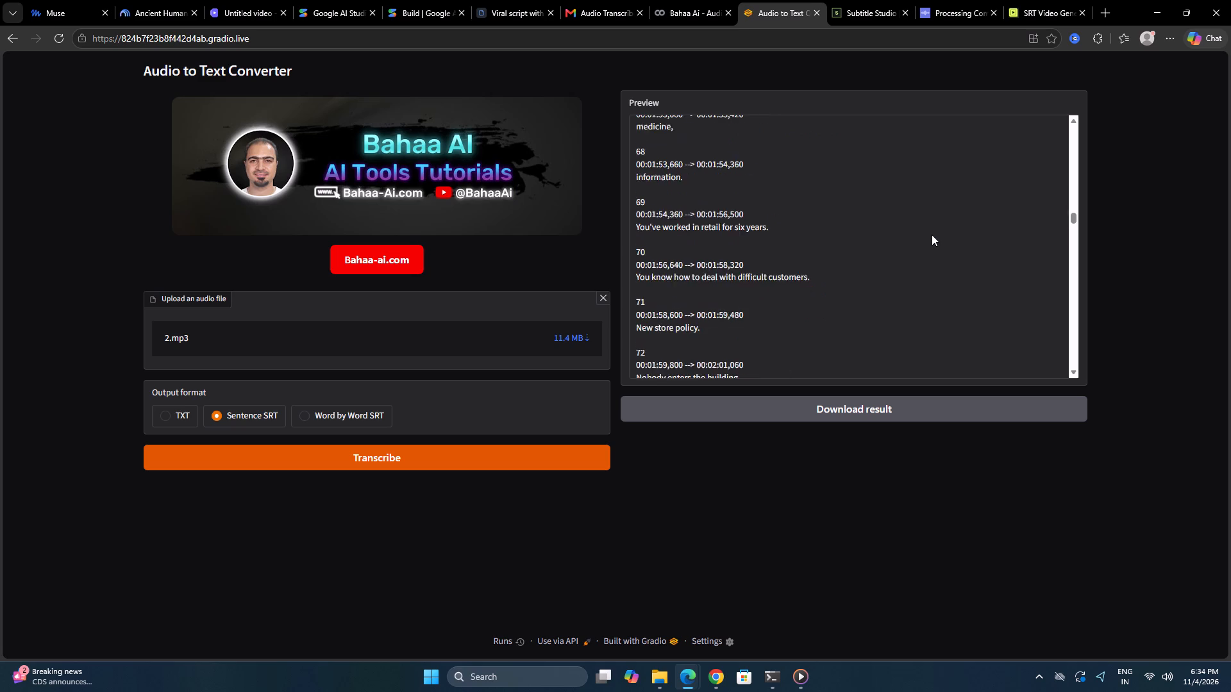
pyautogui.scroll(5, 932, 235)
pyautogui.scroll(-20, 932, 235)
pyautogui.scroll(-3, 932, 235)
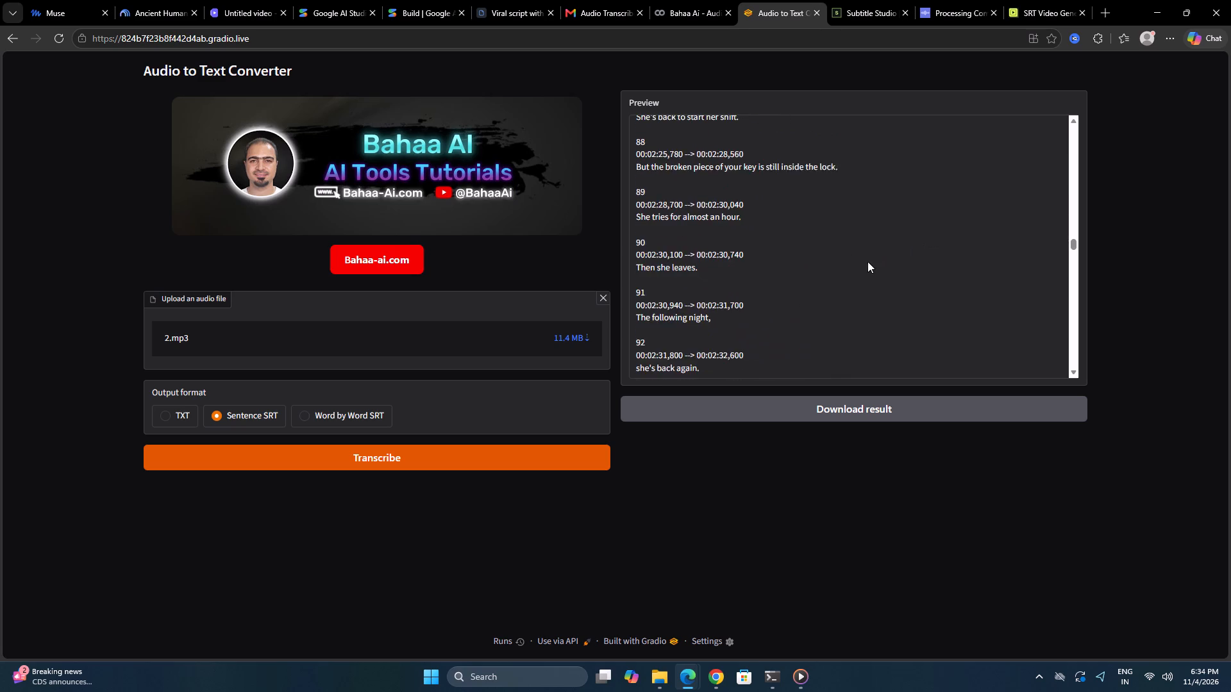
pyautogui.scroll(-20, 867, 261)
pyautogui.scroll(-9, 867, 261)
pyautogui.scroll(-2, 682, 386)
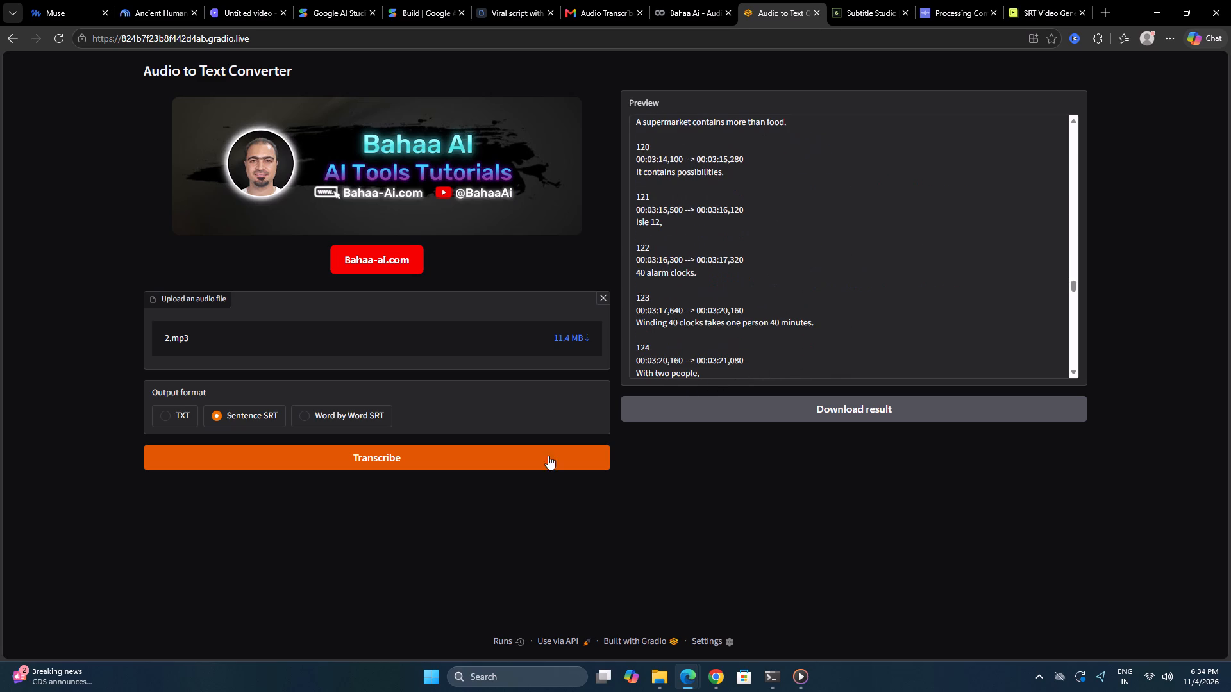
pyautogui.scroll(-3, 548, 456)
pyautogui.scroll(-11, 1049, 202)
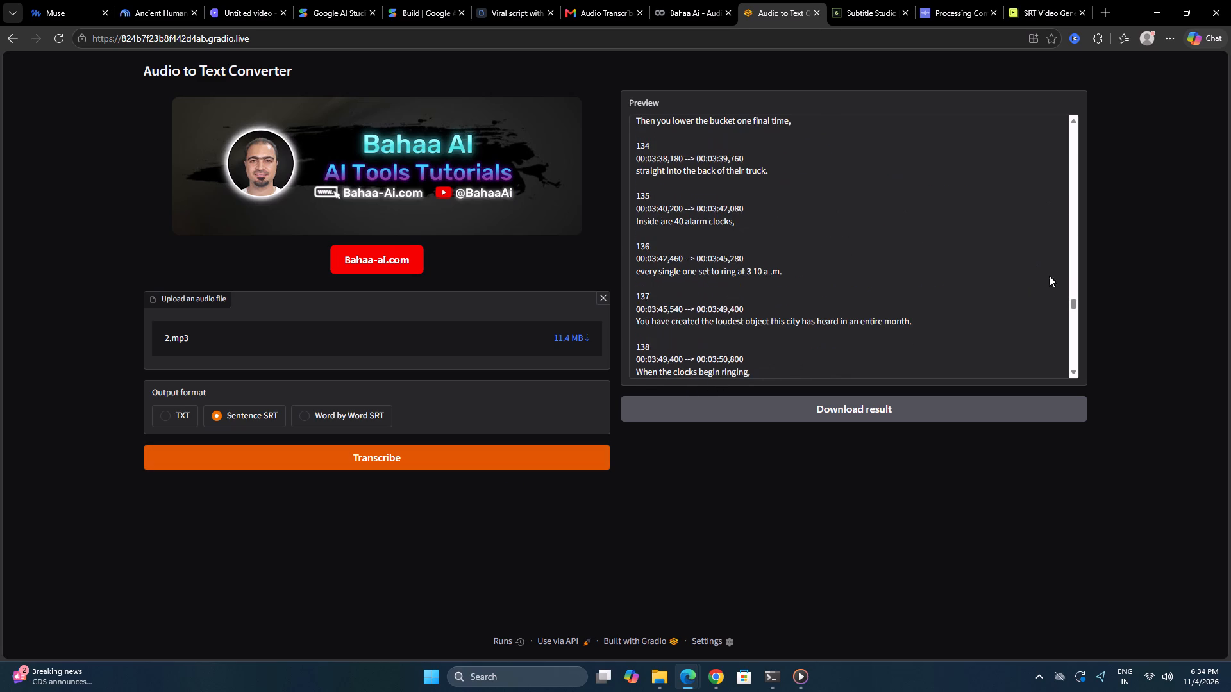
pyautogui.moveTo(1073, 301); pyautogui.dragTo(1074, 375)
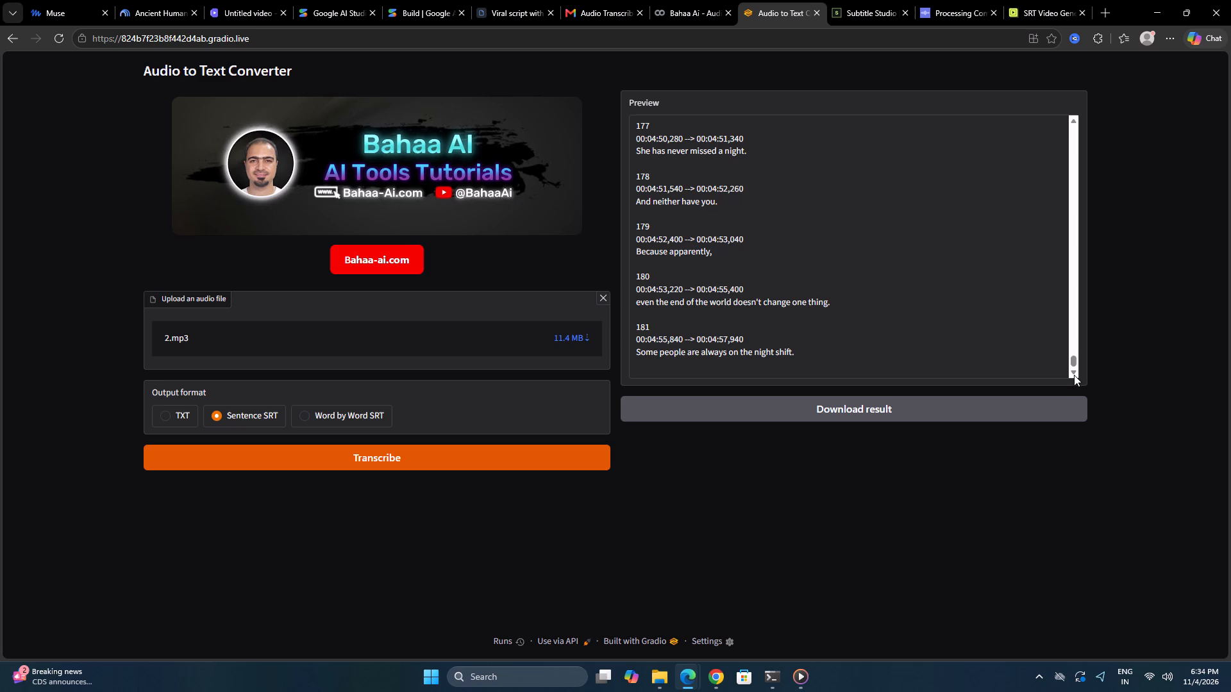
# Restart the transcription of 2.mp3 in Sentence SRT format.
pyautogui.click(483, 457)
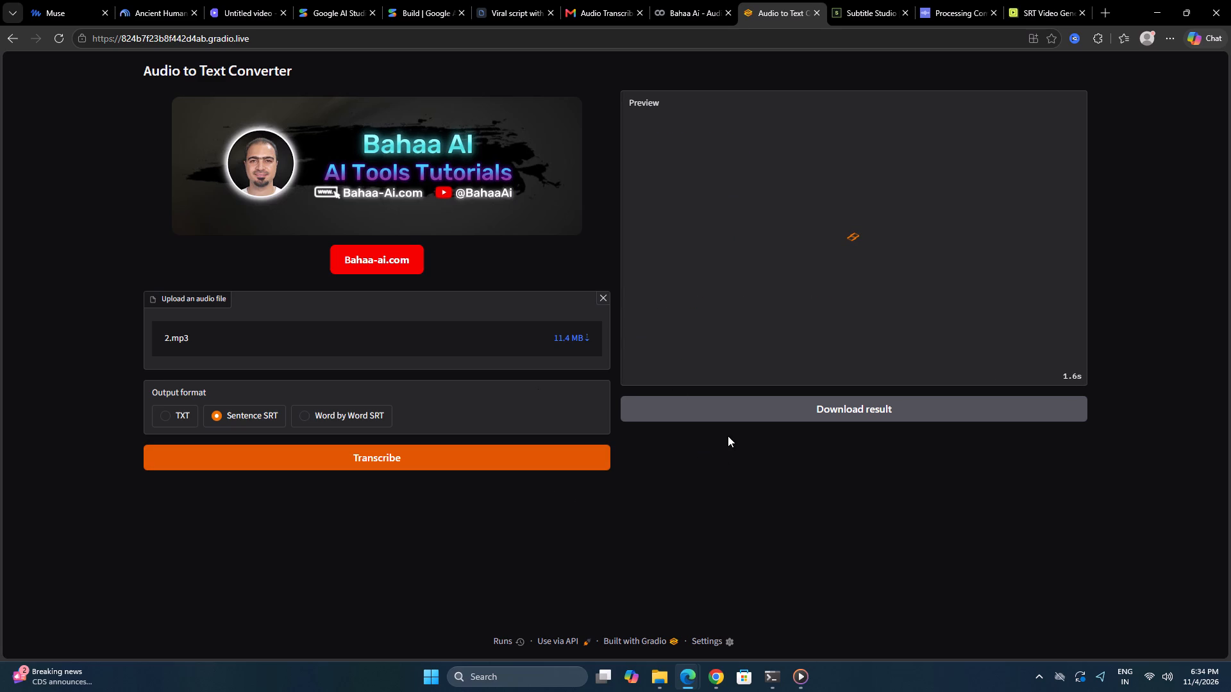
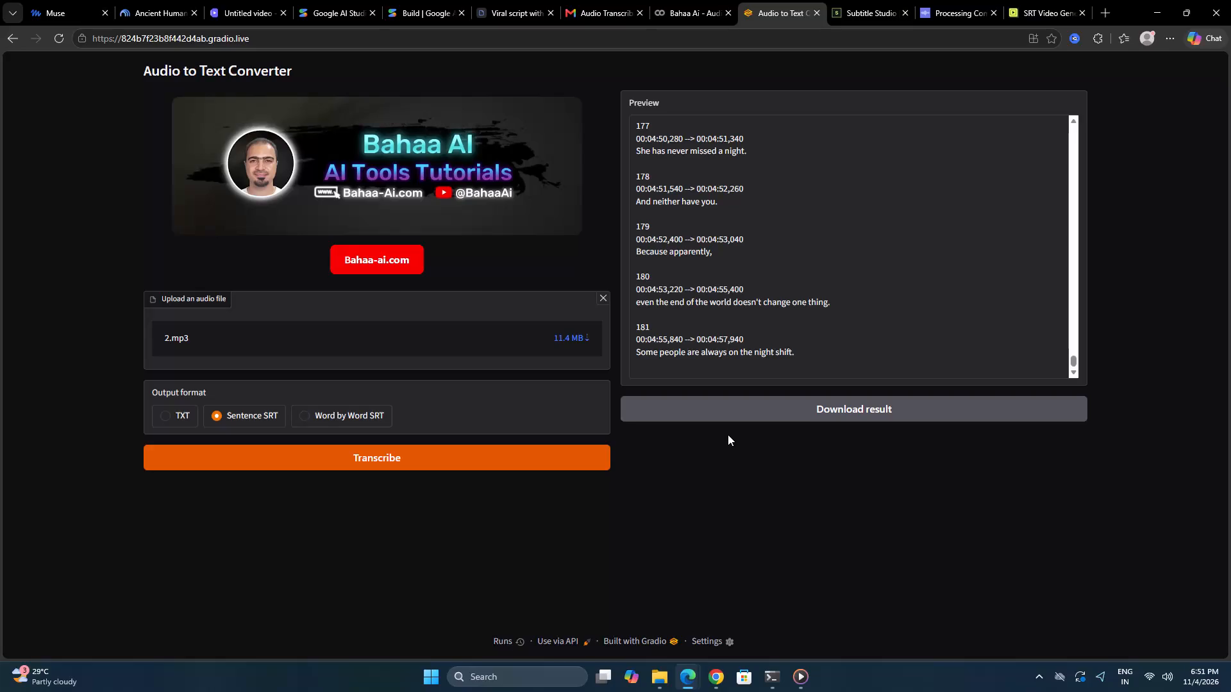
# Check the last subtitles in the new Sentence SRT preview of 2.mp3.
pyautogui.scroll(-4, 841, 329)
pyautogui.scroll(3, 935, 339)
pyautogui.scroll(-7, 935, 339)
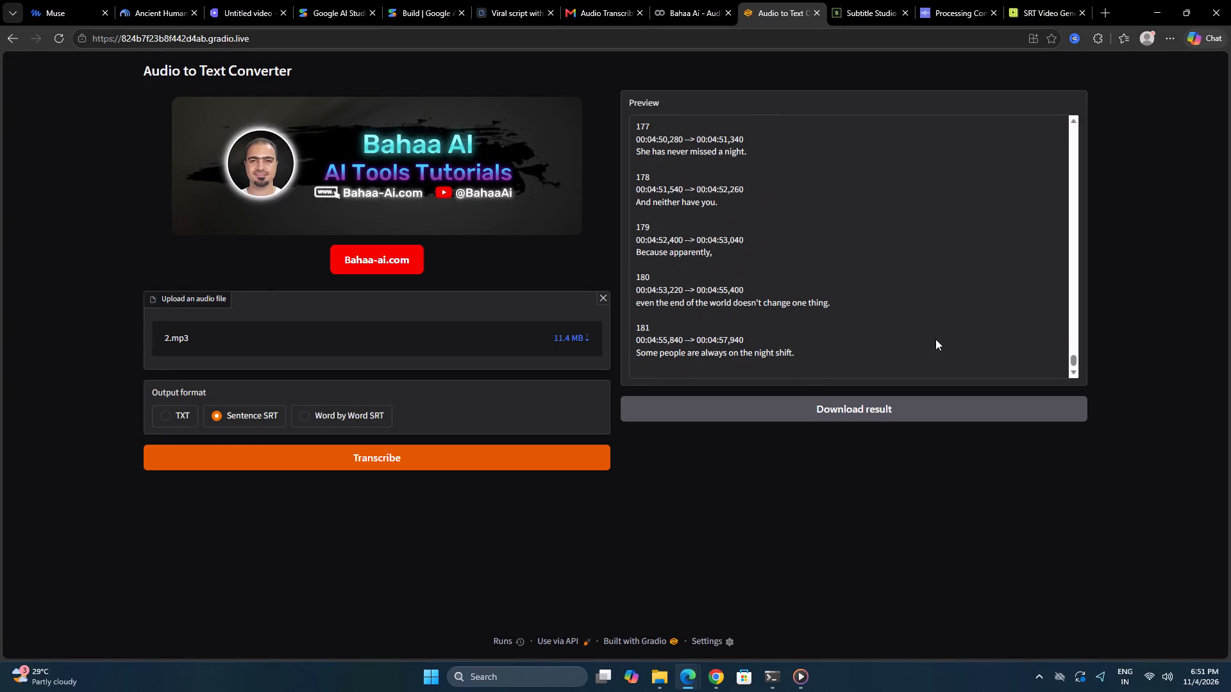